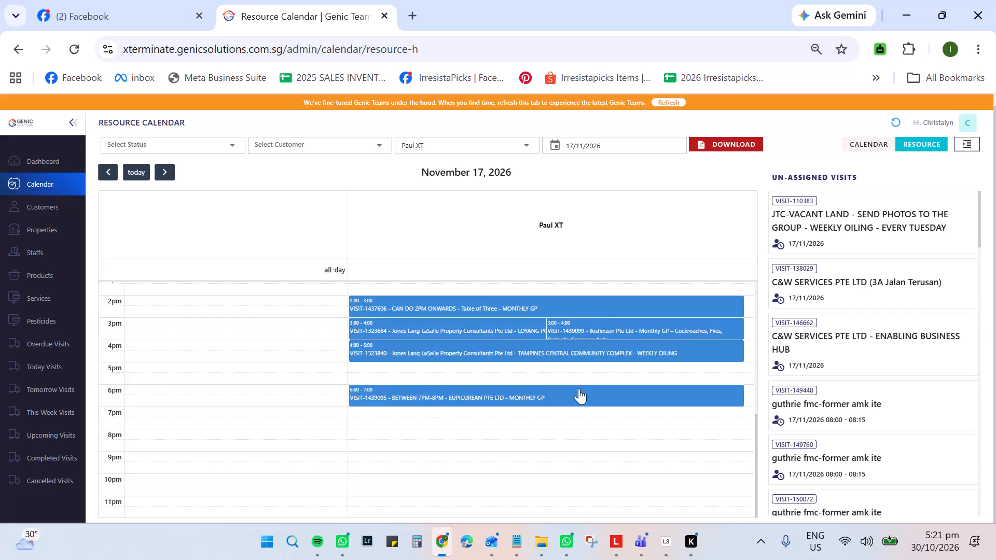
{"action": "scroll", "coordinate": [579, 388], "scroll_direction": "up", "scroll_amount": 3}
{"action": "scroll", "coordinate": [579, 389], "scroll_direction": "down", "scroll_amount": 4}
{"action": "scroll", "coordinate": [582, 389], "scroll_direction": "up", "scroll_amount": 10}
{"action": "scroll", "coordinate": [585, 387], "scroll_direction": "down", "scroll_amount": 13}
{"action": "scroll", "coordinate": [589, 377], "scroll_direction": "up", "scroll_amount": 1}
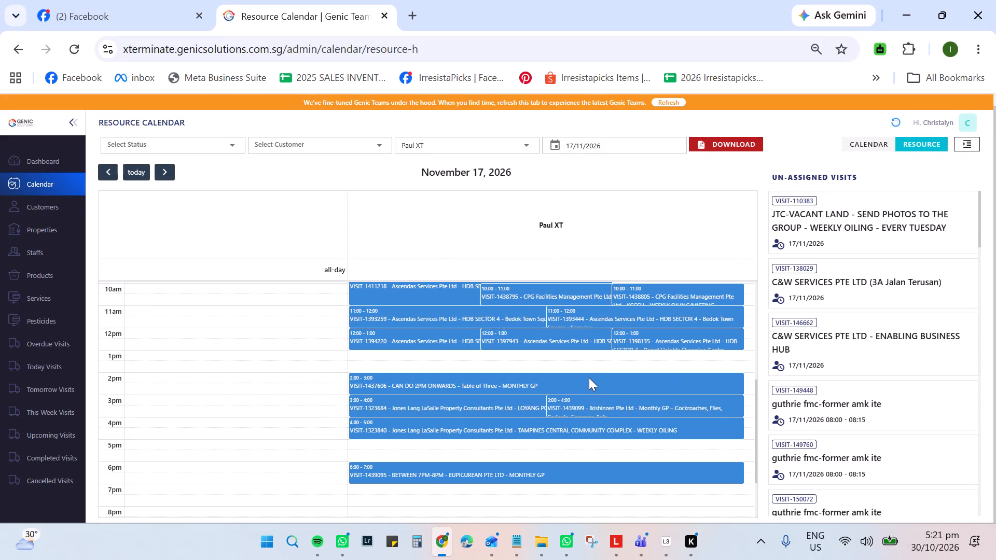
{"action": "scroll", "coordinate": [589, 377], "scroll_direction": "up", "scroll_amount": 3}
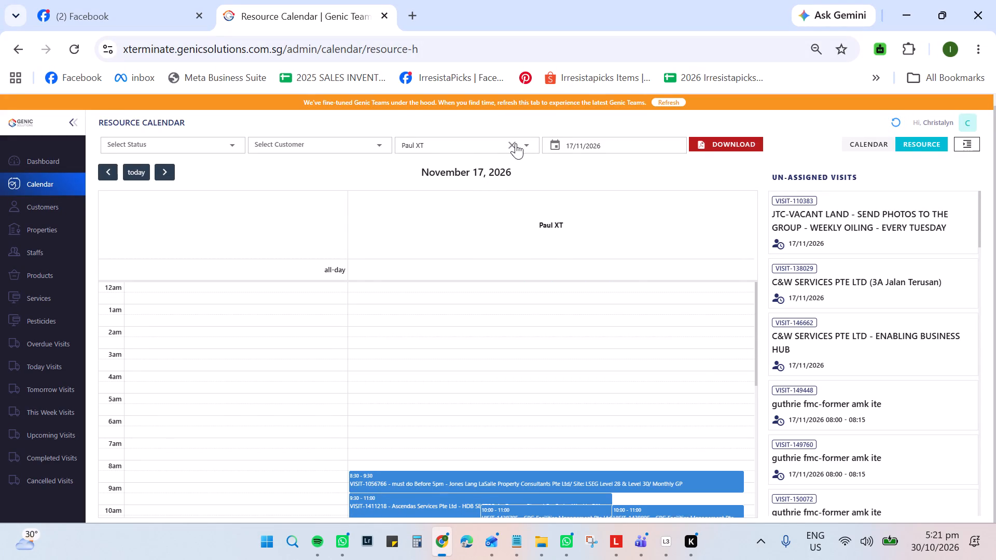
{"action": "left_click", "coordinate": [516, 143]}
{"action": "left_click", "coordinate": [465, 145]}
{"action": "type", "text": "fa"}
{"action": "type", "text": "iz"}
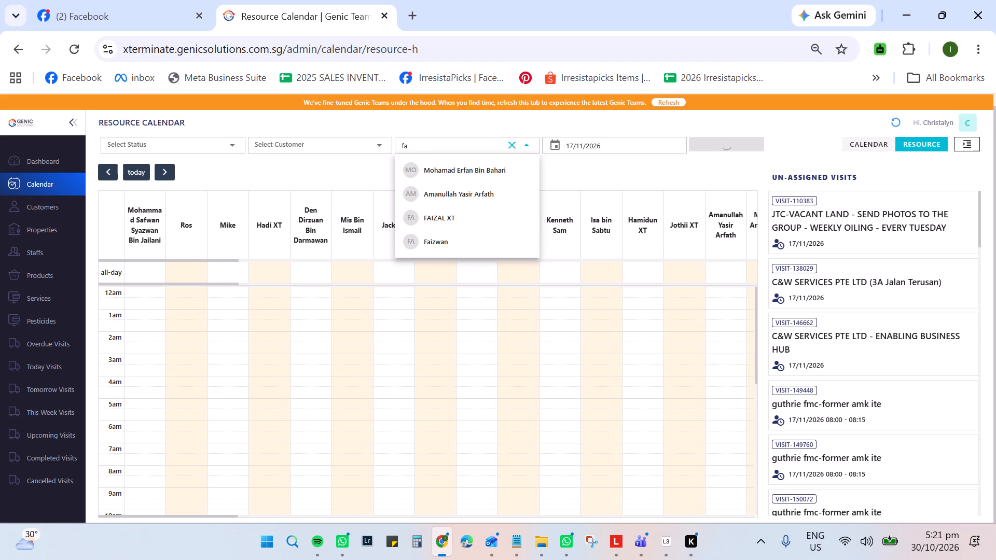
{"action": "left_click", "coordinate": [446, 198]}
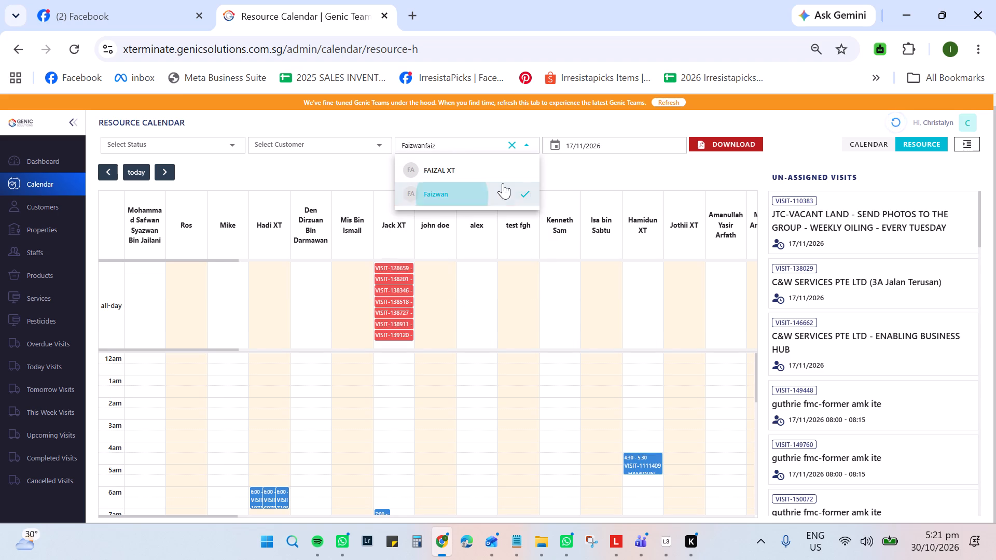
Open Excel and create a blank workbook.
{"action": "left_click", "coordinate": [293, 551]}
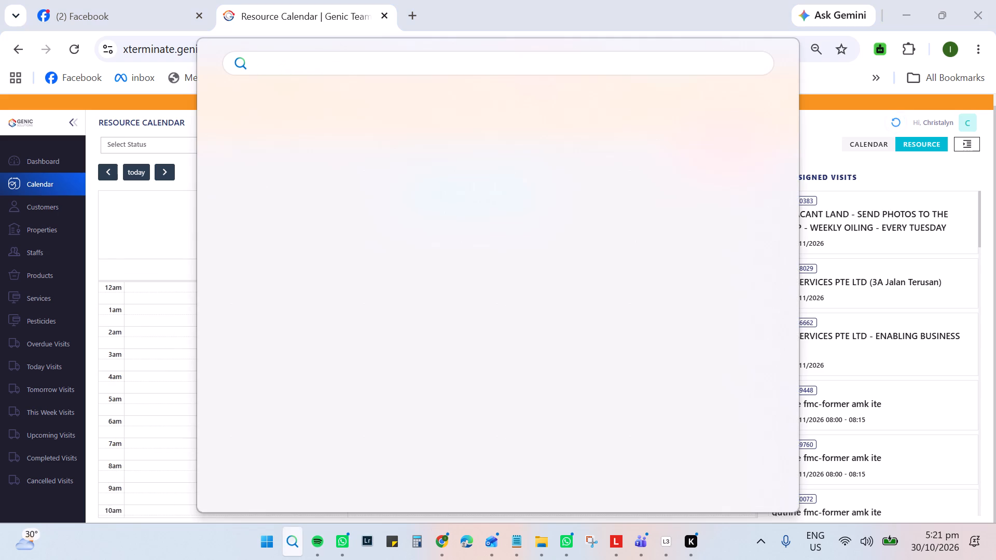
{"action": "type", "text": "exce"}
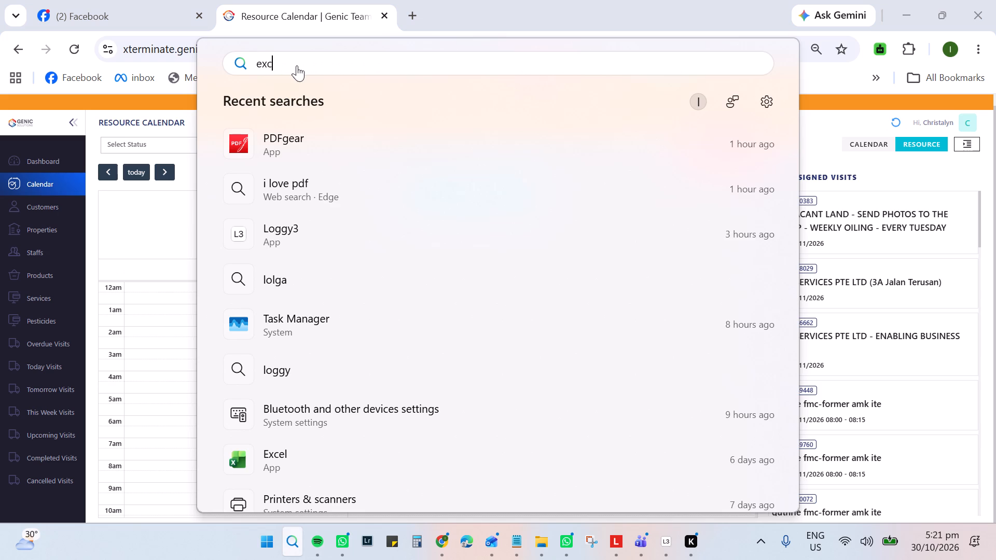
{"action": "left_click", "coordinate": [319, 195]}
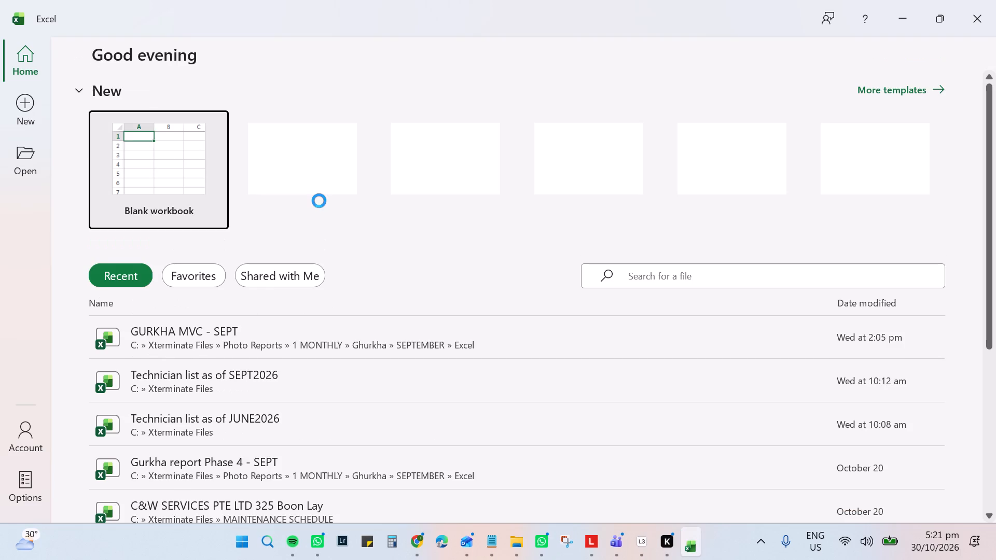
{"action": "double_click", "coordinate": [179, 192]}
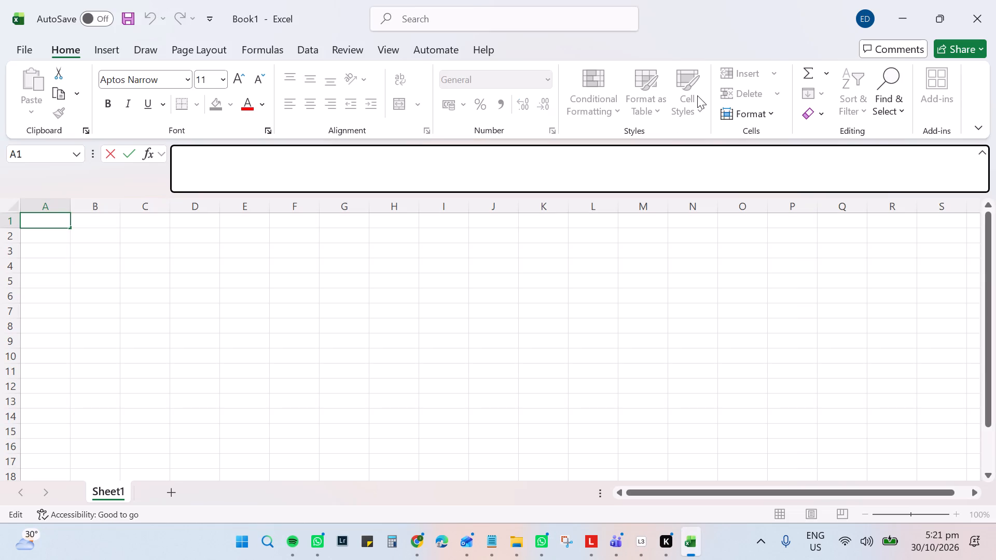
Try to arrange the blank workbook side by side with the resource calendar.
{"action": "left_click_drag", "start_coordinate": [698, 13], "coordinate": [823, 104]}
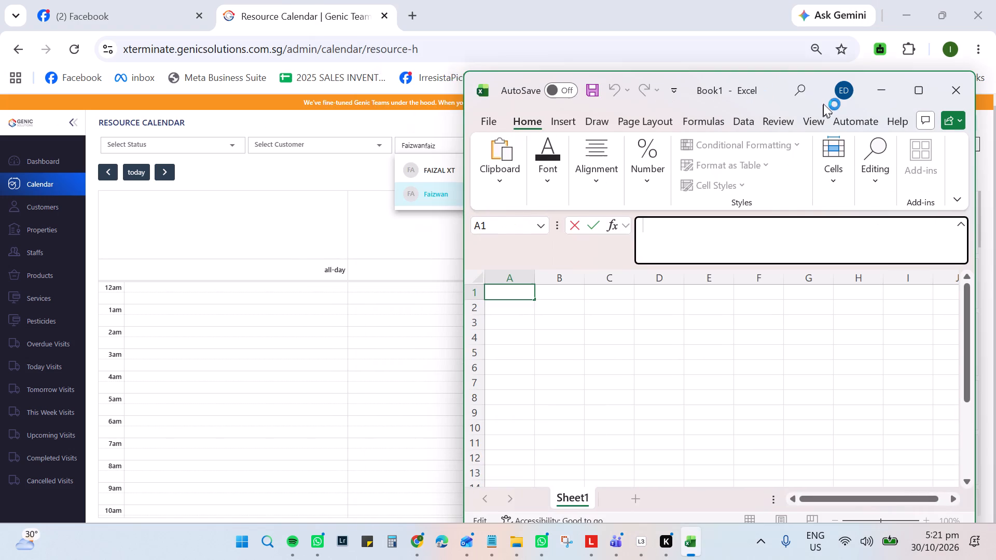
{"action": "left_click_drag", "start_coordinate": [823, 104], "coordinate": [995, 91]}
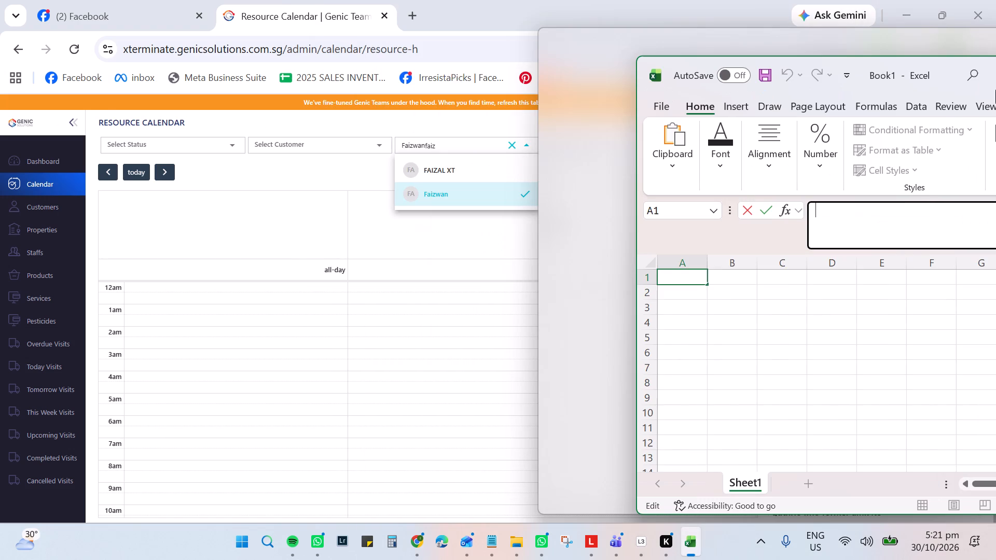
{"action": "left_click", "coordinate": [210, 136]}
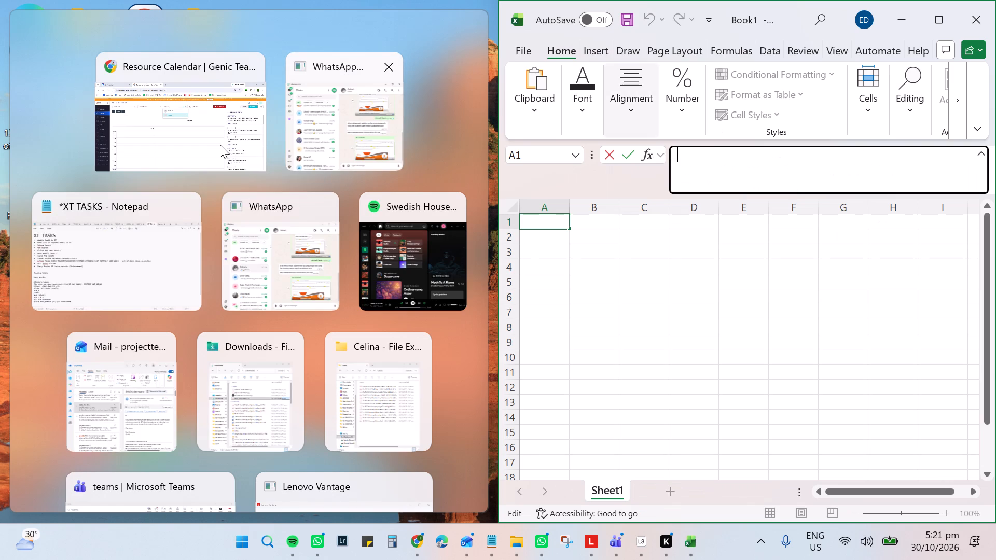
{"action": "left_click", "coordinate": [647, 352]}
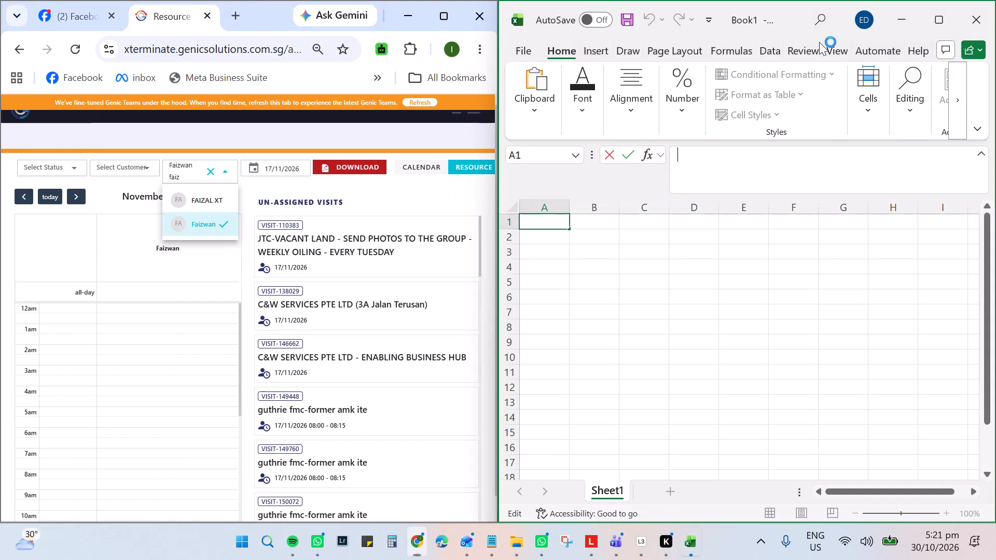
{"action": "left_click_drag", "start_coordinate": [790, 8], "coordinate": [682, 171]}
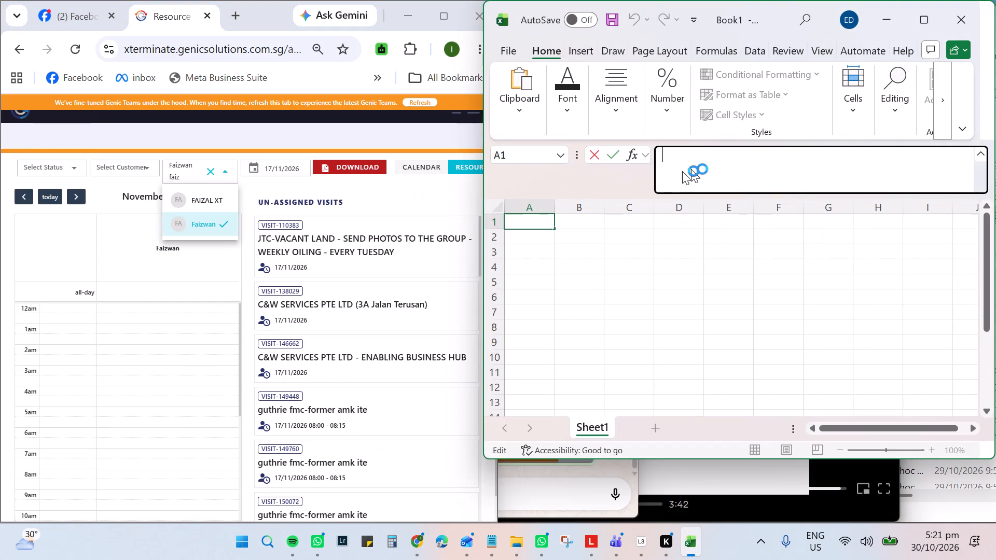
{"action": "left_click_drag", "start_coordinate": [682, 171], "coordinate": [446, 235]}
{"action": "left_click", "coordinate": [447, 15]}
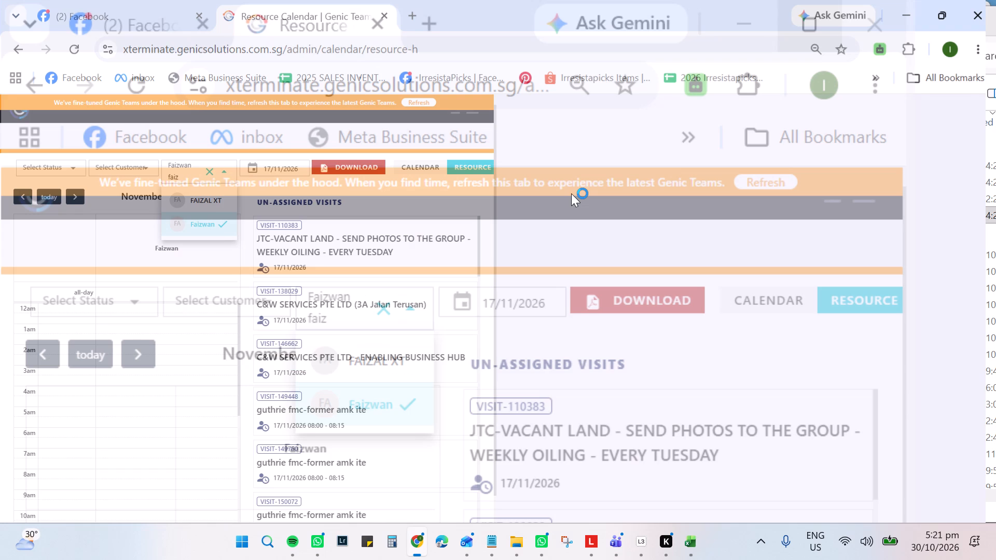
Reselect Faizwan in the resource calendar's staff filter.
{"action": "left_click", "coordinate": [476, 197]}
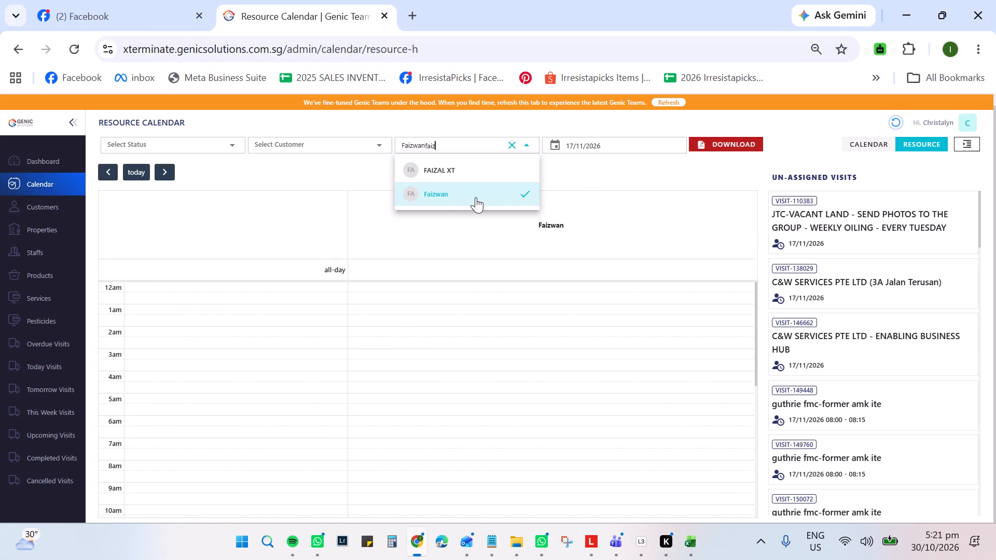
{"action": "left_click", "coordinate": [461, 197]}
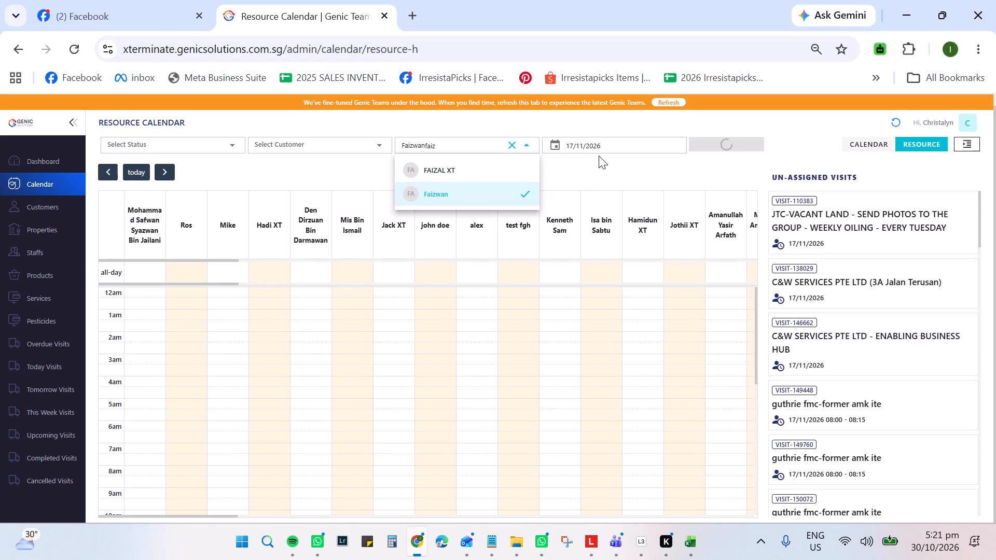
Check Faizwan's scheduled visits for 01/10/2026 and 02/10/2026 in the resource calendar.
{"action": "left_click", "coordinate": [598, 148]}
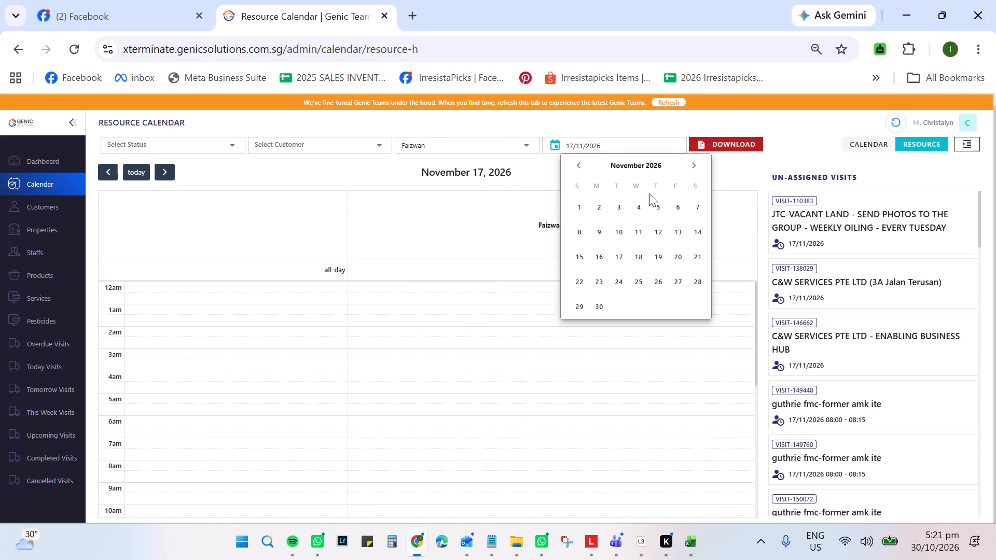
{"action": "left_click", "coordinate": [579, 166]}
{"action": "left_click", "coordinate": [658, 208]}
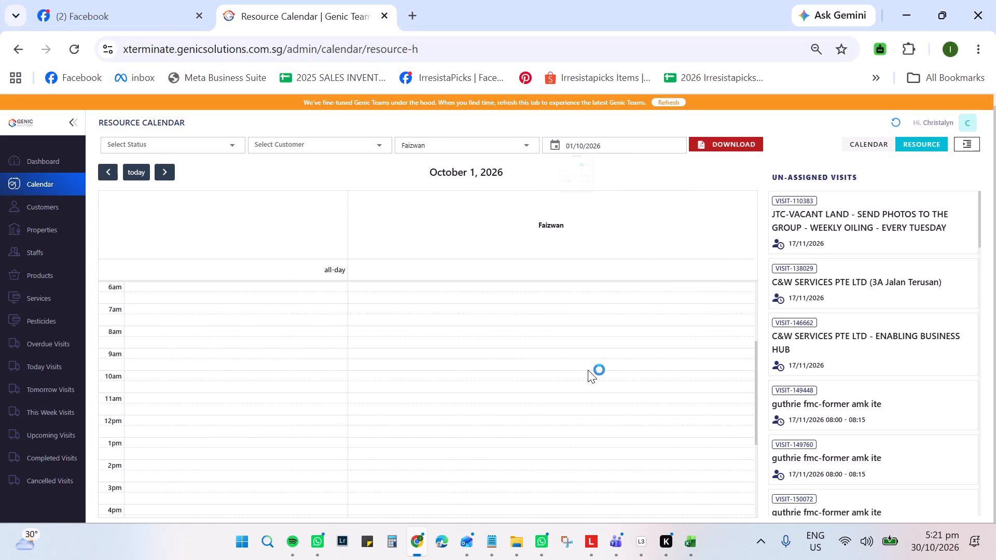
{"action": "scroll", "coordinate": [566, 390], "scroll_direction": "down", "scroll_amount": 4}
{"action": "scroll", "coordinate": [568, 401], "scroll_direction": "up", "scroll_amount": 3}
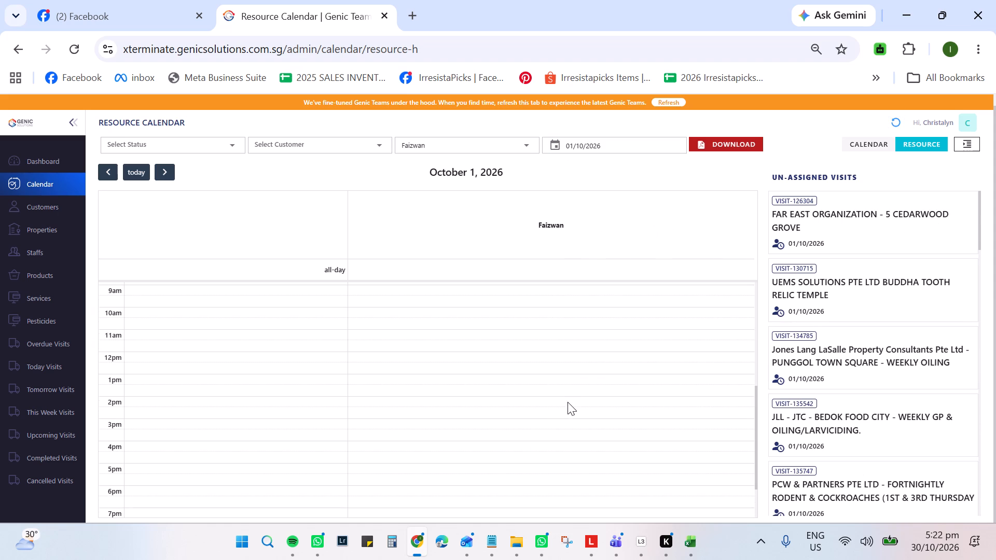
{"action": "scroll", "coordinate": [568, 402], "scroll_direction": "up", "scroll_amount": 4}
{"action": "left_click", "coordinate": [609, 149]}
{"action": "left_click", "coordinate": [674, 205]}
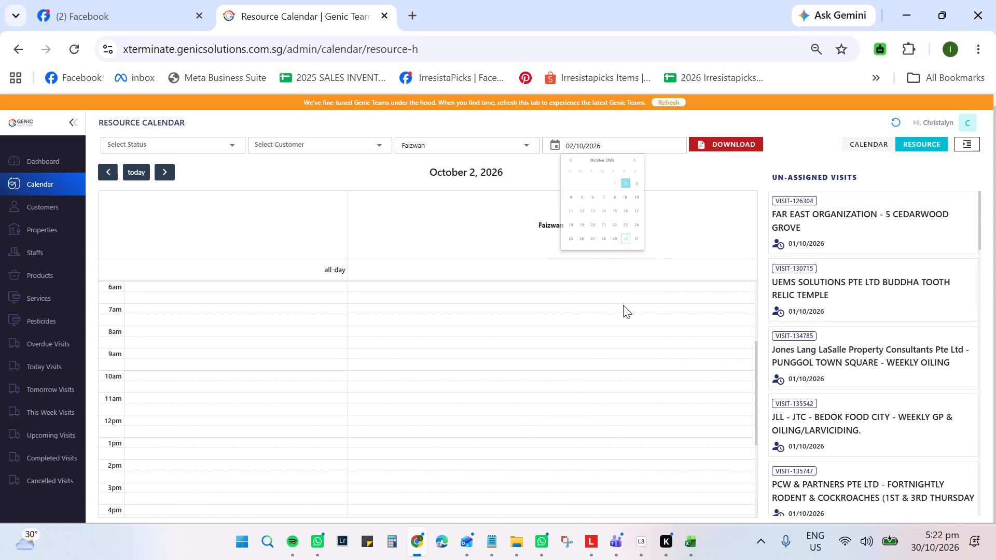
{"action": "scroll", "coordinate": [579, 353], "scroll_direction": "down", "scroll_amount": 4}
{"action": "scroll", "coordinate": [578, 354], "scroll_direction": "up", "scroll_amount": 8}
Check Faizwan's schedule for 03/10/2026 and 04/10/2026 in the resource calendar.
{"action": "left_click", "coordinate": [616, 140]}
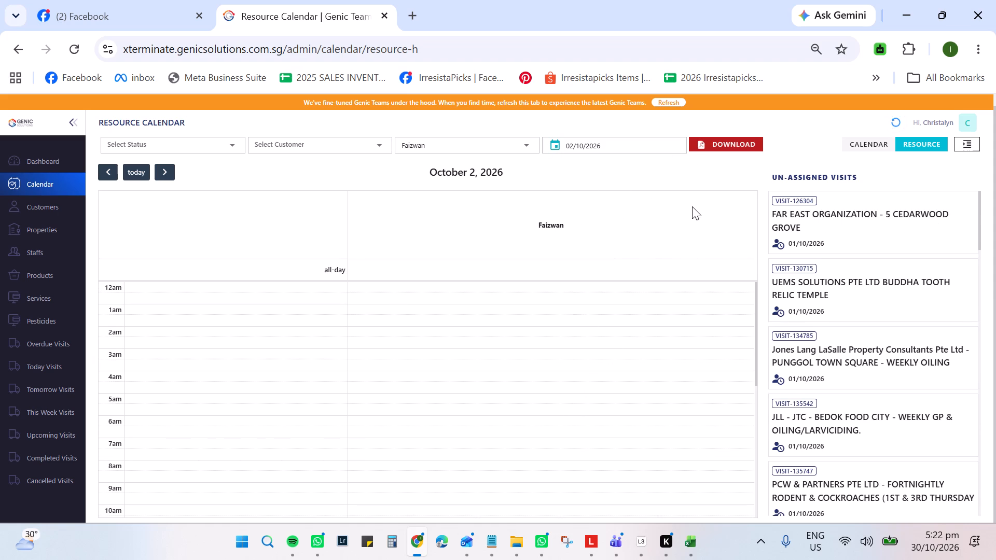
{"action": "left_click", "coordinate": [700, 202]}
{"action": "scroll", "coordinate": [517, 411], "scroll_direction": "down", "scroll_amount": 4}
{"action": "scroll", "coordinate": [517, 411], "scroll_direction": "up", "scroll_amount": 5}
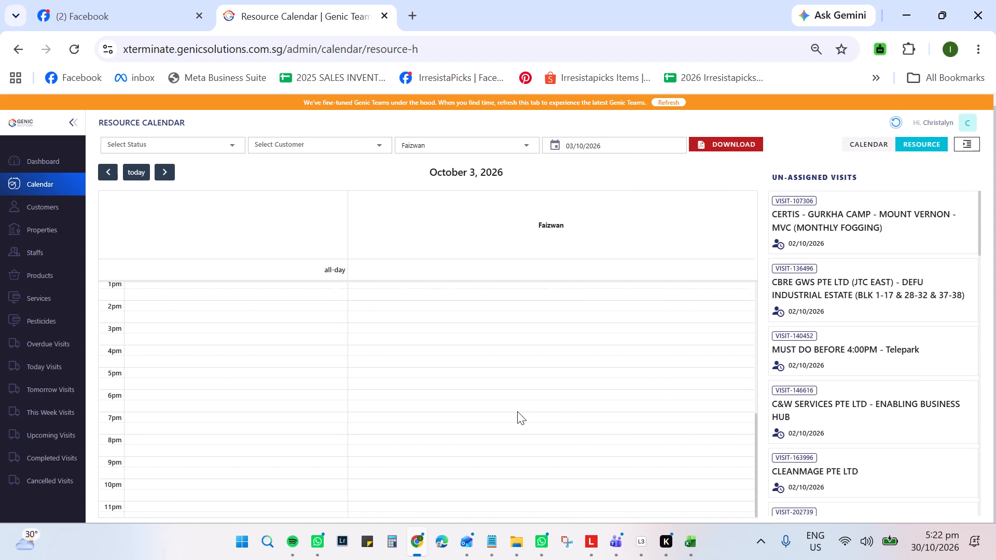
{"action": "scroll", "coordinate": [517, 411], "scroll_direction": "down", "scroll_amount": 6}
{"action": "scroll", "coordinate": [519, 415], "scroll_direction": "up", "scroll_amount": 6}
{"action": "left_click", "coordinate": [597, 142]}
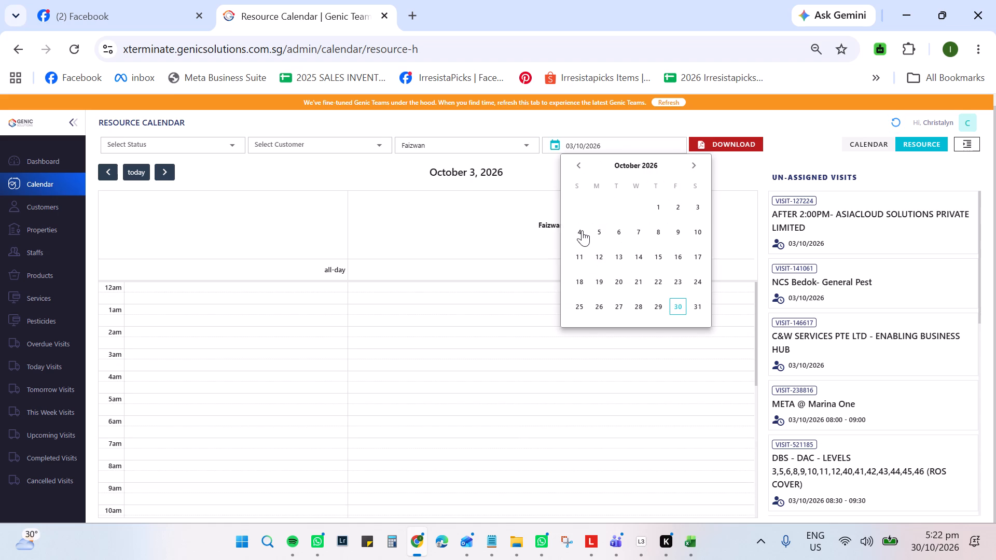
{"action": "left_click", "coordinate": [582, 230]}
Set the calendar date to 05/10/2026 and examine Faizwan's visits for that day.
{"action": "left_click", "coordinate": [595, 146]}
{"action": "left_click", "coordinate": [606, 230]}
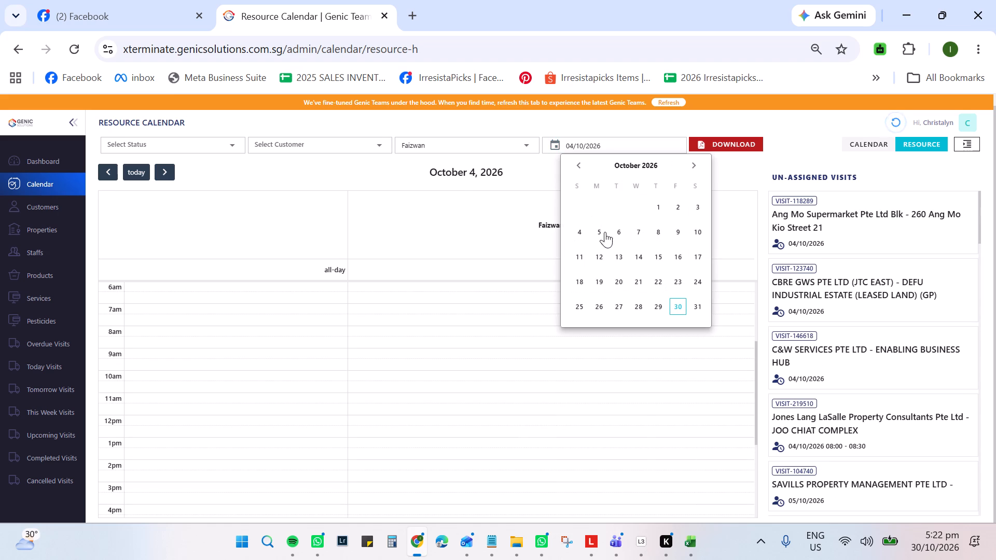
{"action": "left_click", "coordinate": [601, 232]}
{"action": "scroll", "coordinate": [549, 358], "scroll_direction": "down", "scroll_amount": 3}
{"action": "scroll", "coordinate": [552, 363], "scroll_direction": "up", "scroll_amount": 2}
{"action": "scroll", "coordinate": [560, 372], "scroll_direction": "down", "scroll_amount": 2}
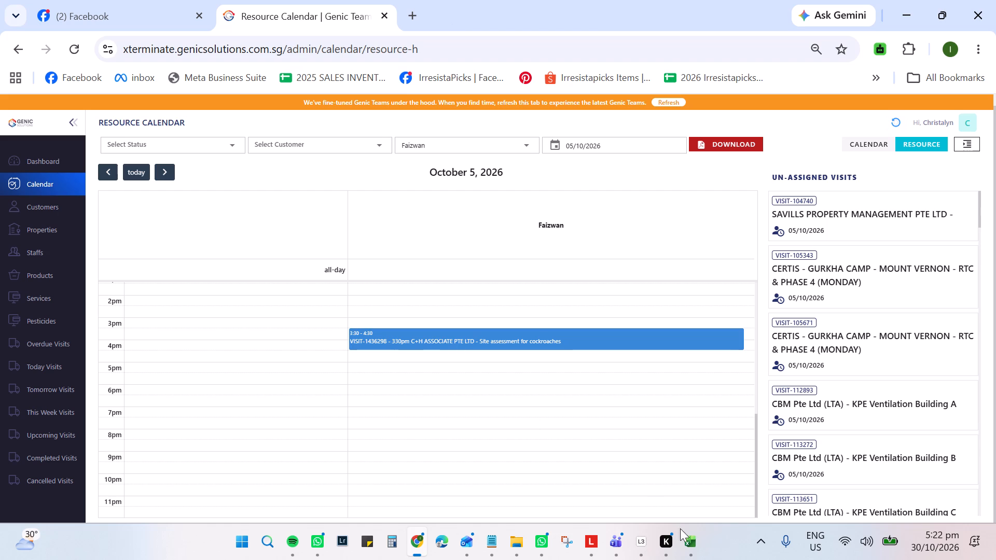
Switch to the Excel workbook, maximize it, and merge and center cells A1:C1.
{"action": "left_click", "coordinate": [691, 544]}
{"action": "left_click_drag", "start_coordinate": [451, 213], "coordinate": [467, 203]}
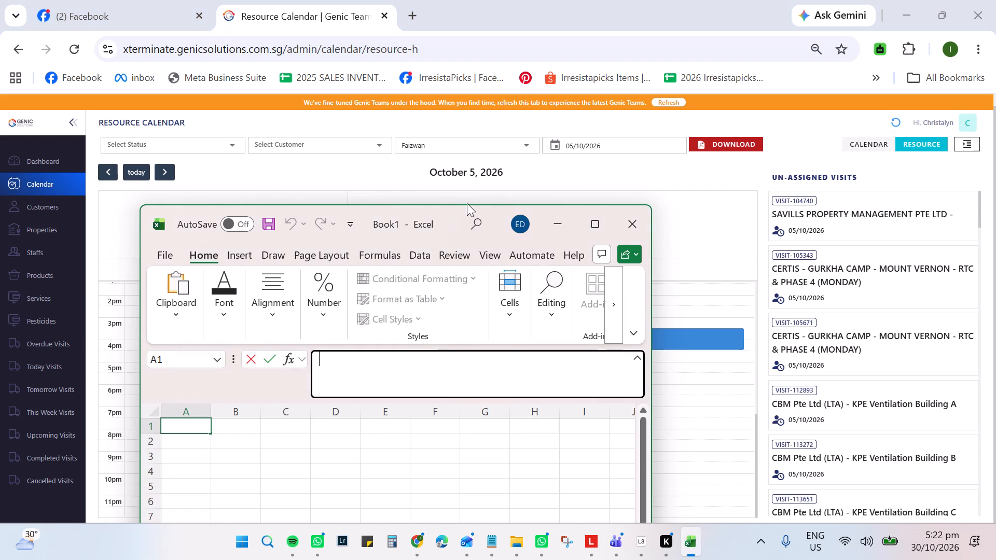
{"action": "left_click_drag", "start_coordinate": [467, 203], "coordinate": [599, 110]}
{"action": "left_click", "coordinate": [354, 324]}
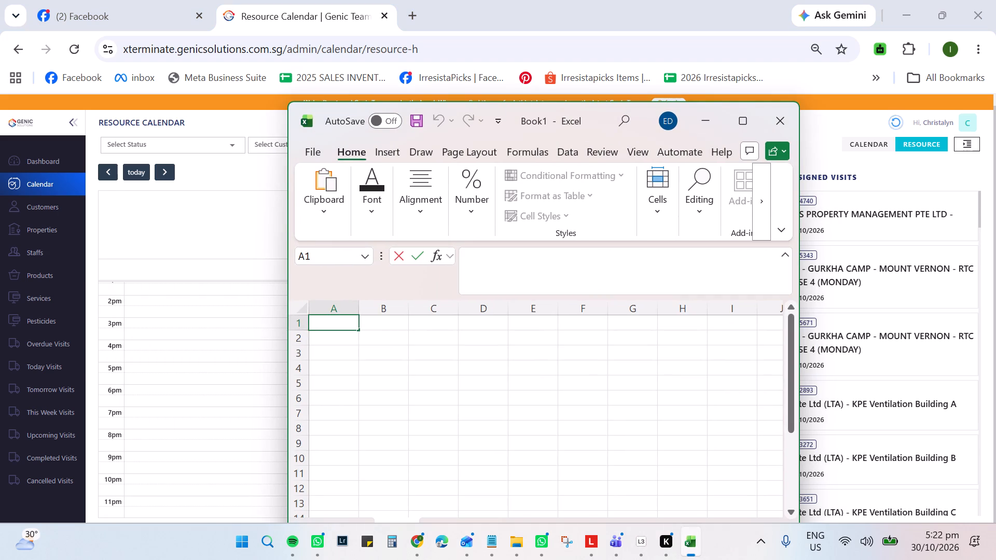
{"action": "left_click", "coordinate": [380, 381]}
{"action": "left_click_drag", "start_coordinate": [343, 323], "coordinate": [419, 318]}
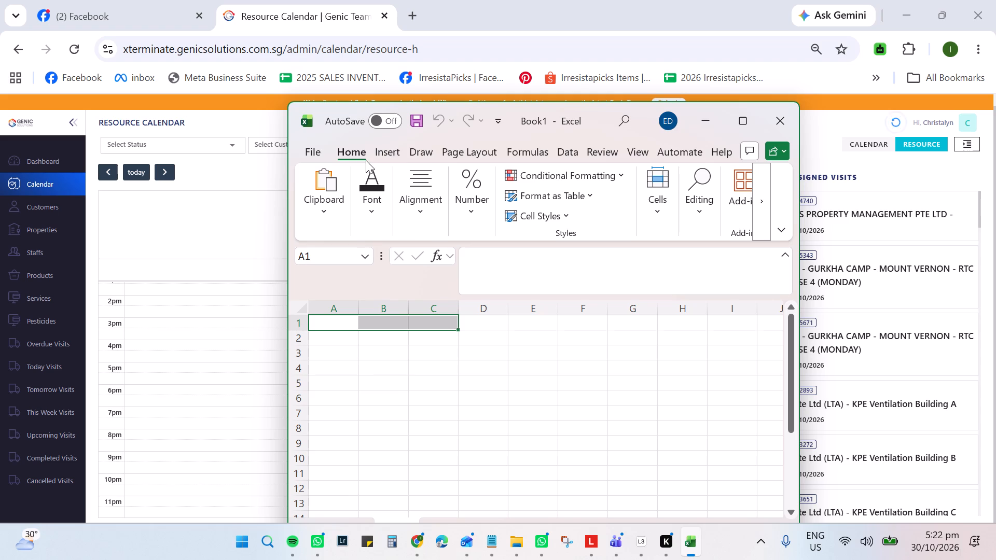
{"action": "left_click", "coordinate": [750, 117]}
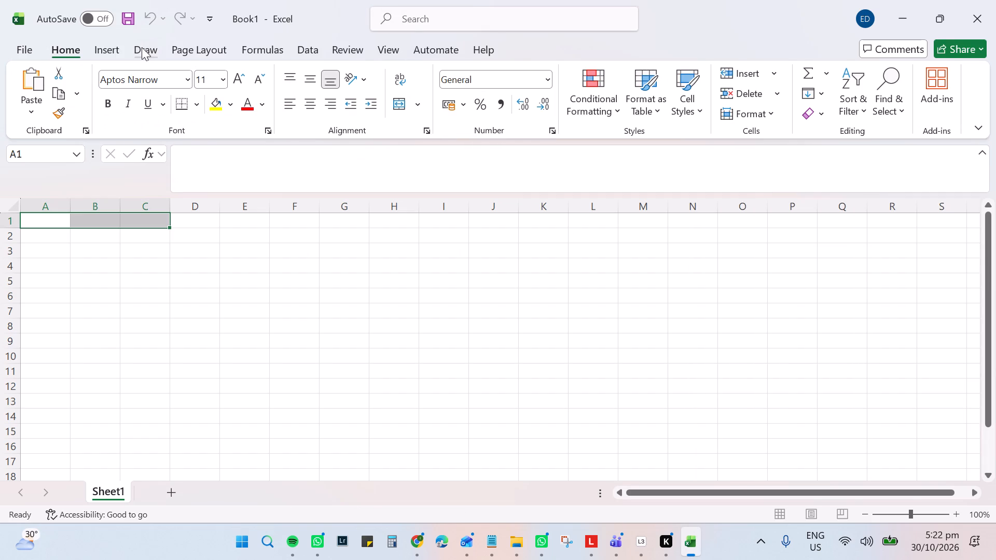
{"action": "left_click", "coordinate": [399, 106]}
Enter the title "FAIZWAN OPEN VISITS OCTOBER" in the merged cell A1.
{"action": "double_click", "coordinate": [88, 220]}
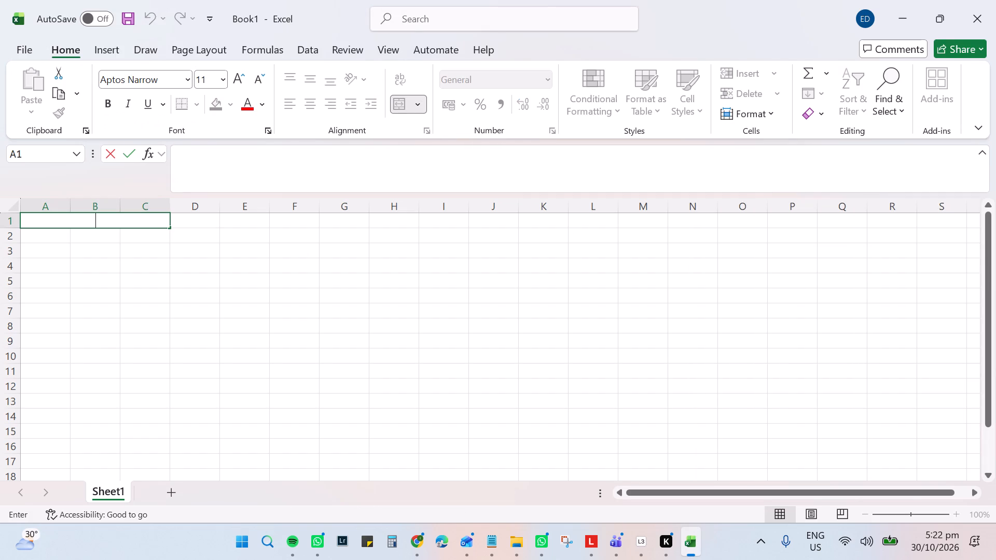
{"action": "type", "text": "FAi"}
{"action": "key", "text": "BackSpace"}
{"action": "type", "text": "IZWAN OPEN"}
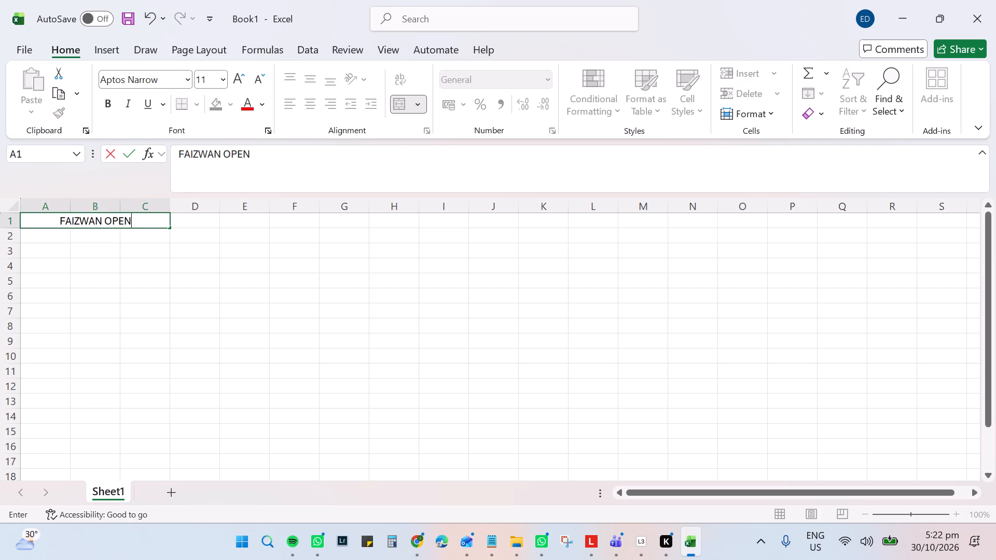
{"action": "key", "text": "space"}
{"action": "type", "text": "VISI"}
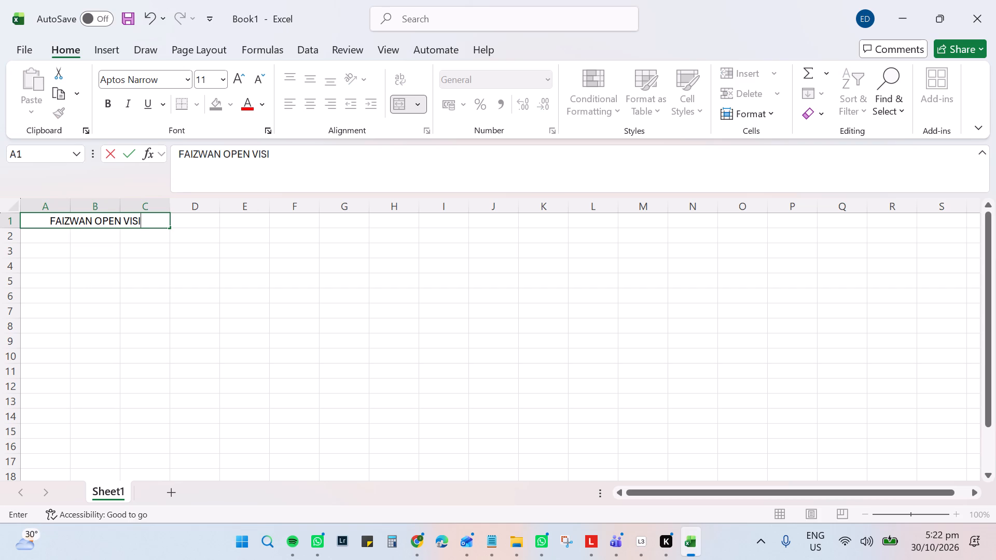
{"action": "key", "text": "shift+t"}
{"action": "type", "text": "TS"}
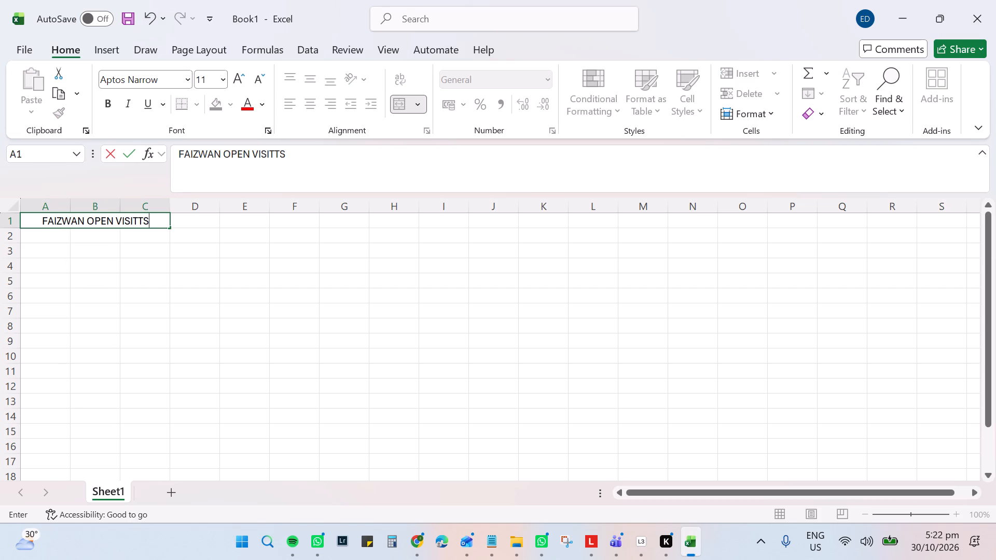
{"action": "key", "text": "shift+BackSpace"}
{"action": "key", "text": "shift+BackSpace"}
{"action": "type", "text": "S OCTOBER"}
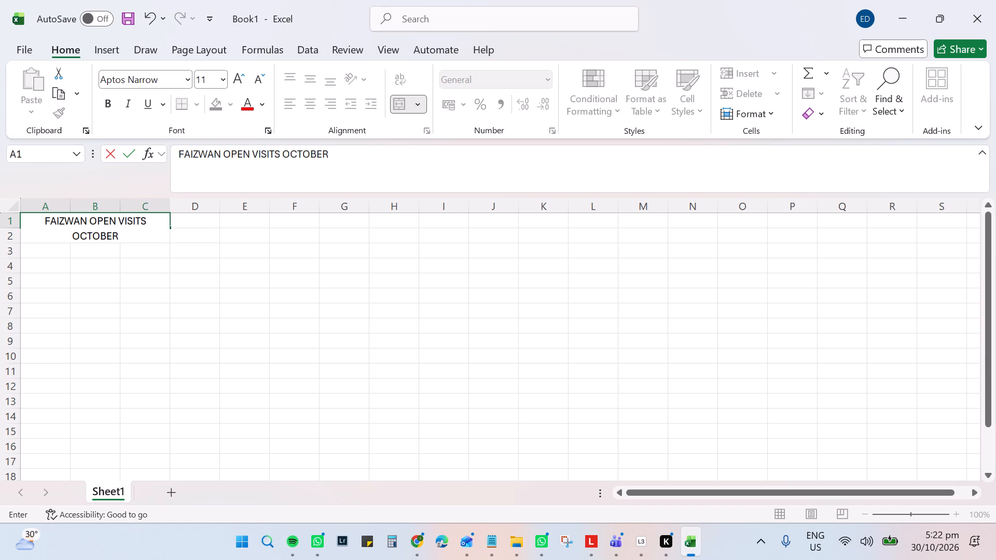
{"action": "left_click", "coordinate": [233, 338]}
Extend the title's merged, centered cell to span A1:F1.
{"action": "left_click_drag", "start_coordinate": [54, 221], "coordinate": [234, 220]}
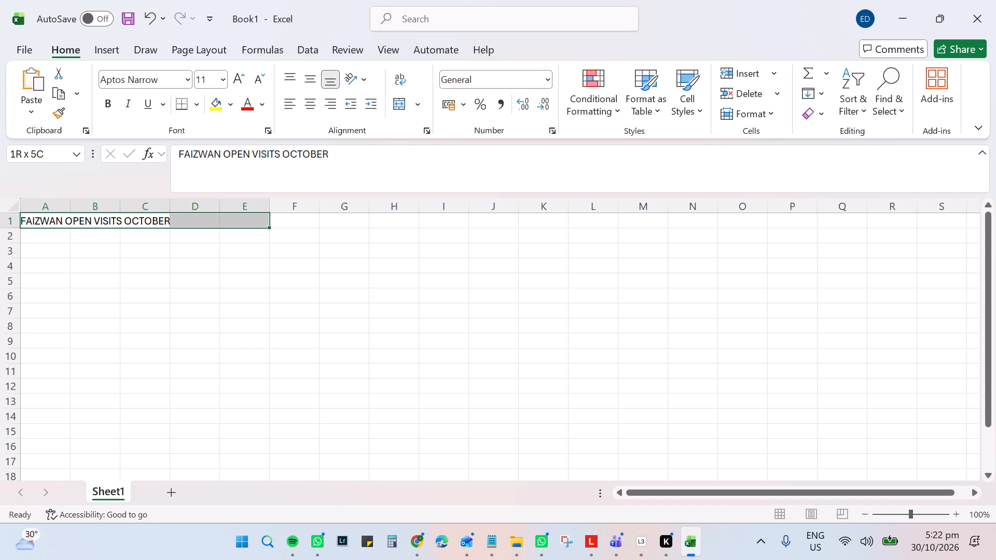
{"action": "left_click_drag", "start_coordinate": [234, 220], "coordinate": [299, 220]}
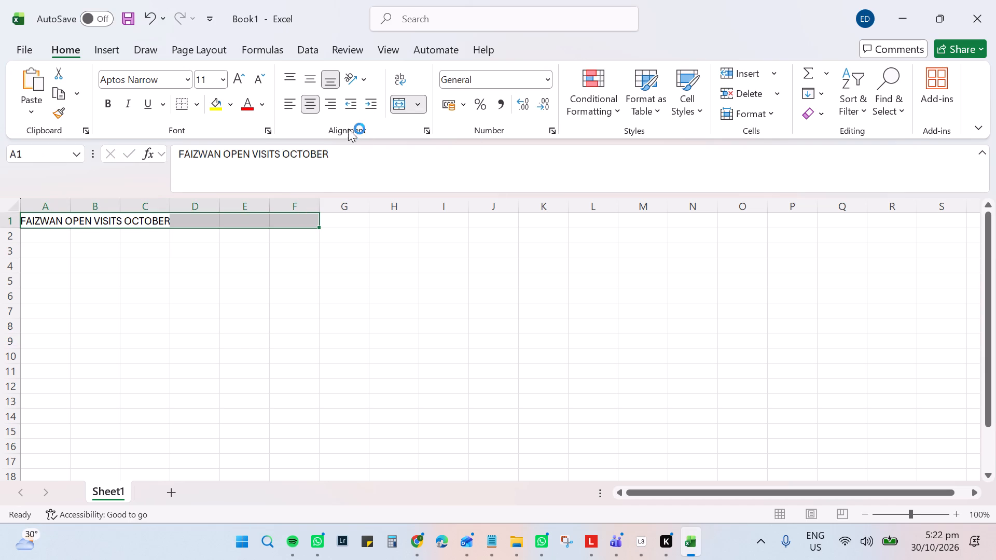
{"action": "left_click", "coordinate": [399, 108]}
{"action": "left_click", "coordinate": [399, 108]}
{"action": "left_click", "coordinate": [253, 289]}
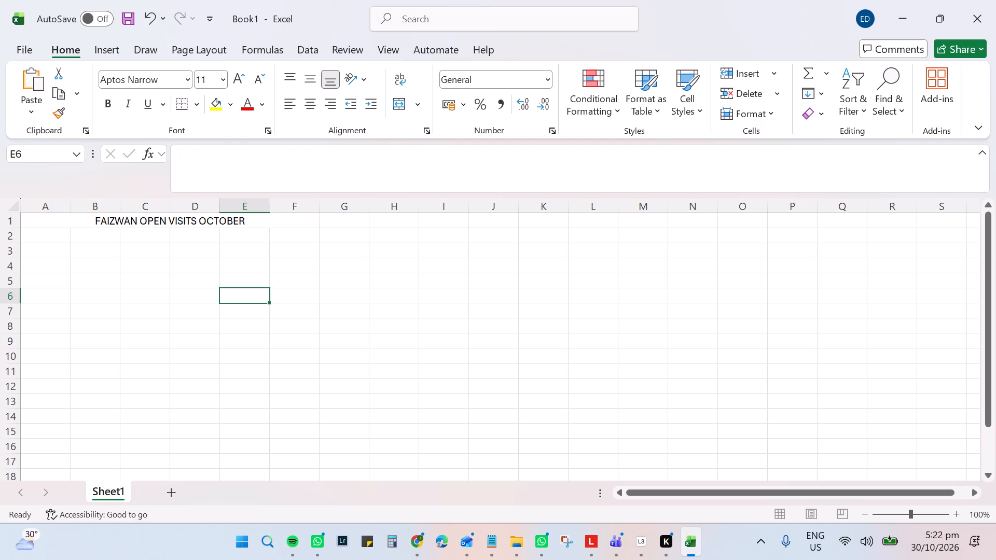
Make the title "FAIZWAN OPEN VISITS OCTOBER" bold.
{"action": "left_click", "coordinate": [165, 222]}
{"action": "key", "text": "ctrl+b"}
{"action": "left_click", "coordinate": [183, 279]}
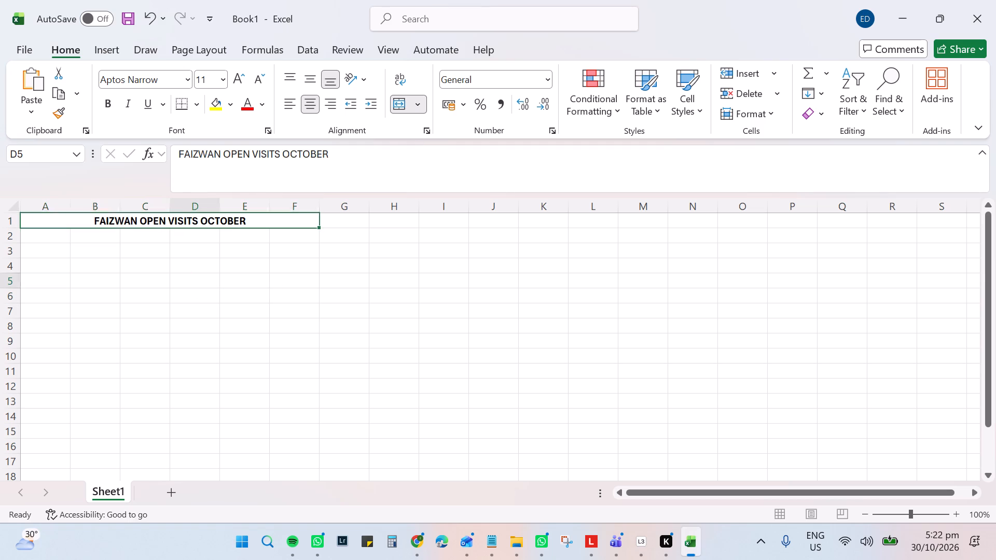
Enter the date "Oct 5, 2026" in cell A2, shrinking the workbook window so the resource calendar shows behind it.
{"action": "left_click", "coordinate": [56, 235]}
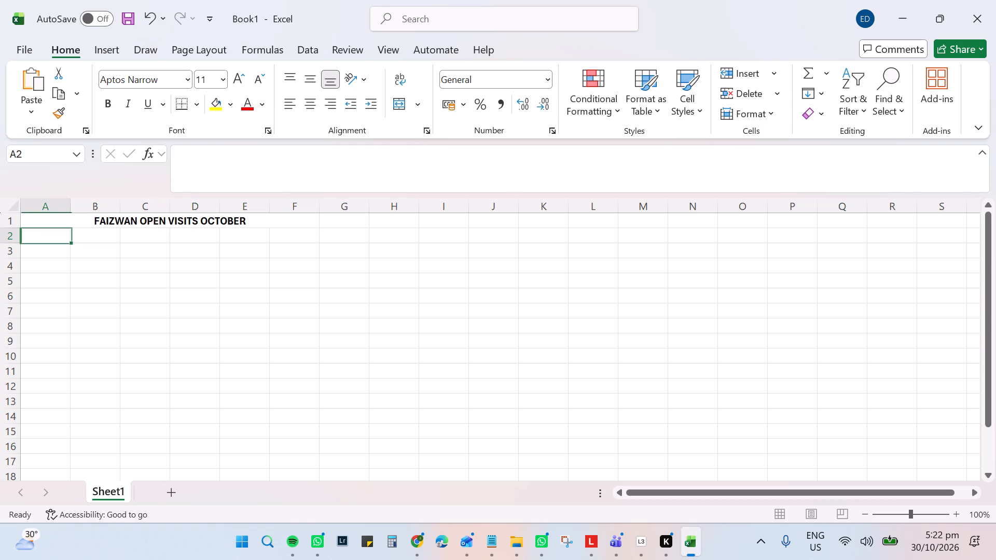
{"action": "type", "text": "Oct"}
{"action": "key", "text": "space"}
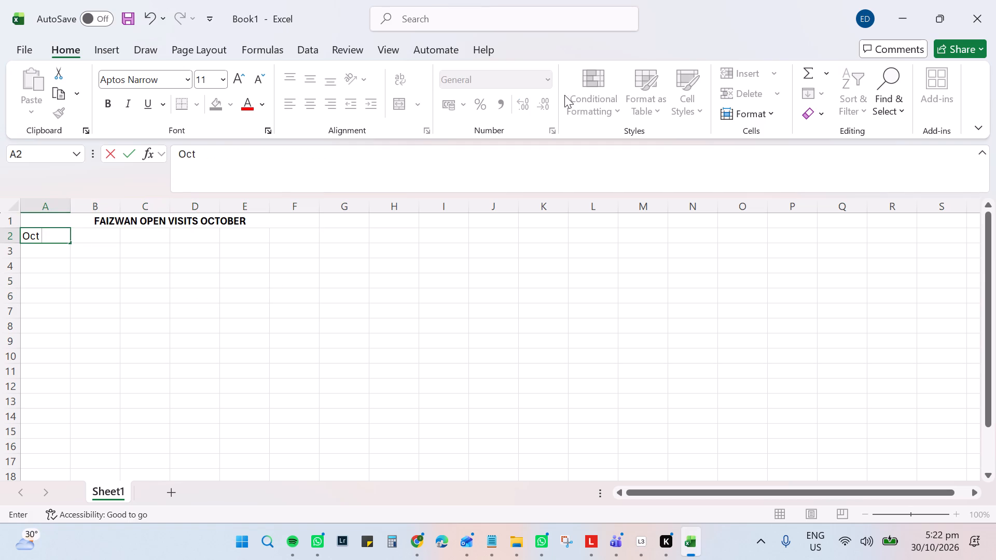
{"action": "left_click_drag", "start_coordinate": [679, 6], "coordinate": [478, 293]}
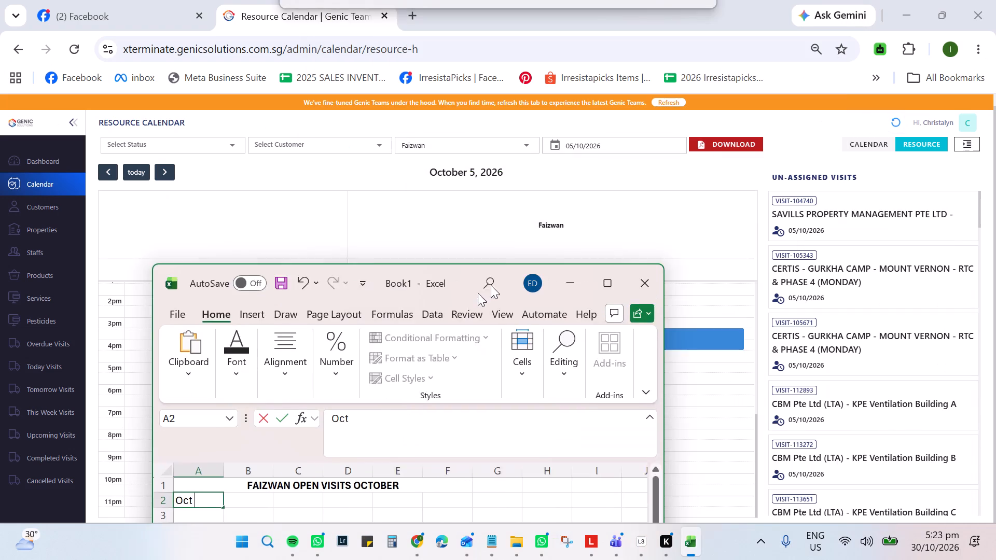
{"action": "left_click_drag", "start_coordinate": [478, 293], "coordinate": [496, 96]}
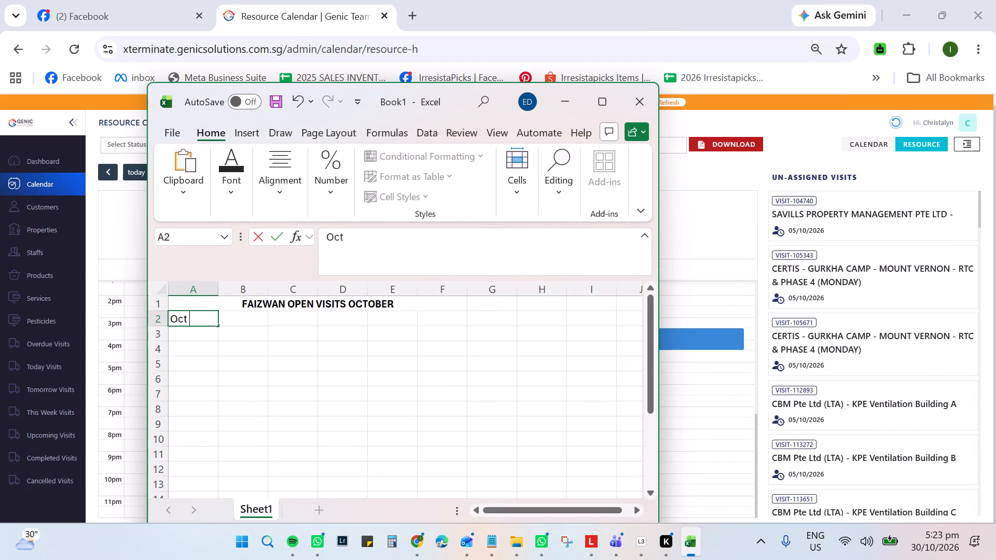
{"action": "type", "text": "5, 2026"}
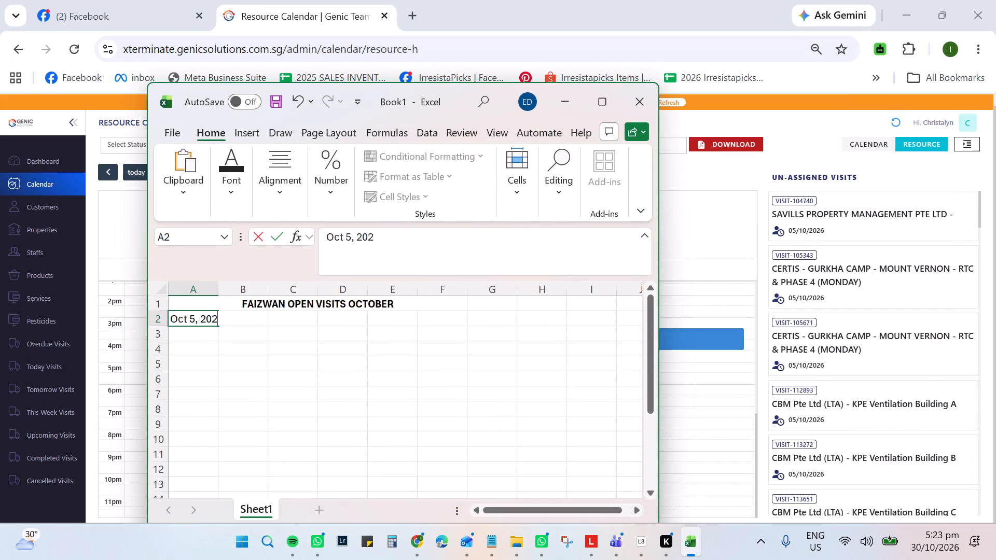
{"action": "left_click", "coordinate": [243, 339]}
Fit column A's width to its contents and select cell C2.
{"action": "double_click", "coordinate": [220, 290]}
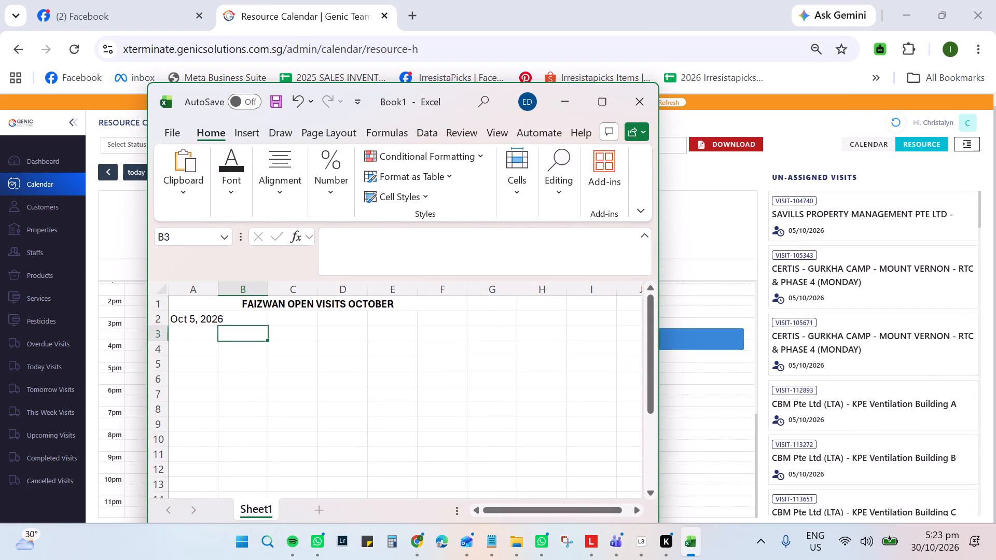
{"action": "left_click", "coordinate": [258, 317]}
{"action": "left_click", "coordinate": [286, 320]}
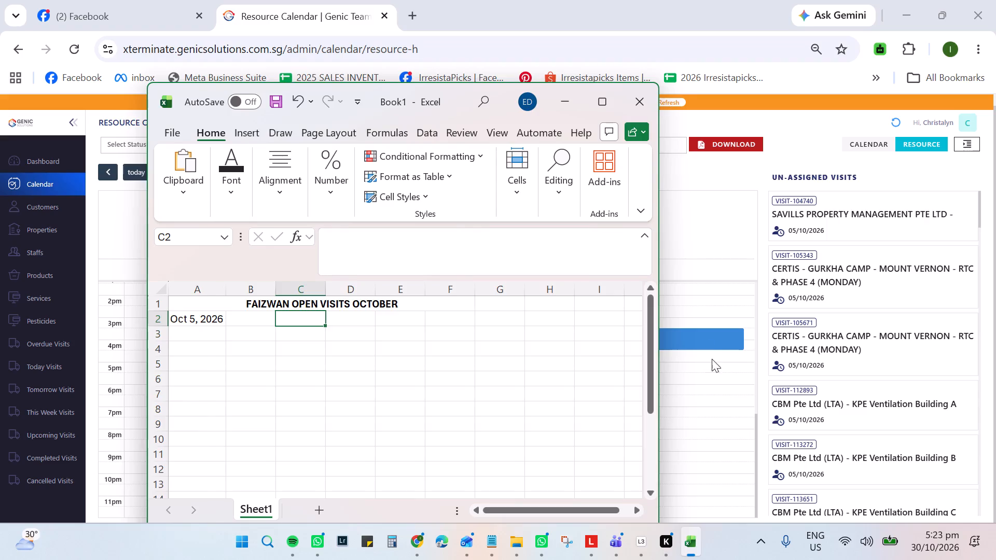
Switch to the resource calendar in Chrome and copy the title of the C+H ASSOCIATE PTE LTD visit from its details, closing them.
{"action": "left_click", "coordinate": [705, 340]}
{"action": "triple_click", "coordinate": [514, 172]}
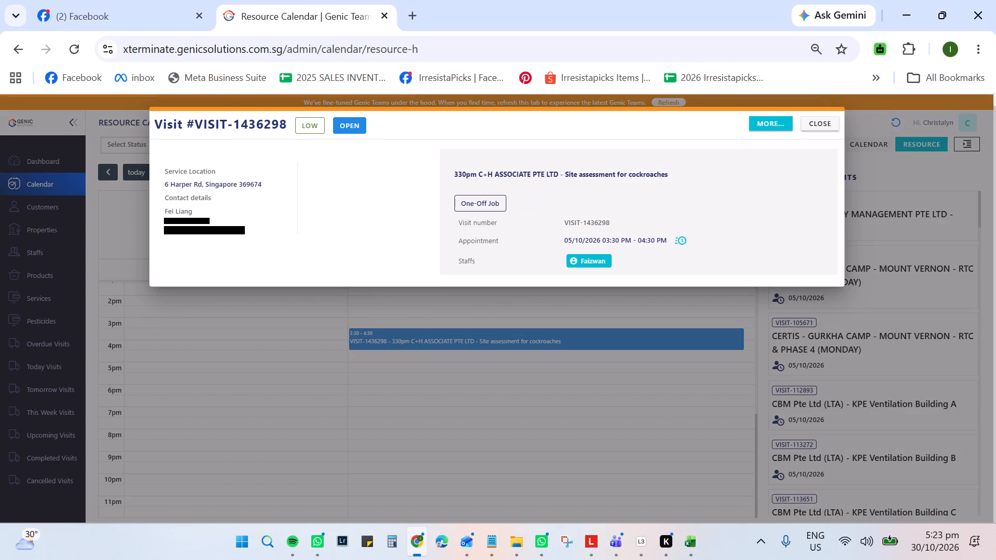
{"action": "key", "text": "ctrl+c"}
{"action": "left_click", "coordinate": [815, 121]}
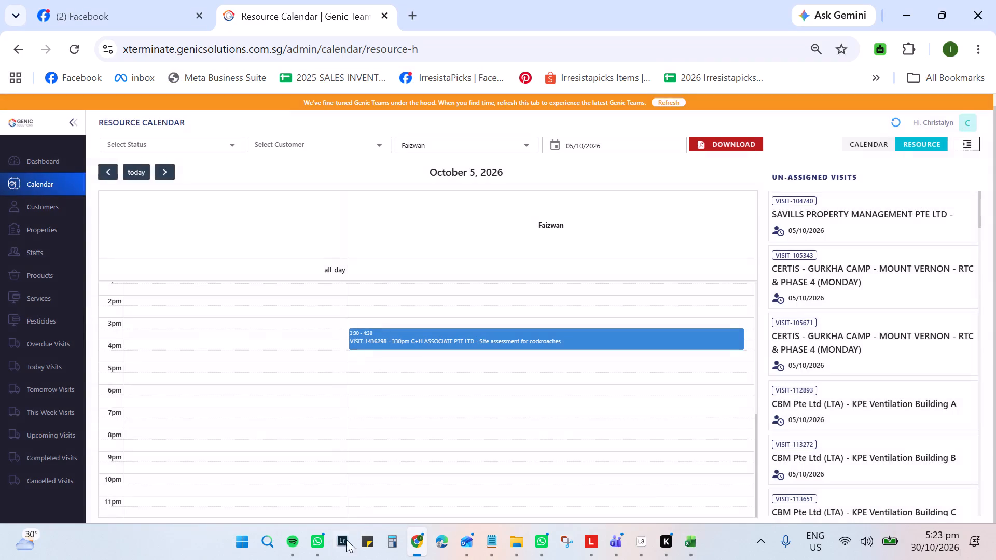
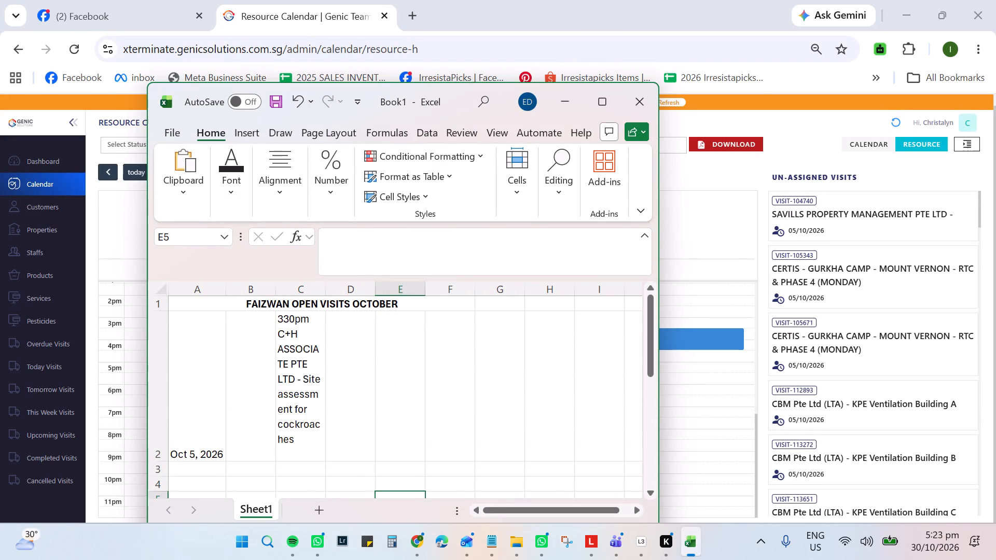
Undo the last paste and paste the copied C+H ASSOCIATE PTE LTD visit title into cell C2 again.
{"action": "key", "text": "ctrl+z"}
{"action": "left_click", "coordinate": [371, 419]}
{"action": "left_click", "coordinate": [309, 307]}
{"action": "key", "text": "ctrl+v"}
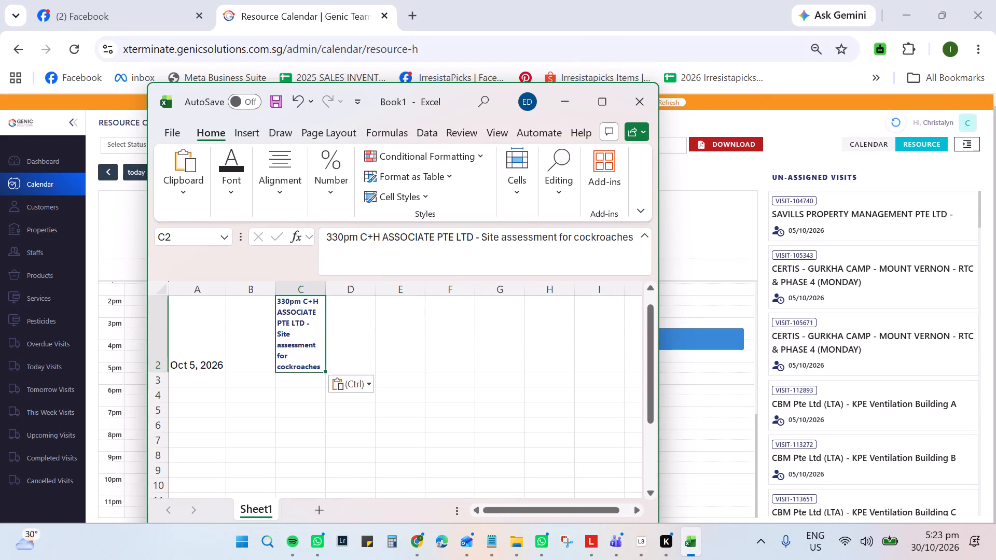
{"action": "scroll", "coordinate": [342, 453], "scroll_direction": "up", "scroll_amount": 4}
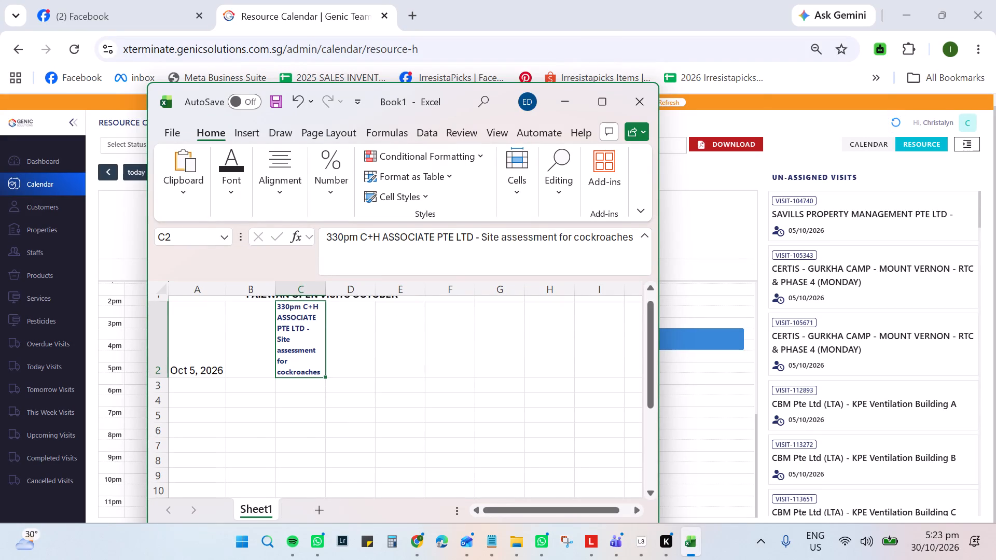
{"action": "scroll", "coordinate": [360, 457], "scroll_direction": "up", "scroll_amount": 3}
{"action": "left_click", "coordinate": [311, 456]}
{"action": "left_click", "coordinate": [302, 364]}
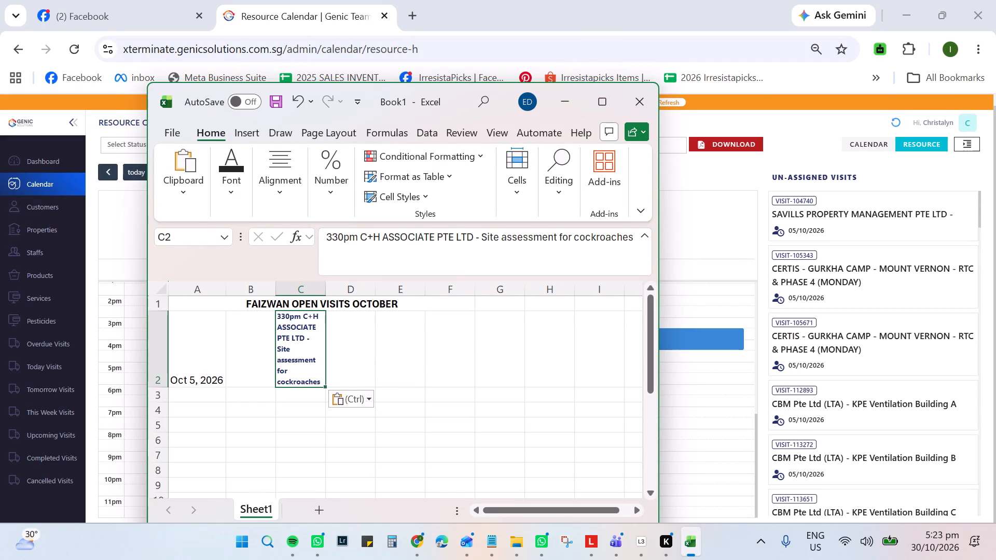
Maximize the workbook window.
{"action": "left_click", "coordinate": [604, 97]}
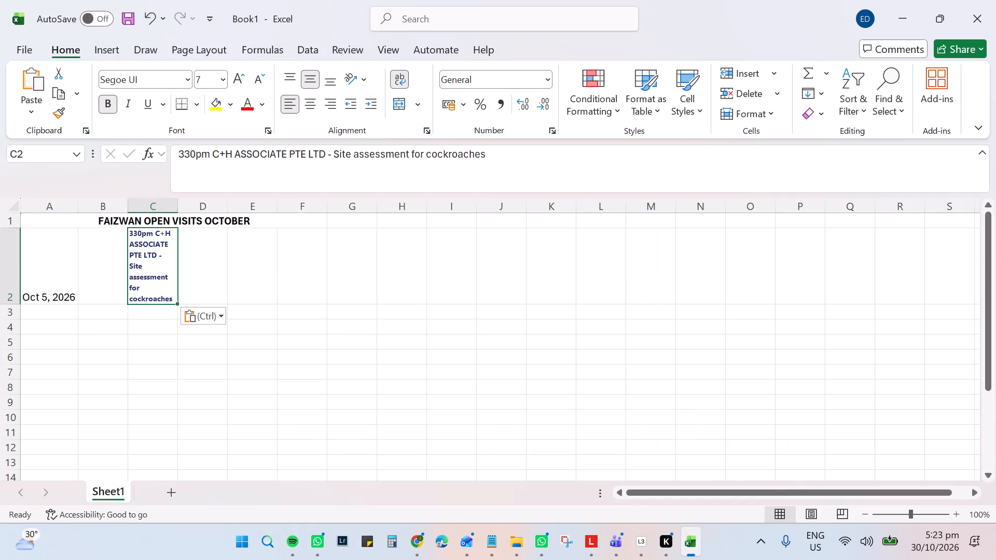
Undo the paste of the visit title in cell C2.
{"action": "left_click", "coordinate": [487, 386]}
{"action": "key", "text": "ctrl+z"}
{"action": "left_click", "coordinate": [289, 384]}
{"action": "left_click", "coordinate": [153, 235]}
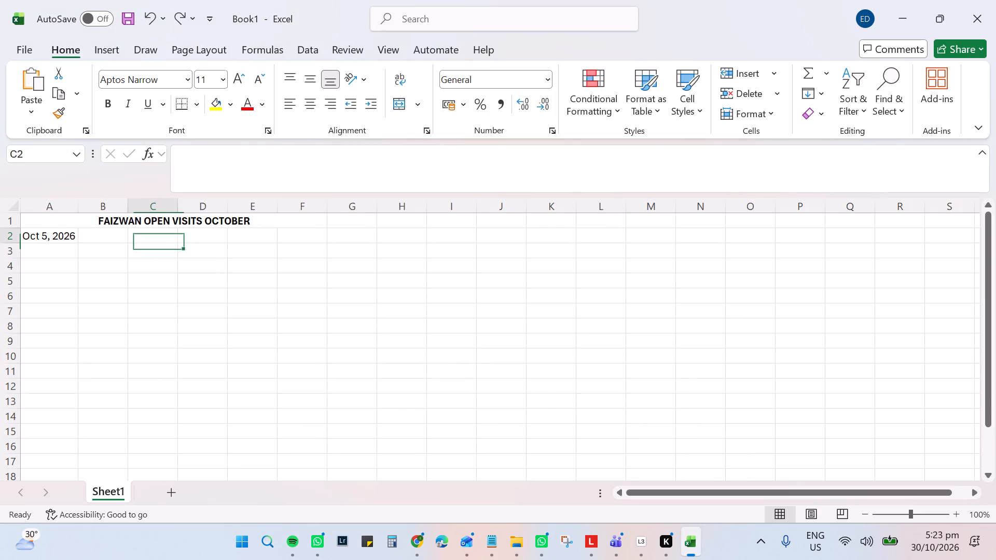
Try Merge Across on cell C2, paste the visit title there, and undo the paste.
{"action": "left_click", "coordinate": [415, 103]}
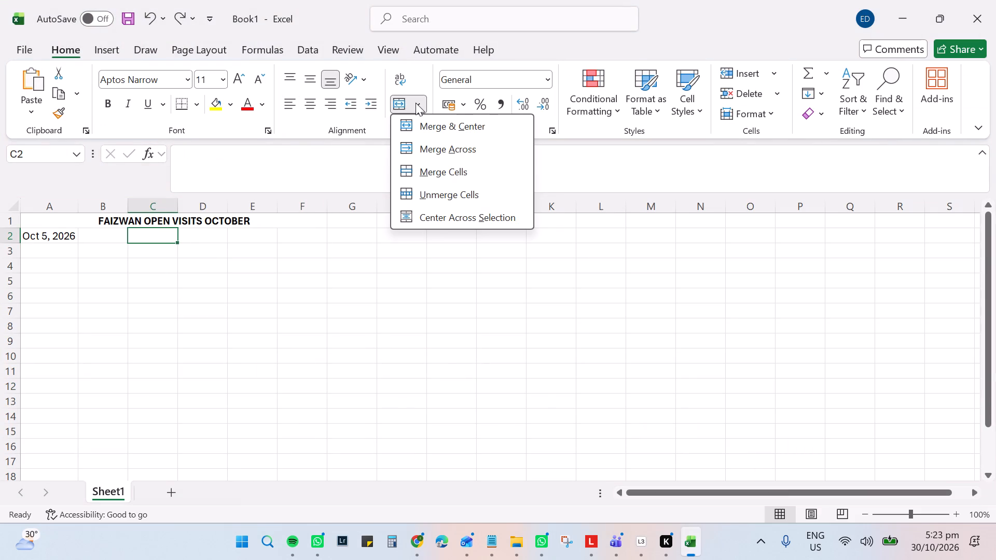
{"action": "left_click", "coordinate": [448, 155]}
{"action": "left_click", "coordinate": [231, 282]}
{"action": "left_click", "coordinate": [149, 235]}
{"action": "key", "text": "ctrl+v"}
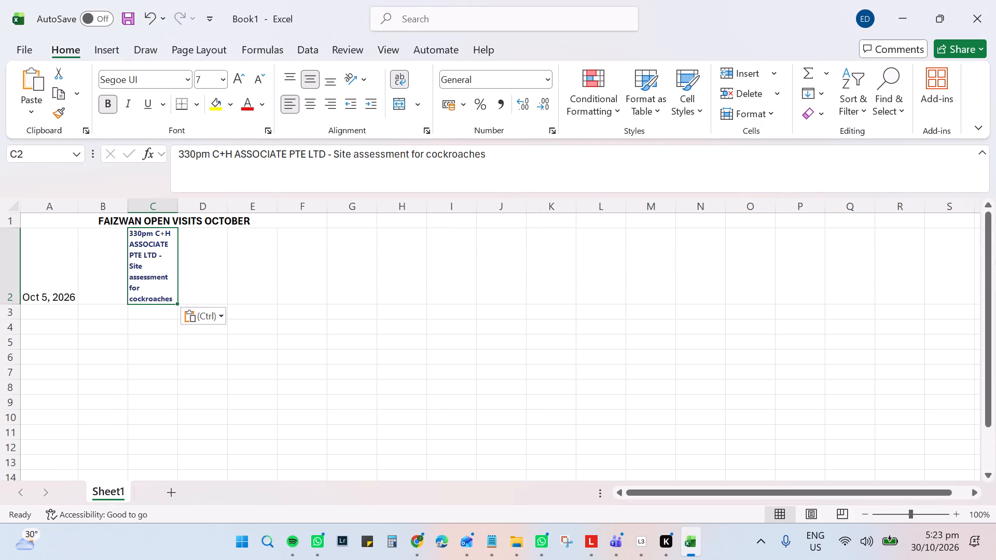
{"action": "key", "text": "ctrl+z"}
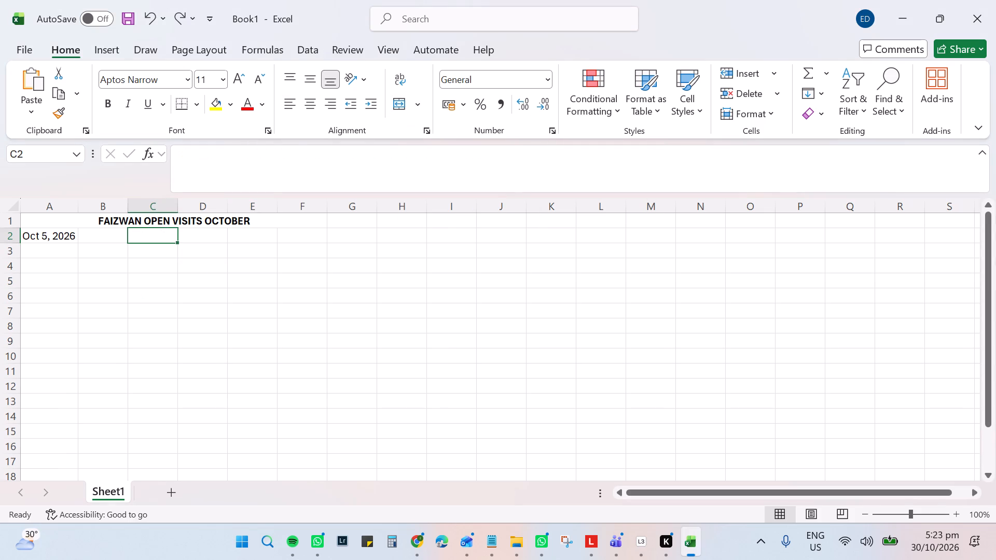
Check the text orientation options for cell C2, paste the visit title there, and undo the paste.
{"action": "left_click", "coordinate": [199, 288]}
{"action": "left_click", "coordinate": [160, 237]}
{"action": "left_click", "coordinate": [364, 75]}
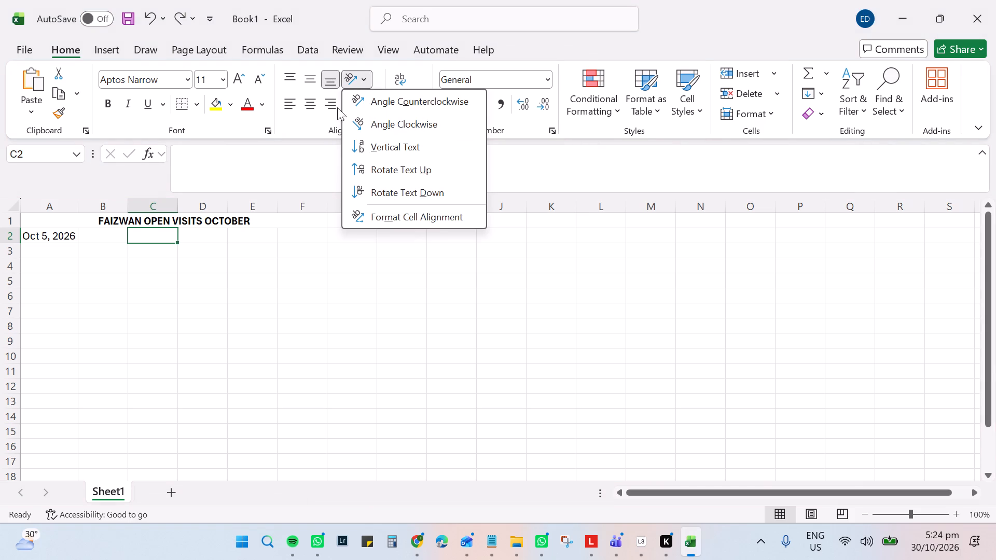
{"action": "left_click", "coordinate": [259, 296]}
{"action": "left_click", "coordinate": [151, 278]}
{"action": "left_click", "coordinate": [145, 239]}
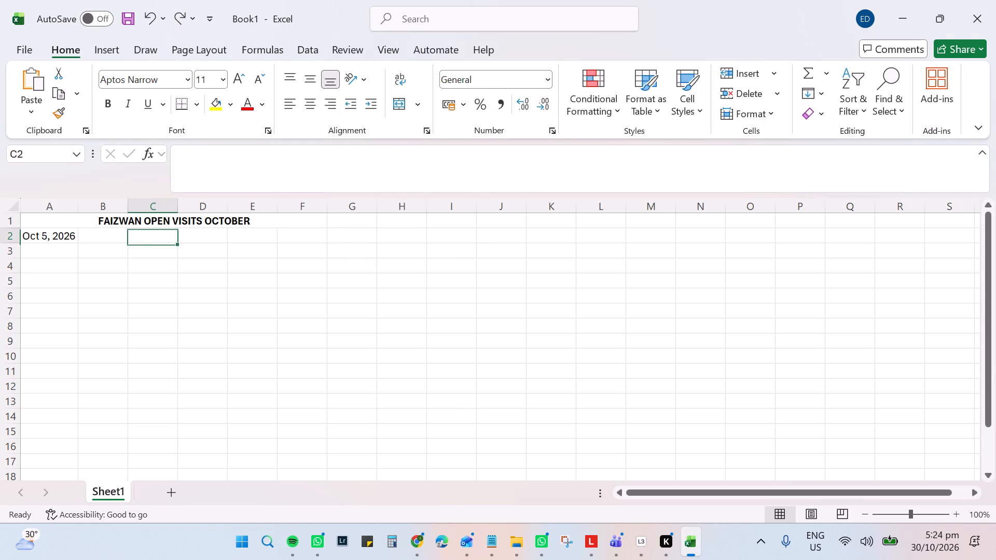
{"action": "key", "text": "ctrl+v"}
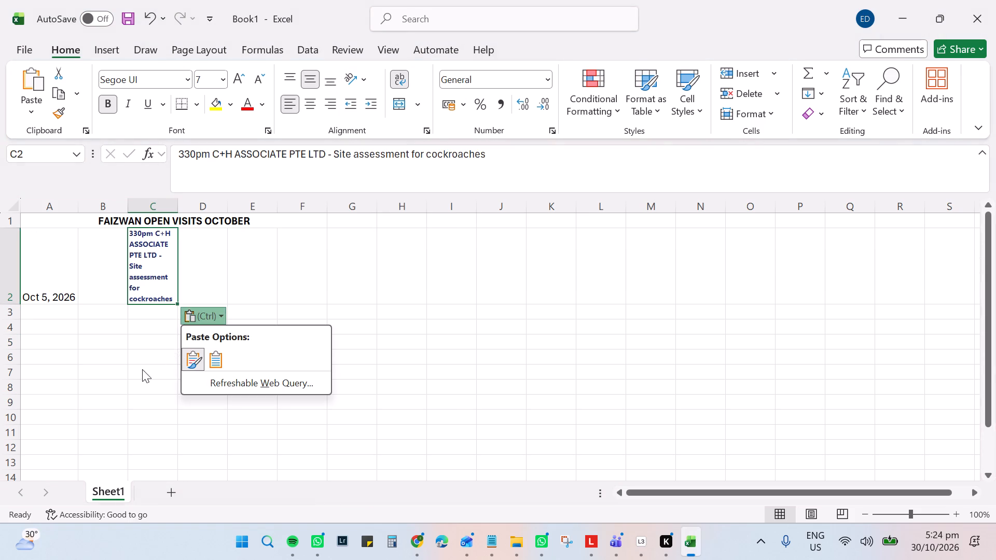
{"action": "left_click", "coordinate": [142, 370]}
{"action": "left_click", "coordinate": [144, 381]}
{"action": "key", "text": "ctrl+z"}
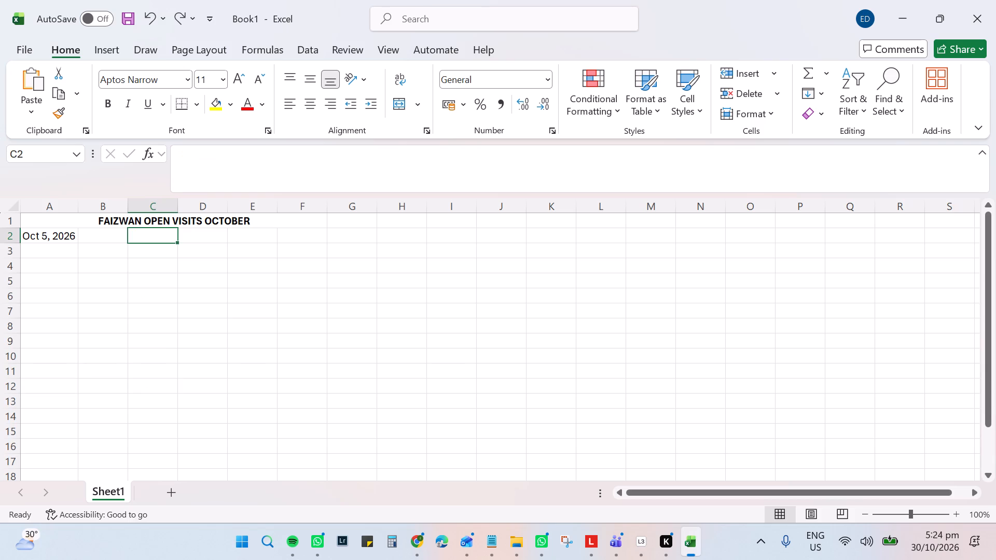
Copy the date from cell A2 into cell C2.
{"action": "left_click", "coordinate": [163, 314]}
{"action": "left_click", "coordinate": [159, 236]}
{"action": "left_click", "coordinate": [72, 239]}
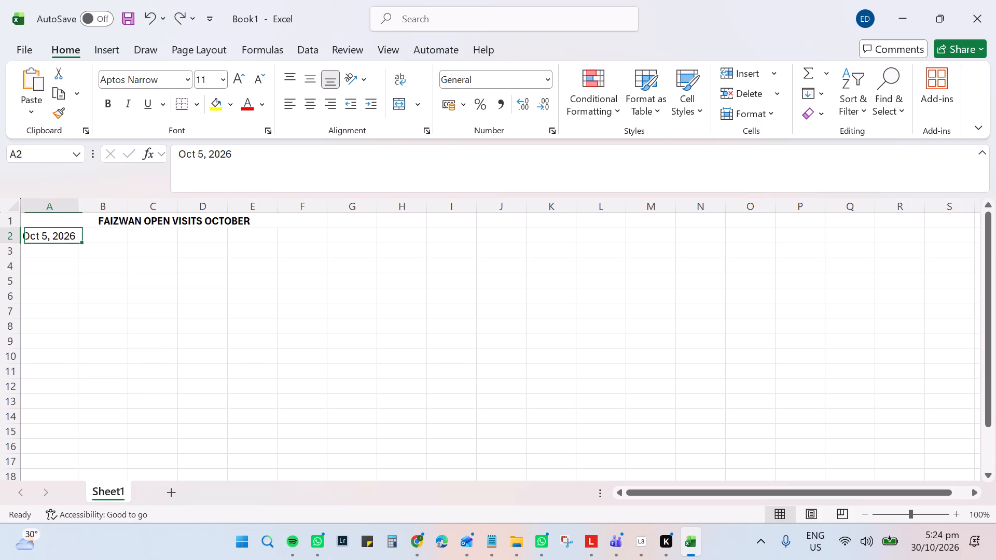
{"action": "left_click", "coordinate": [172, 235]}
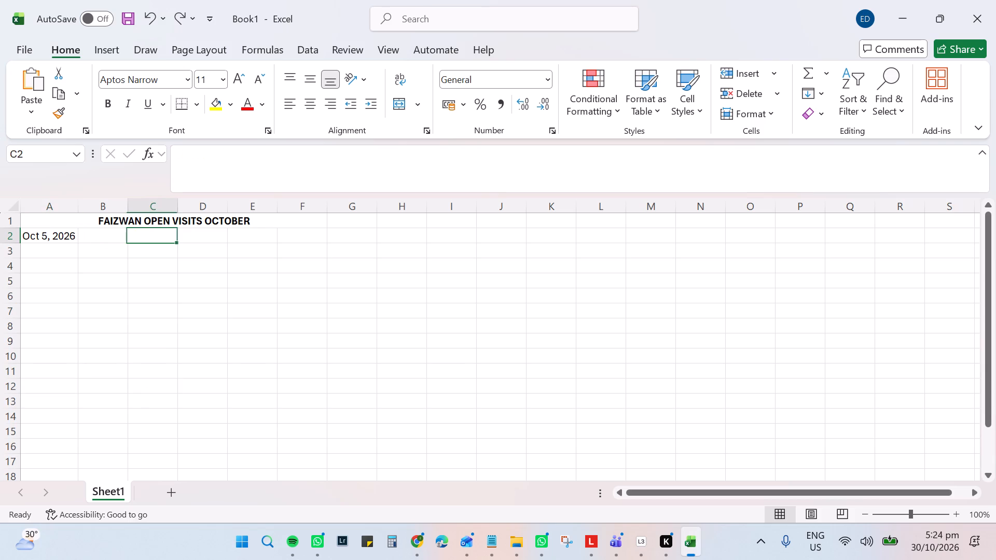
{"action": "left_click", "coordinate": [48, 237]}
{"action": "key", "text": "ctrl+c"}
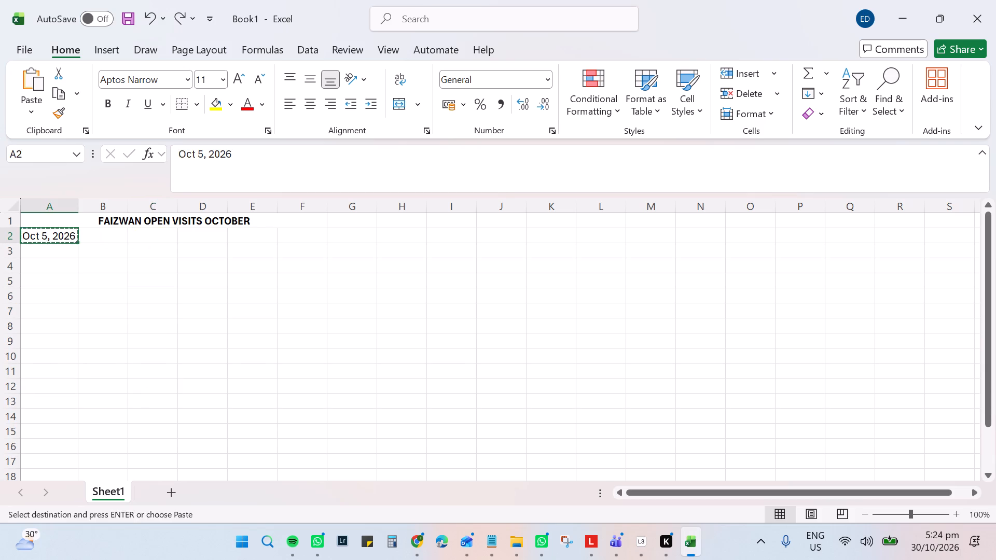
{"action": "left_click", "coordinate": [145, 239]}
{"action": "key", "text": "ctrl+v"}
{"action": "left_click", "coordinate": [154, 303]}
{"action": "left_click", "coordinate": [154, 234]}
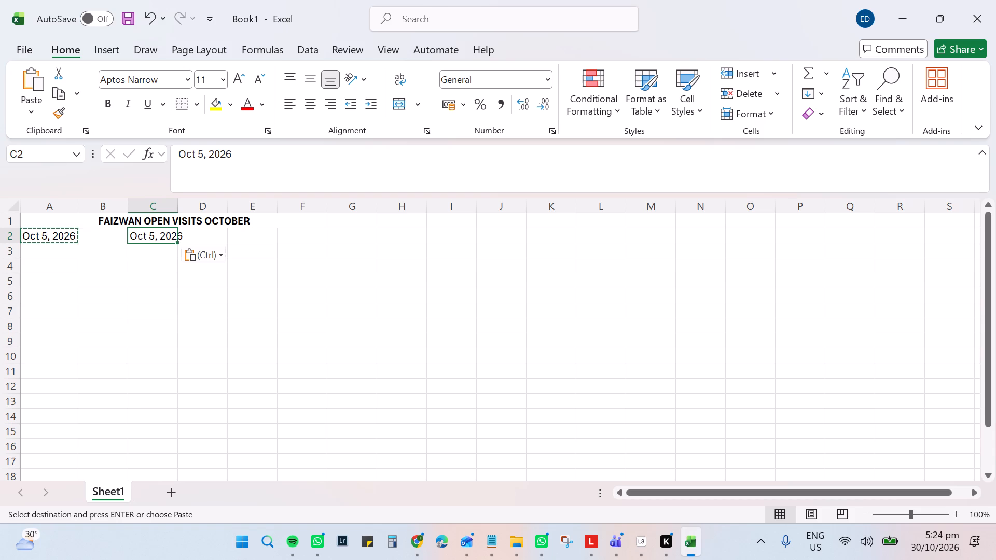
Switch to the resource calendar in Chrome, copy the C+H ASSOCIATE PTE LTD visit title from its details, and return to the Excel workbook.
{"action": "left_click", "coordinate": [420, 541]}
{"action": "left_click", "coordinate": [480, 340]}
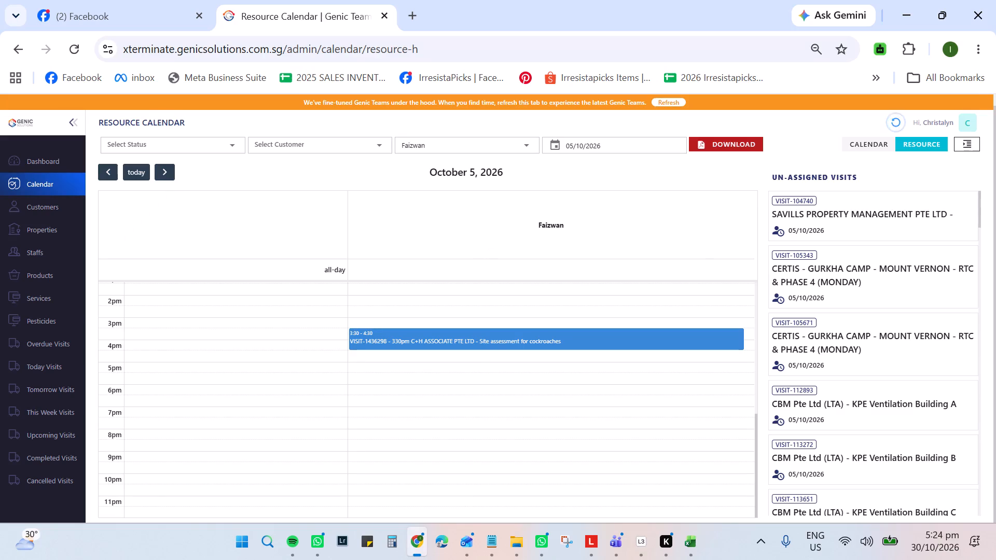
{"action": "triple_click", "coordinate": [524, 172]}
{"action": "key", "text": "ctrl+c"}
{"action": "left_click", "coordinate": [826, 121]}
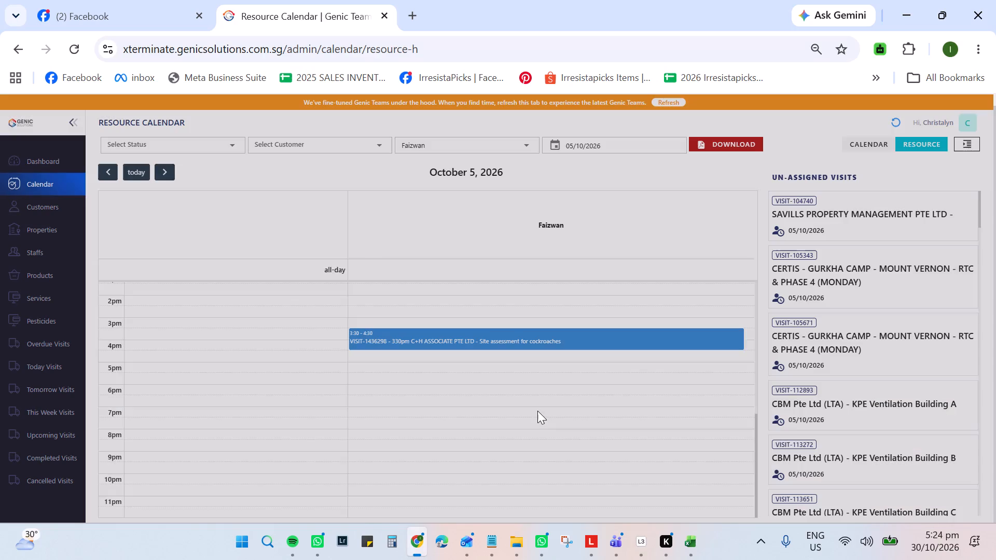
{"action": "left_click", "coordinate": [691, 540]}
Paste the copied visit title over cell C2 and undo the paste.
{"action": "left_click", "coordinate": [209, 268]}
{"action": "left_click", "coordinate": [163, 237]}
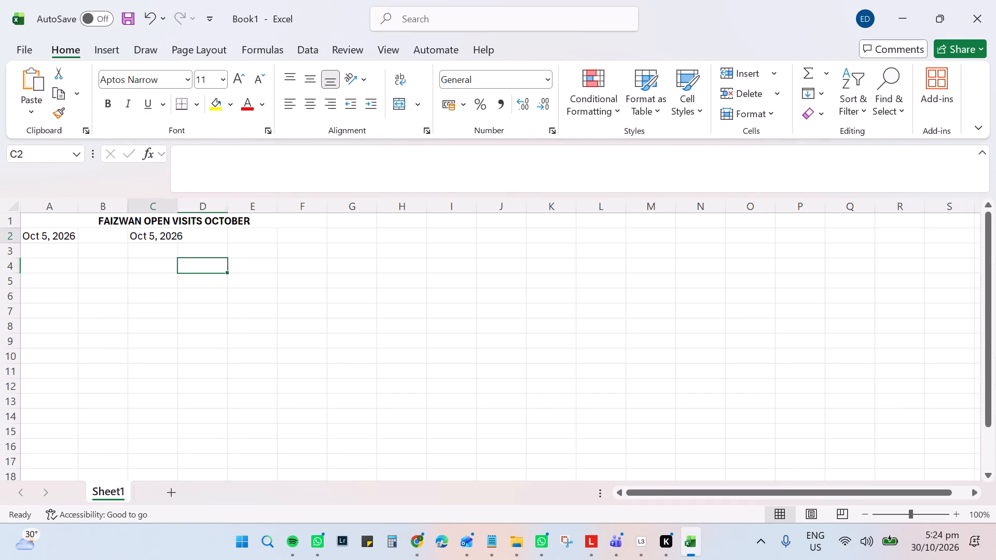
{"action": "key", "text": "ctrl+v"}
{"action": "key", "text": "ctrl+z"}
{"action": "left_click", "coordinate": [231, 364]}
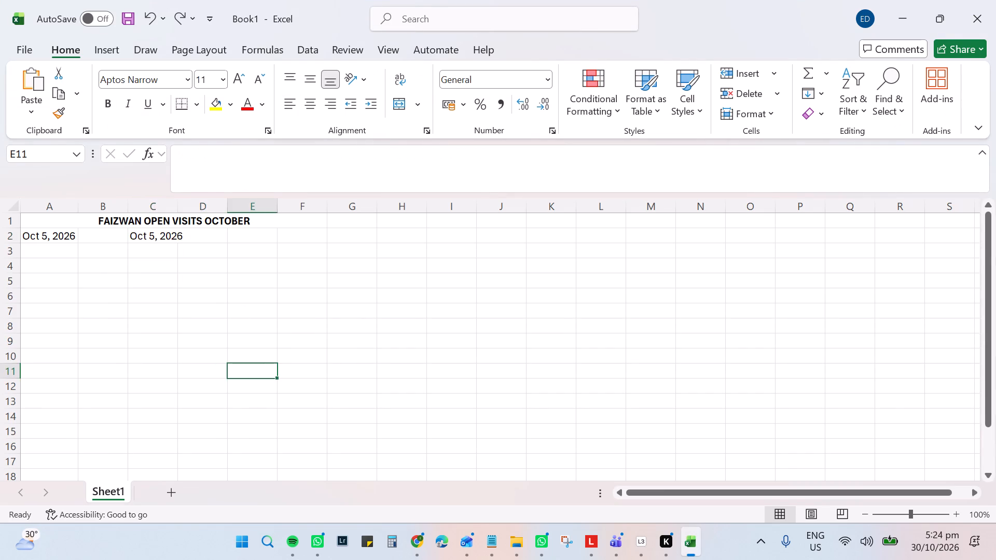
Replace the text inside cell C2 with the copied title "330pm C+H ASSOCIATE PTE LTD - Site assessment for cockroaches".
{"action": "left_click", "coordinate": [165, 239]}
{"action": "left_click_drag", "start_coordinate": [263, 159], "coordinate": [32, 143]}
{"action": "key", "text": "ctrl+v"}
{"action": "left_click", "coordinate": [356, 289]}
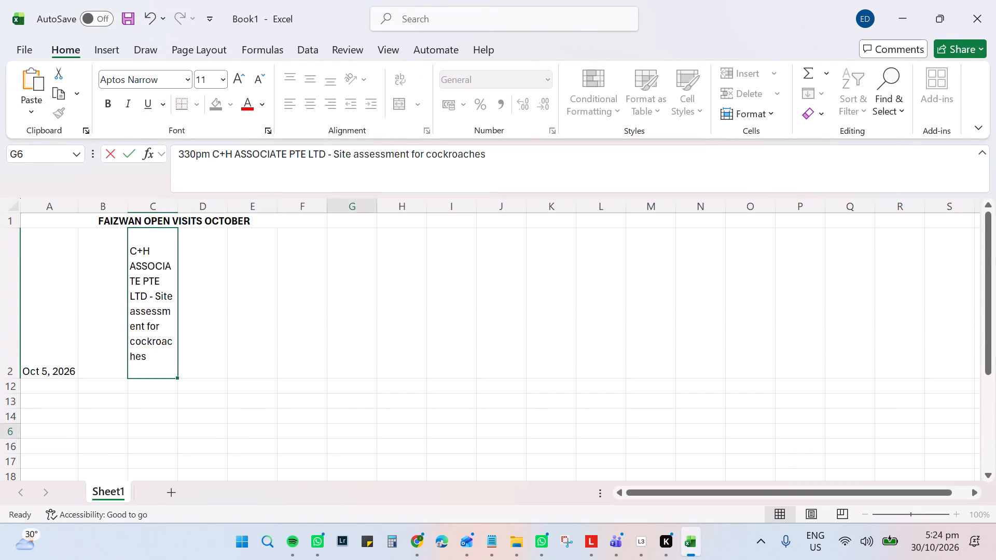
Turn off text wrapping for the visit title in cell C2.
{"action": "left_click", "coordinate": [161, 359]}
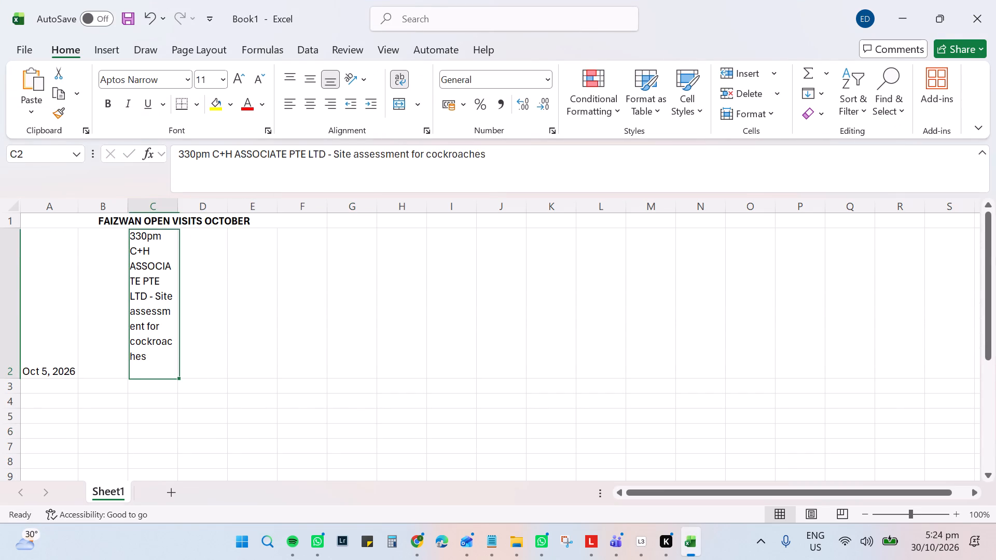
{"action": "left_click", "coordinate": [361, 80]}
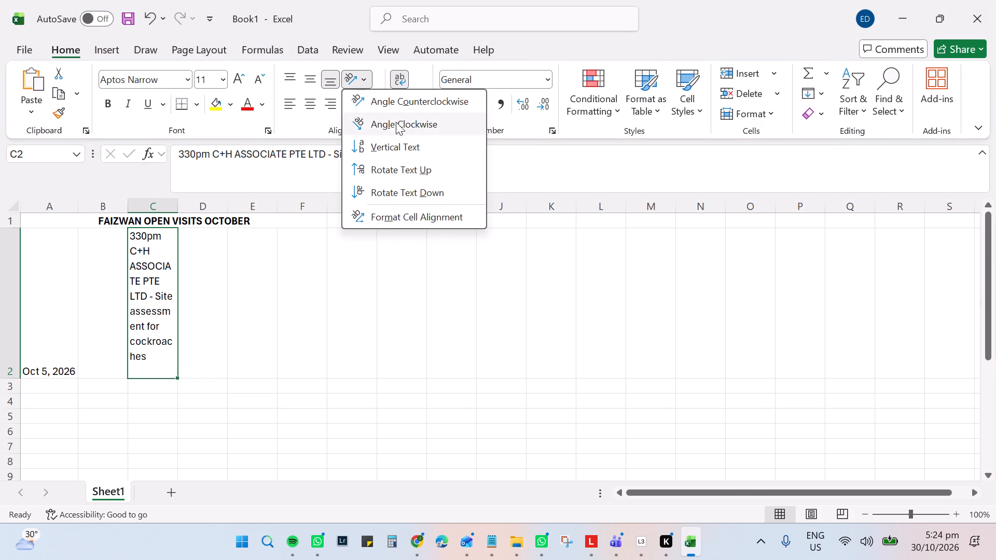
{"action": "left_click", "coordinate": [398, 79]}
{"action": "left_click", "coordinate": [318, 283]}
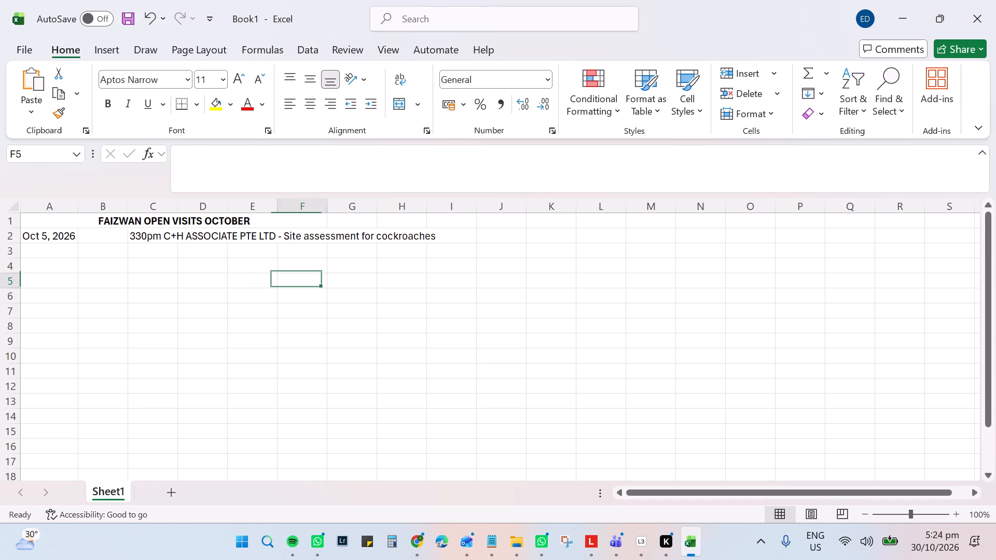
Increase the height of row 1, which holds the sheet title.
{"action": "left_click", "coordinate": [205, 355]}
{"action": "left_click", "coordinate": [53, 231]}
{"action": "left_click", "coordinate": [147, 241]}
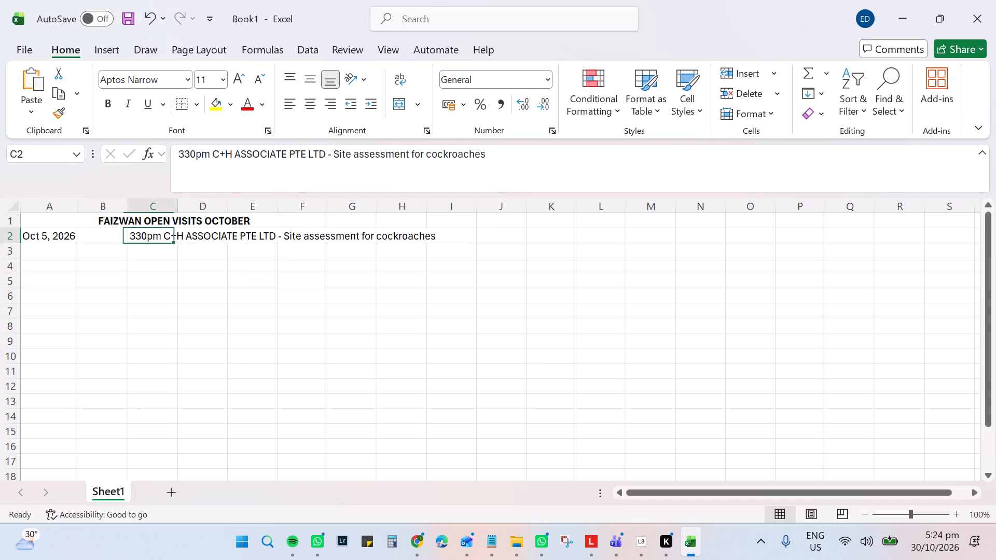
{"action": "left_click_drag", "start_coordinate": [15, 229], "coordinate": [13, 241]}
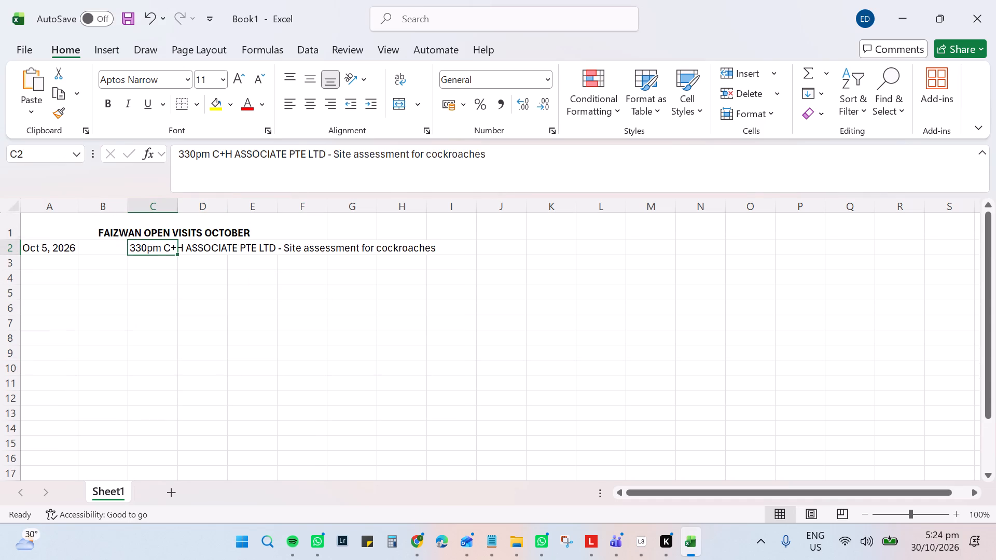
{"action": "left_click", "coordinate": [78, 324]}
Middle-align the "FAIZWAN OPEN VISITS OCTOBER" title vertically in its merged cell.
{"action": "left_click", "coordinate": [111, 222]}
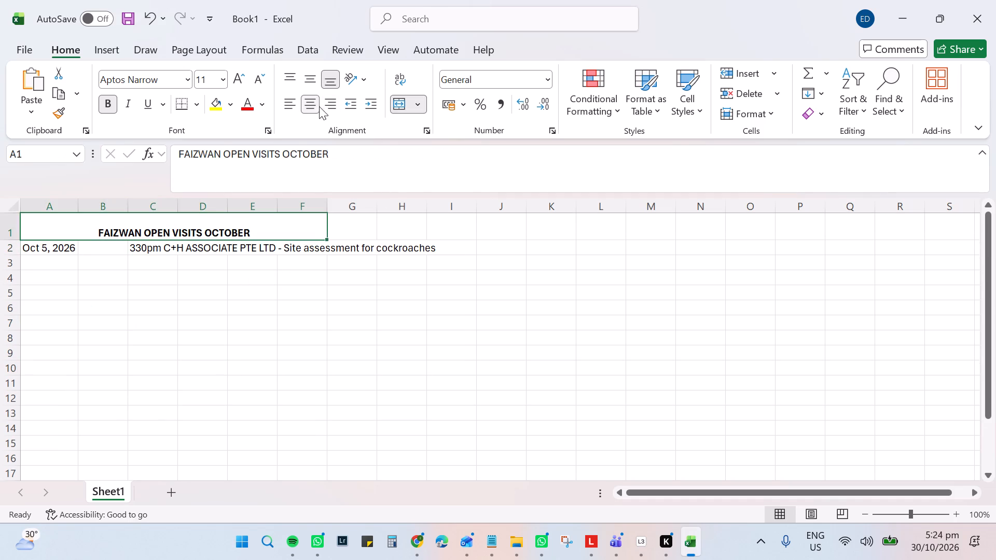
{"action": "left_click", "coordinate": [310, 81]}
{"action": "left_click", "coordinate": [187, 320]}
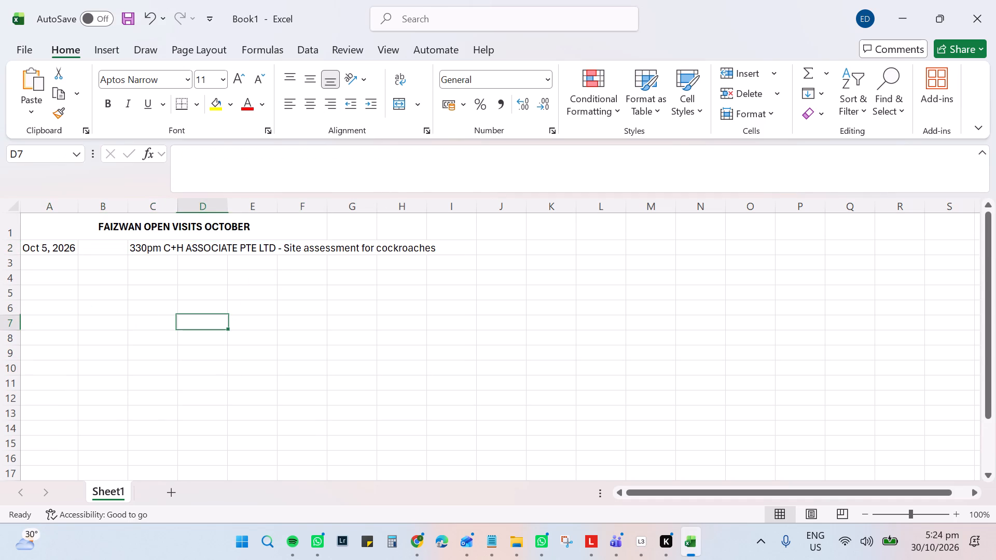
Set the font size to 8 for the whole sheet except the merged title cell.
{"action": "left_click_drag", "start_coordinate": [56, 249], "coordinate": [256, 248]}
{"action": "left_click", "coordinate": [191, 325]}
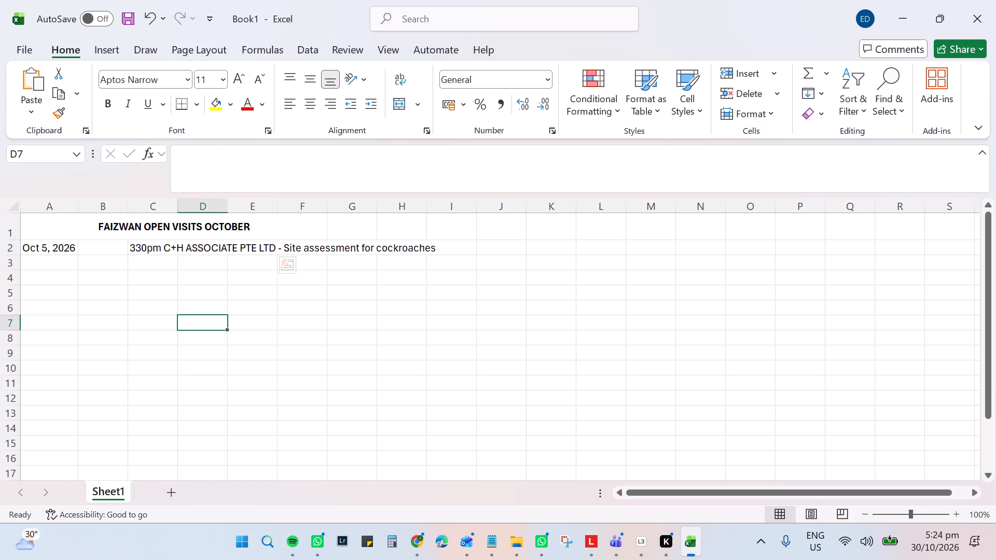
{"action": "left_click_drag", "start_coordinate": [63, 248], "coordinate": [279, 271]}
{"action": "key", "text": "ctrl+a"}
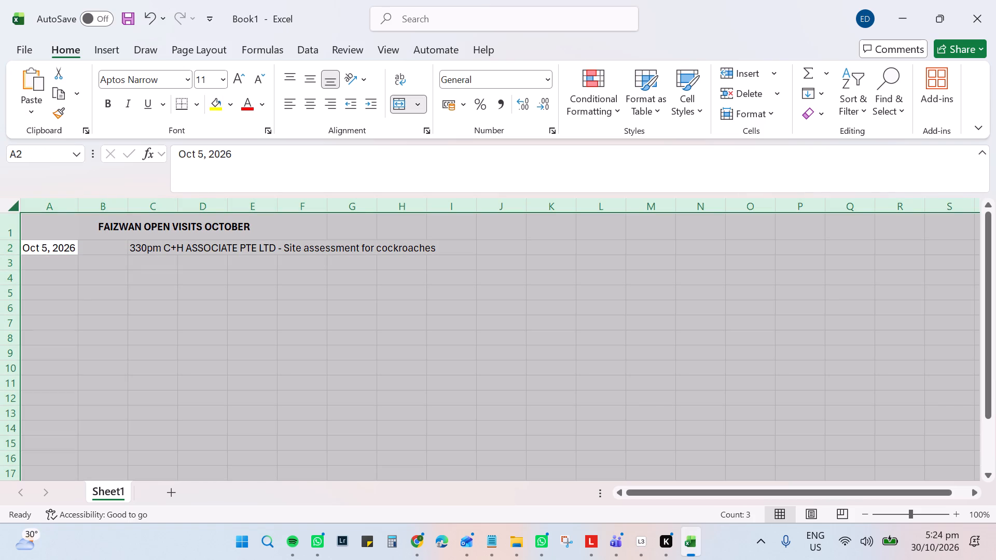
{"action": "left_click", "coordinate": [168, 230], "text": "ctrl"}
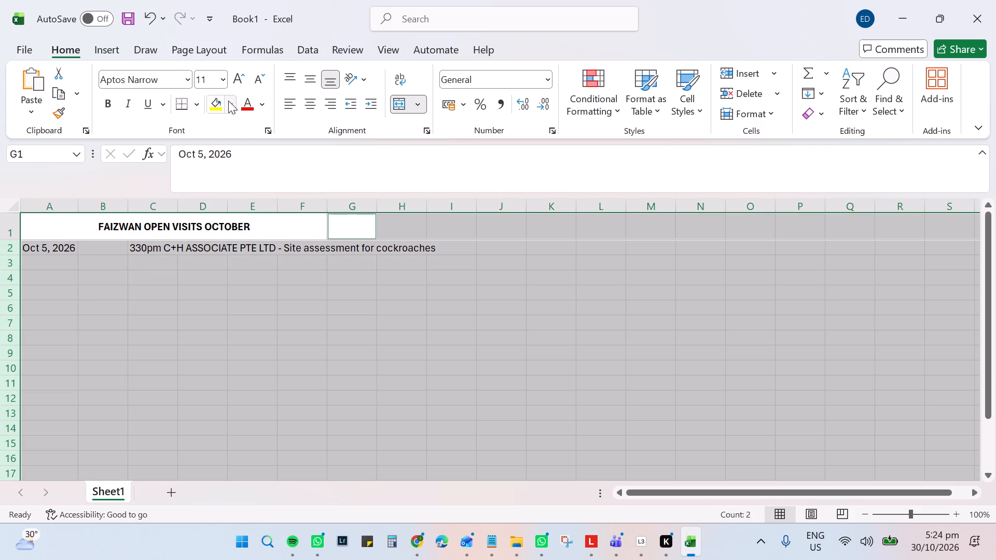
{"action": "left_click", "coordinate": [219, 82]}
{"action": "left_click", "coordinate": [211, 100]}
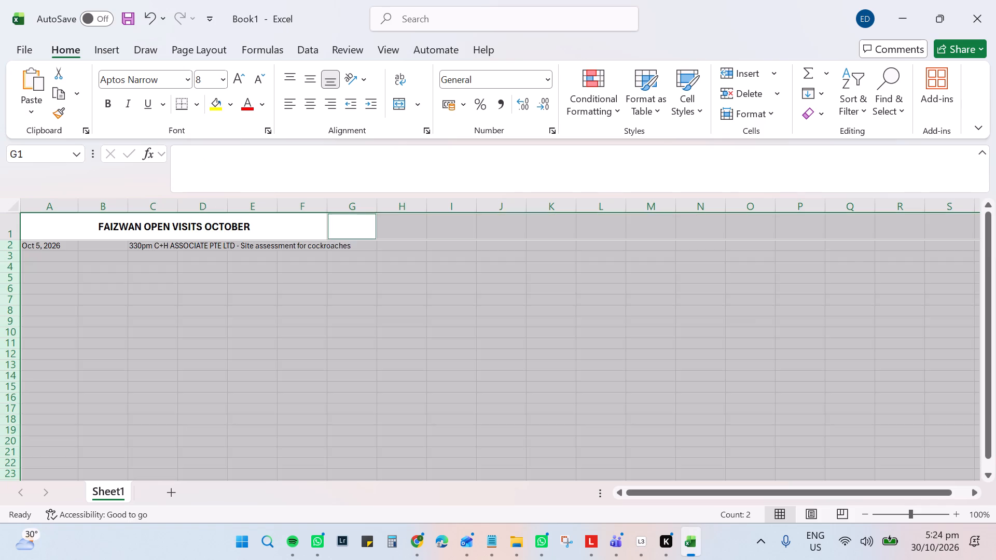
{"action": "left_click", "coordinate": [232, 354]}
{"action": "left_click", "coordinate": [65, 253]}
{"action": "left_click", "coordinate": [188, 283]}
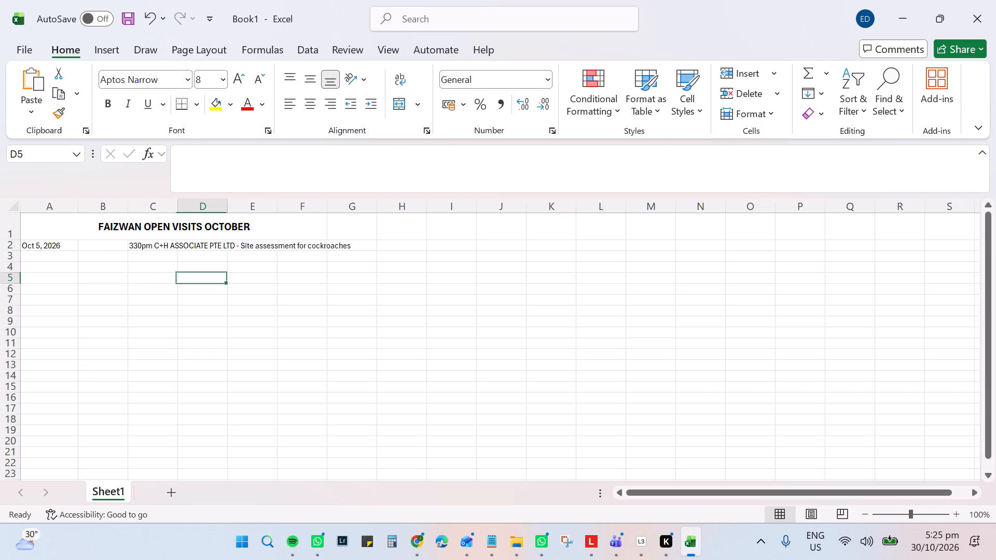
Switch to the resource calendar in Chrome and show Faizwan's visits for 06/10/2026.
{"action": "left_click", "coordinate": [198, 249]}
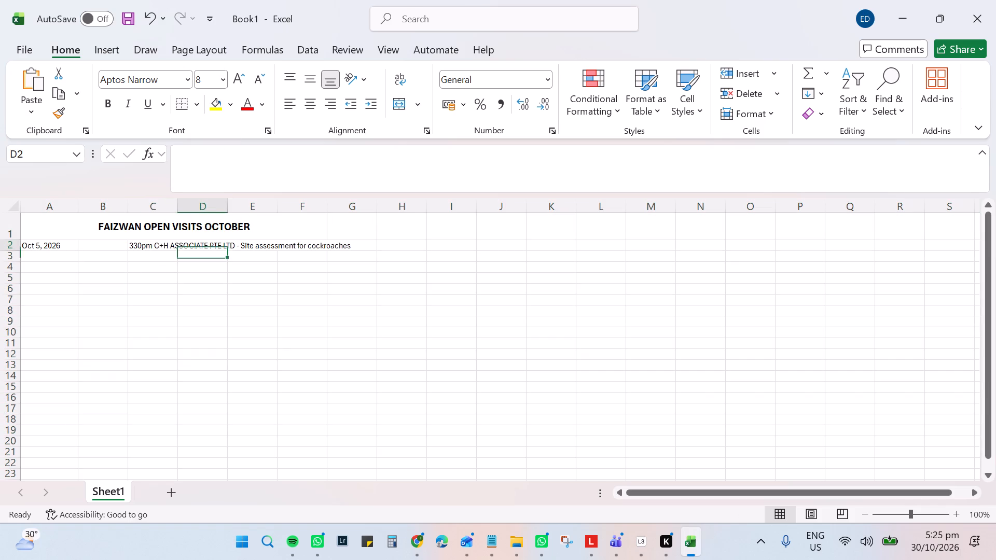
{"action": "left_click", "coordinate": [894, 10]}
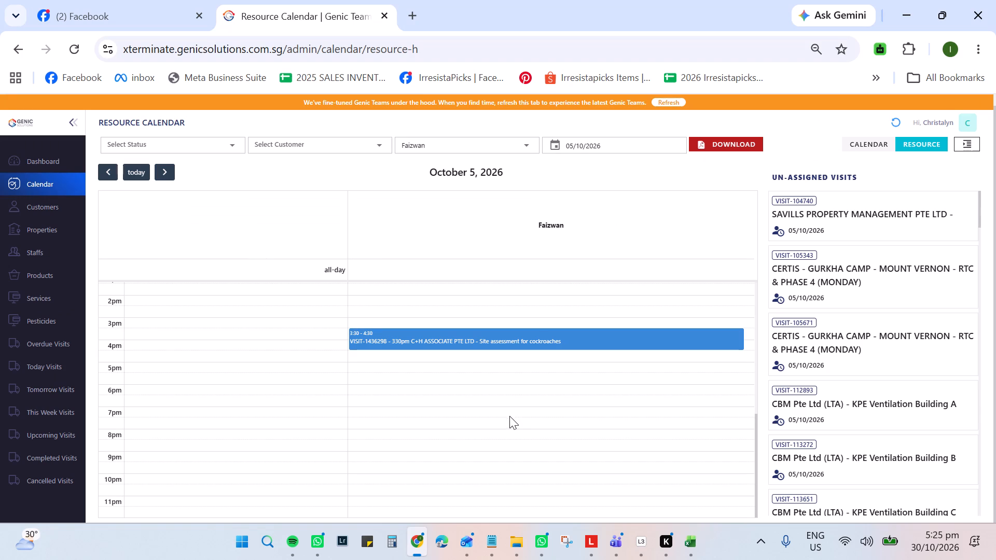
{"action": "left_click", "coordinate": [509, 417]}
{"action": "left_click", "coordinate": [580, 143]}
{"action": "left_click", "coordinate": [614, 232]}
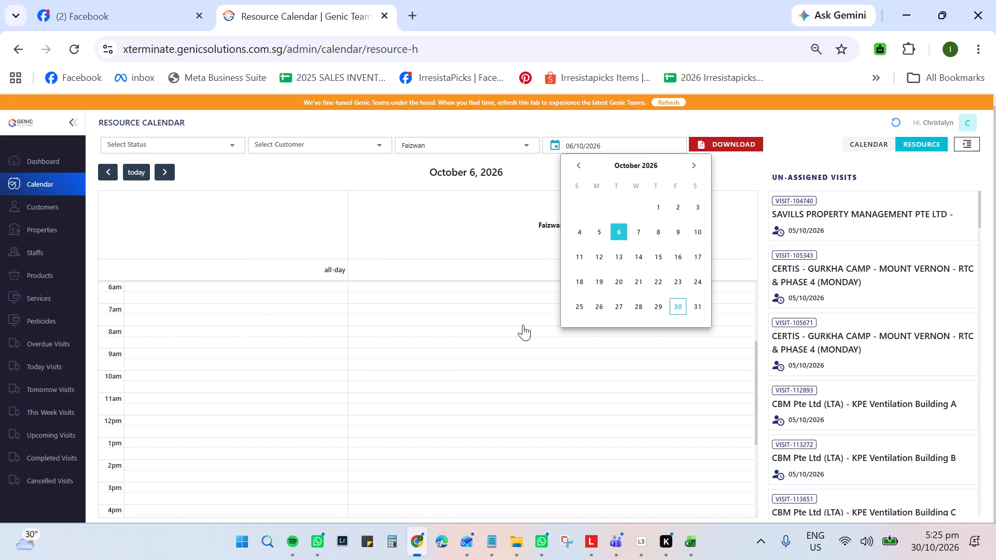
{"action": "scroll", "coordinate": [487, 419], "scroll_direction": "down", "scroll_amount": 1}
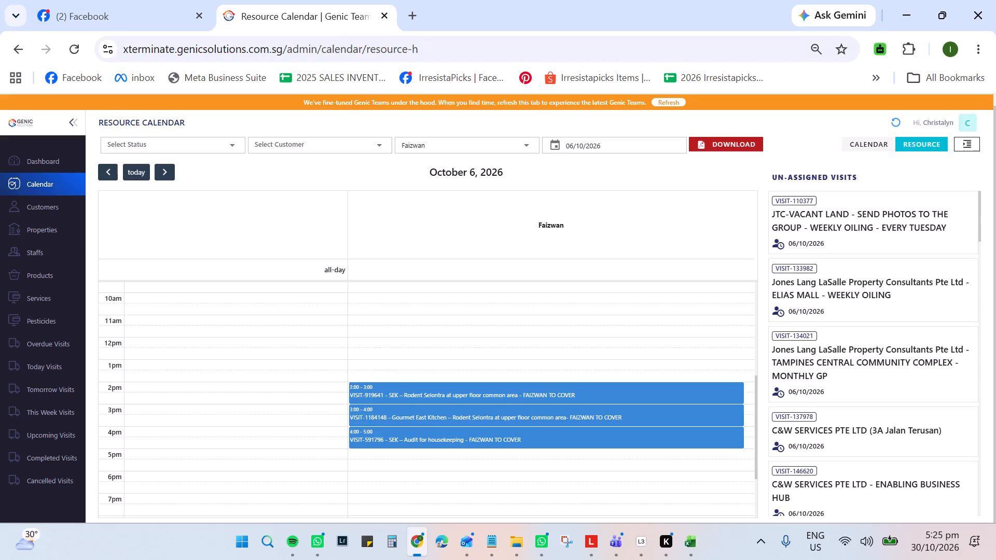
Open the details of VISIT-919641 and select its full title, "SEK – Rodent Selontra at upper floor common area - FAIZWAN TO COVER".
{"action": "left_click", "coordinate": [433, 391]}
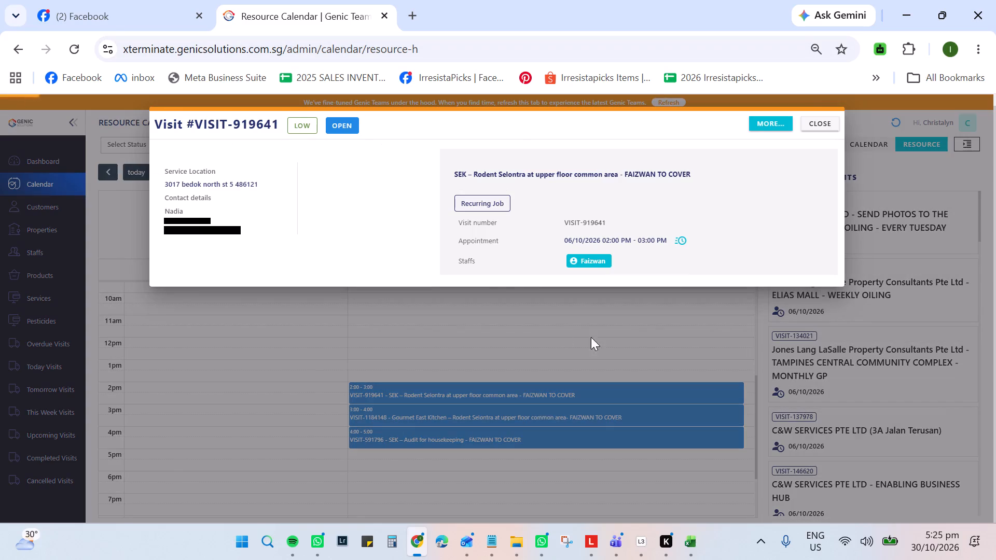
{"action": "triple_click", "coordinate": [508, 176]}
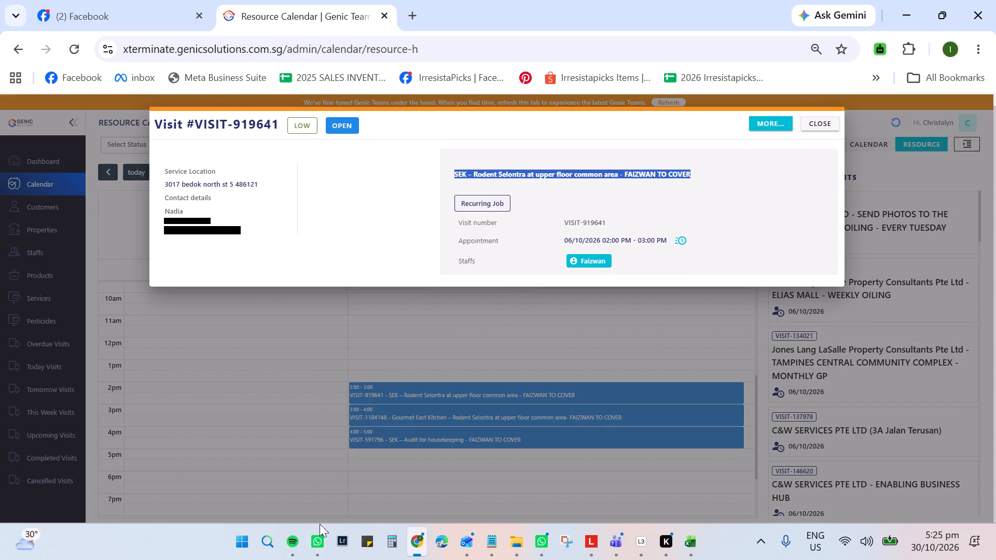
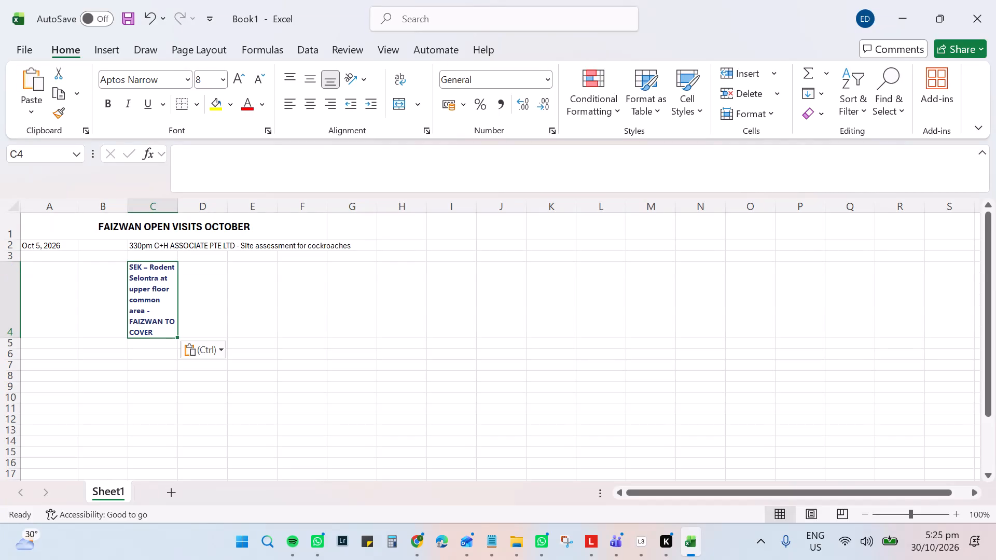
Turn off text wrapping for the whole sheet except the merged title cell.
{"action": "left_click", "coordinate": [279, 387]}
{"action": "left_click_drag", "start_coordinate": [152, 245], "coordinate": [278, 287]}
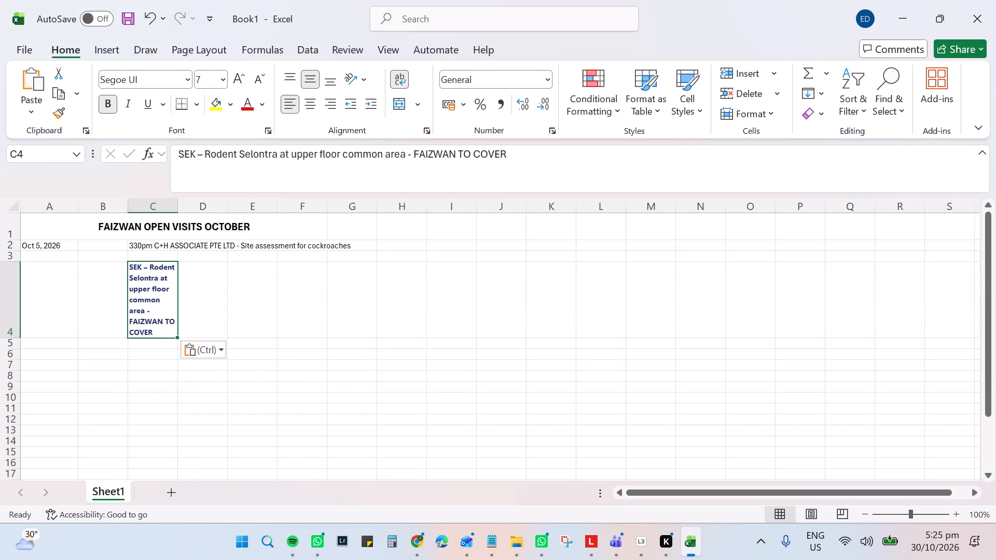
{"action": "key", "text": "ctrl+a"}
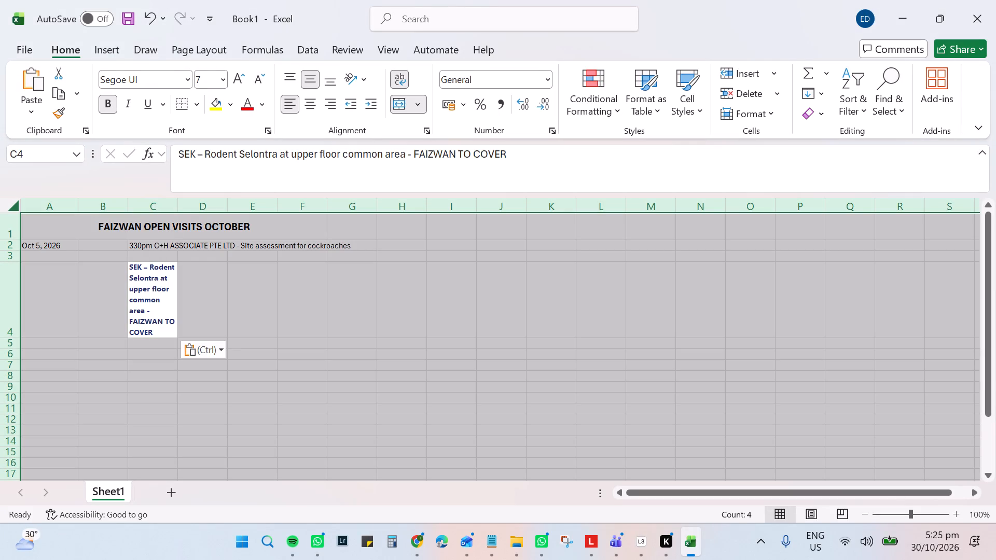
{"action": "left_click", "coordinate": [158, 214], "text": "ctrl"}
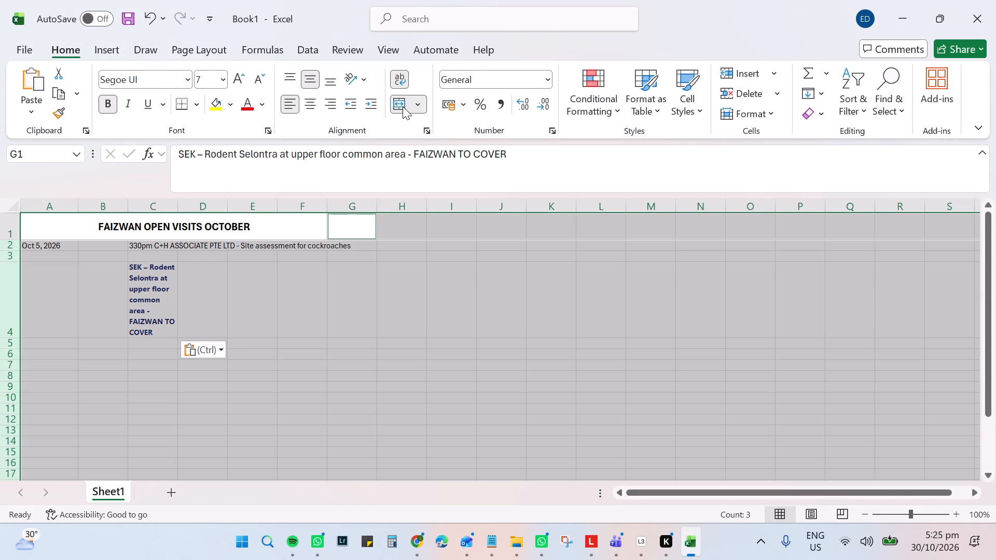
{"action": "left_click", "coordinate": [400, 79]}
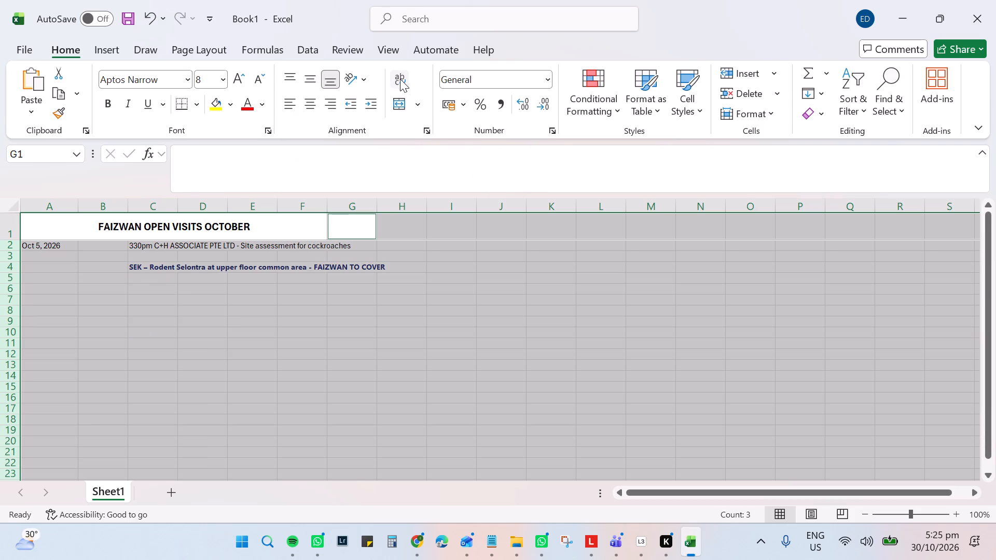
{"action": "left_click", "coordinate": [303, 358]}
Copy the formatting of the C+H ASSOCIATE visit in C2 onto the SEK visit title in C4.
{"action": "left_click", "coordinate": [139, 270]}
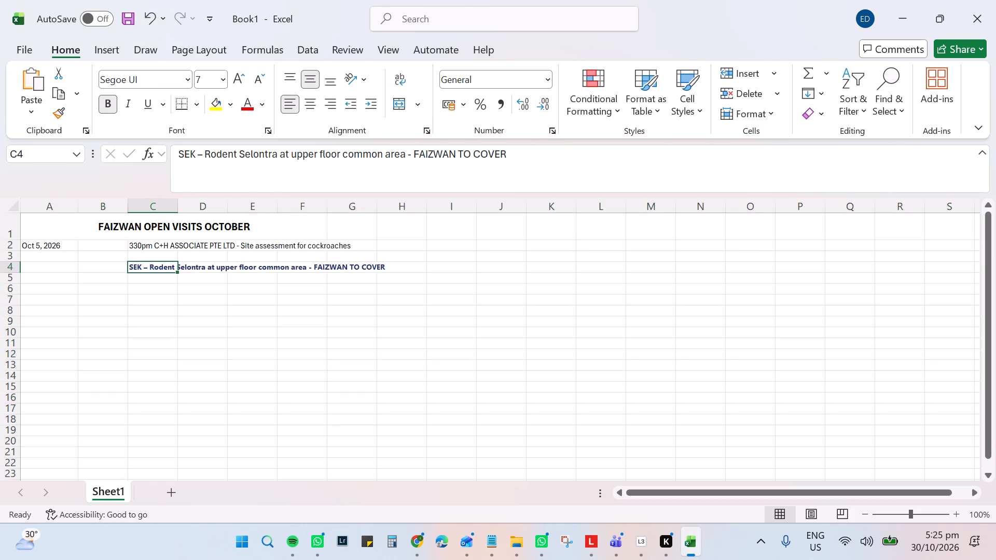
{"action": "left_click", "coordinate": [253, 349]}
{"action": "left_click", "coordinate": [155, 250]}
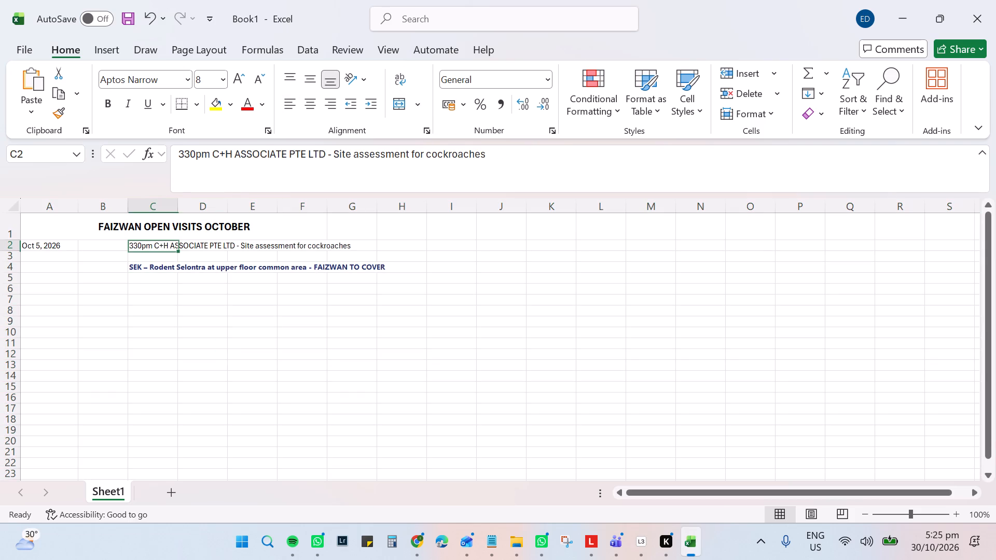
{"action": "left_click", "coordinate": [61, 114]}
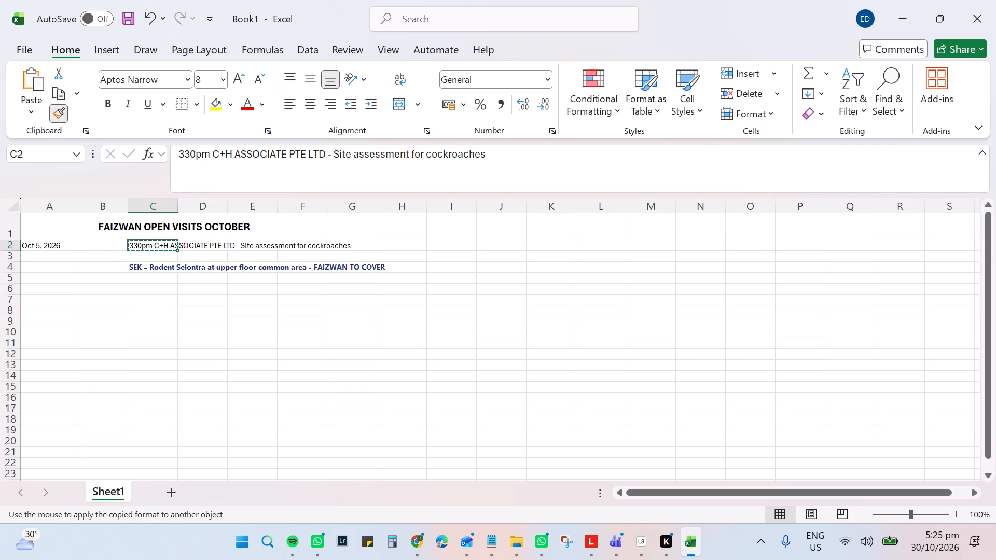
{"action": "left_click", "coordinate": [141, 265]}
{"action": "left_click", "coordinate": [215, 359]}
Copy the date from A2 into A4 beside the SEK visit and change it to Oct 6, 2026.
{"action": "left_click", "coordinate": [59, 247]}
{"action": "key", "text": "ctrl+c"}
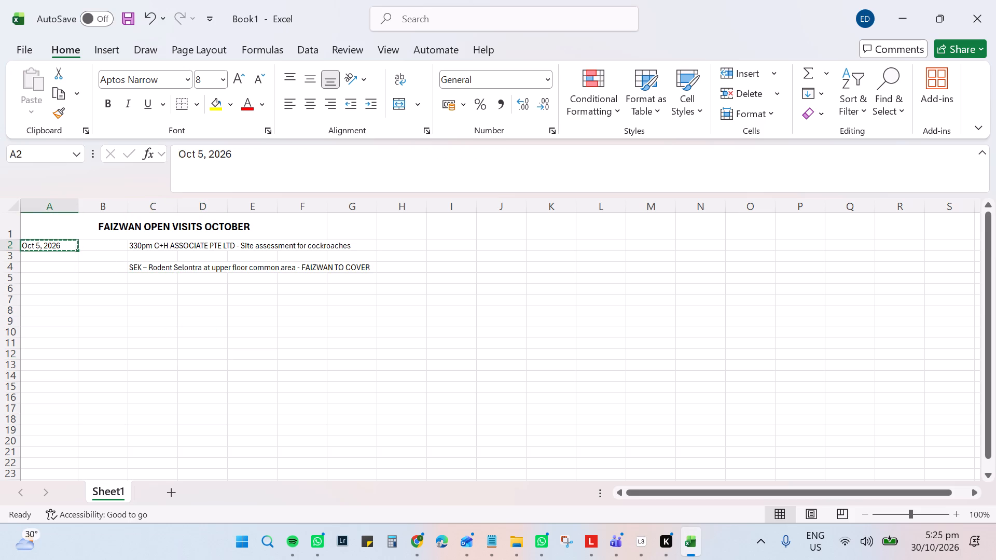
{"action": "left_click", "coordinate": [62, 271]}
{"action": "key", "text": "ctrl+v"}
{"action": "left_click", "coordinate": [422, 545]}
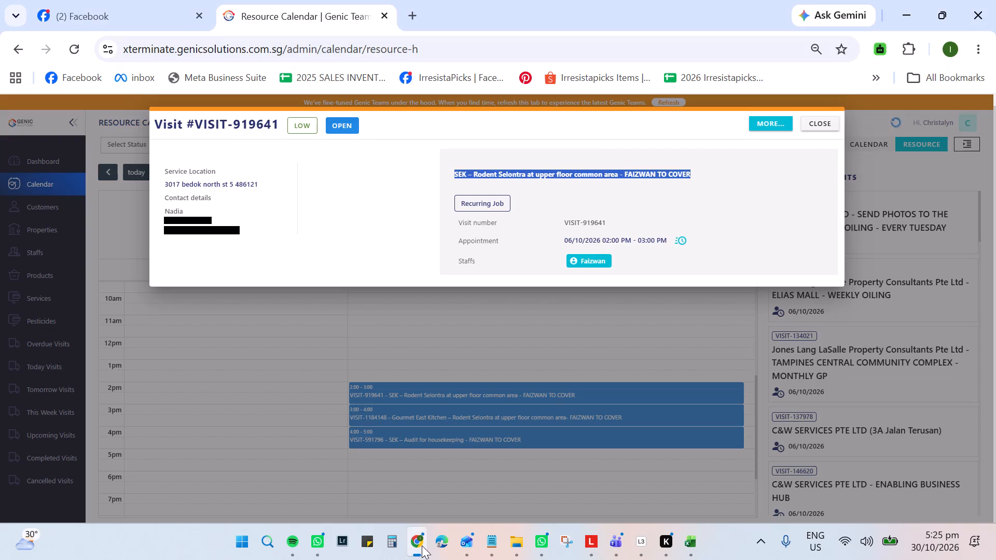
{"action": "left_click", "coordinate": [421, 545]}
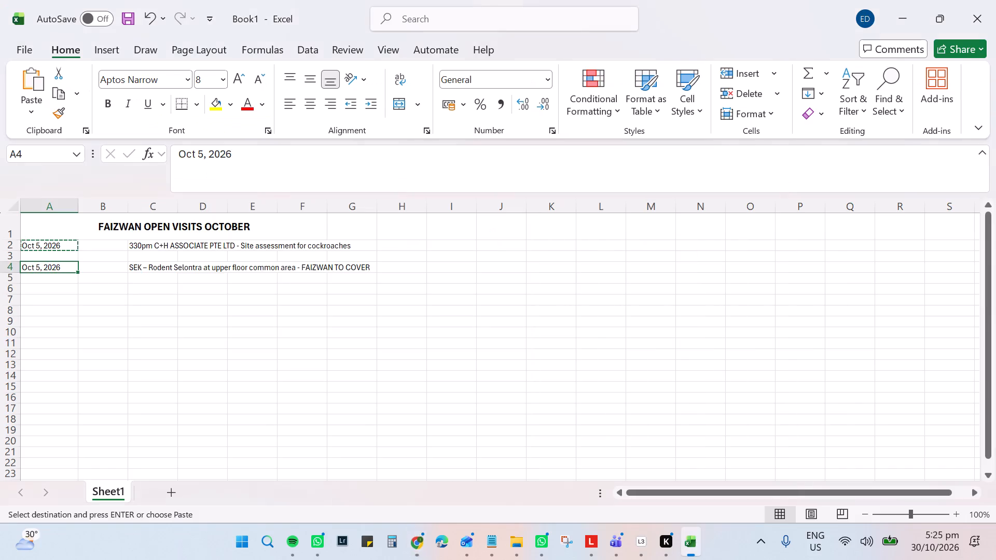
{"action": "left_click", "coordinate": [202, 153]}
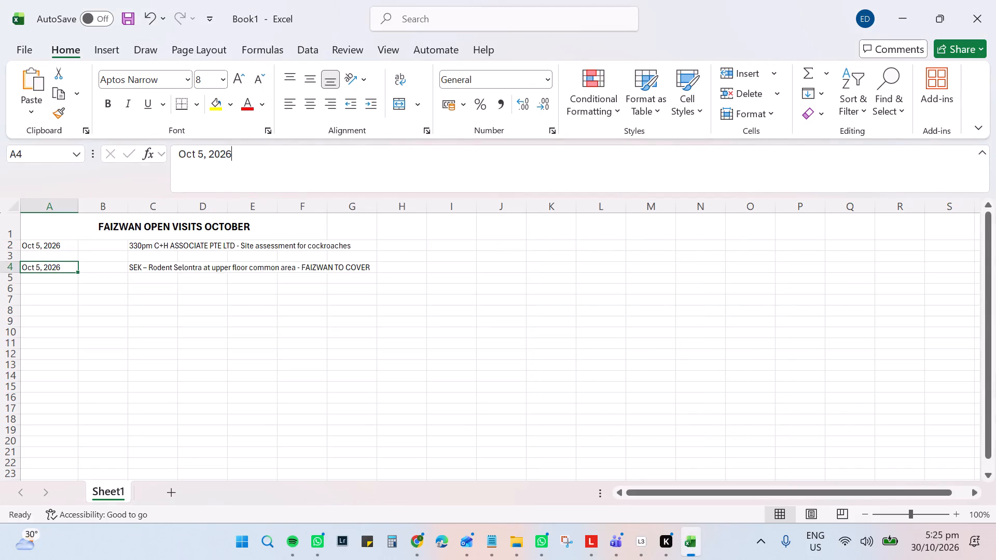
{"action": "key", "text": "BackSpace"}
{"action": "key", "text": "5"}
{"action": "key", "text": "BackSpace"}
{"action": "key", "text": "6"}
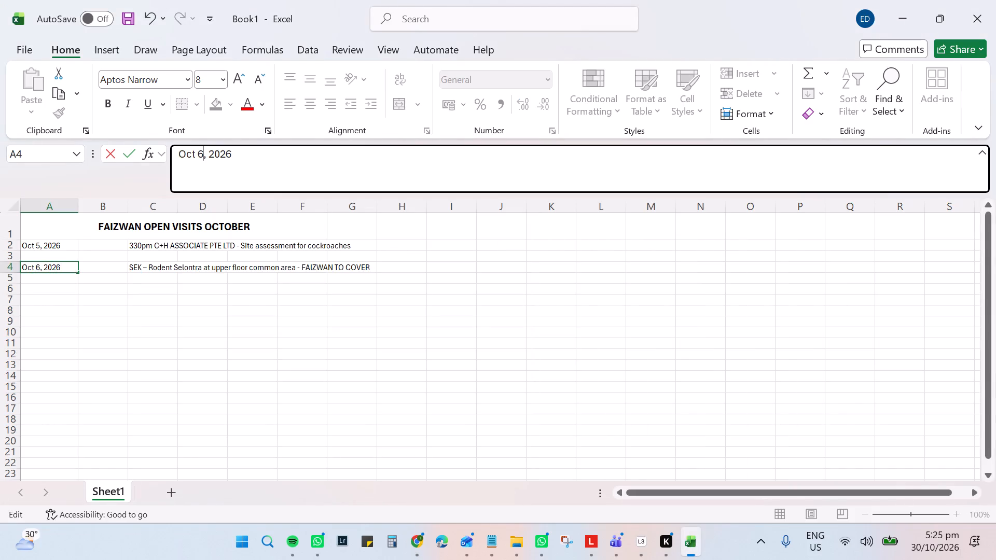
{"action": "left_click", "coordinate": [330, 325]}
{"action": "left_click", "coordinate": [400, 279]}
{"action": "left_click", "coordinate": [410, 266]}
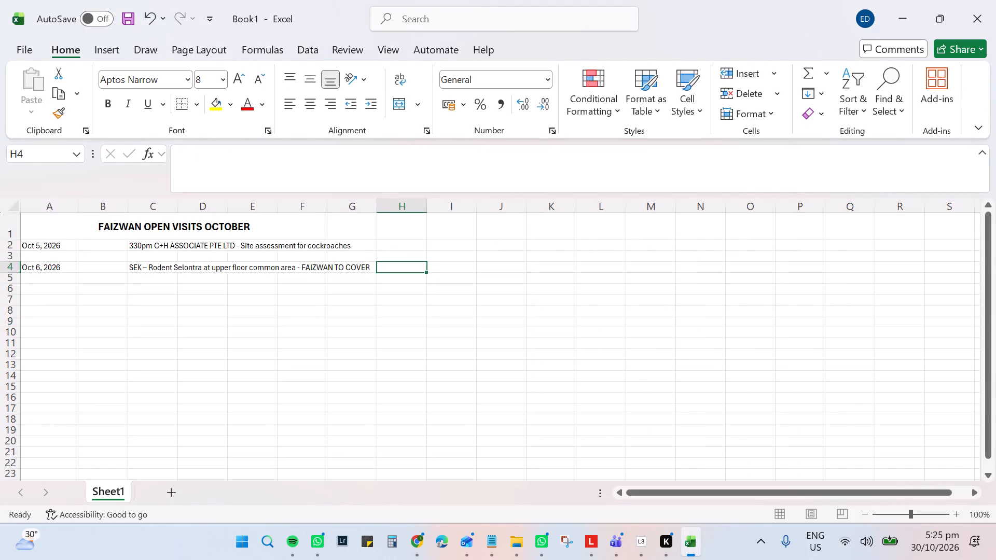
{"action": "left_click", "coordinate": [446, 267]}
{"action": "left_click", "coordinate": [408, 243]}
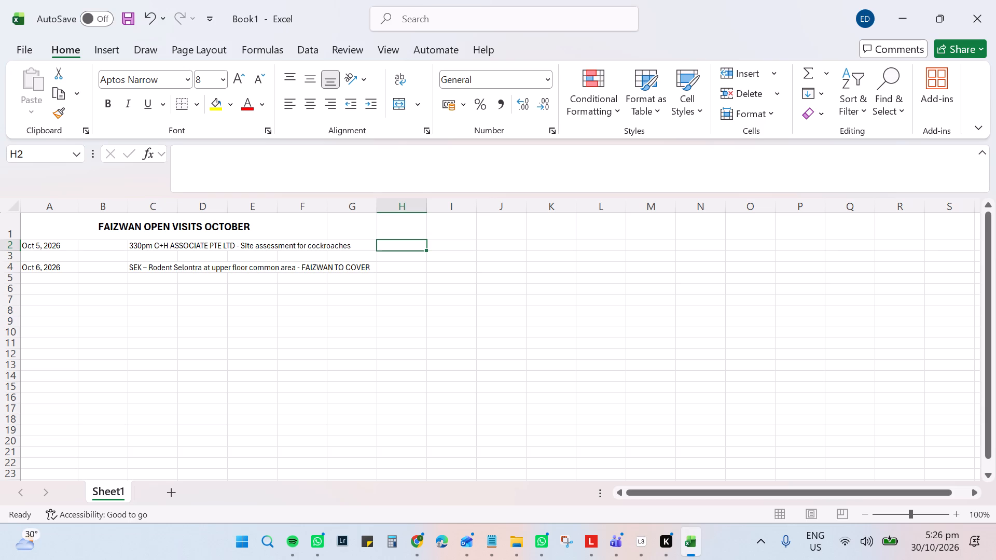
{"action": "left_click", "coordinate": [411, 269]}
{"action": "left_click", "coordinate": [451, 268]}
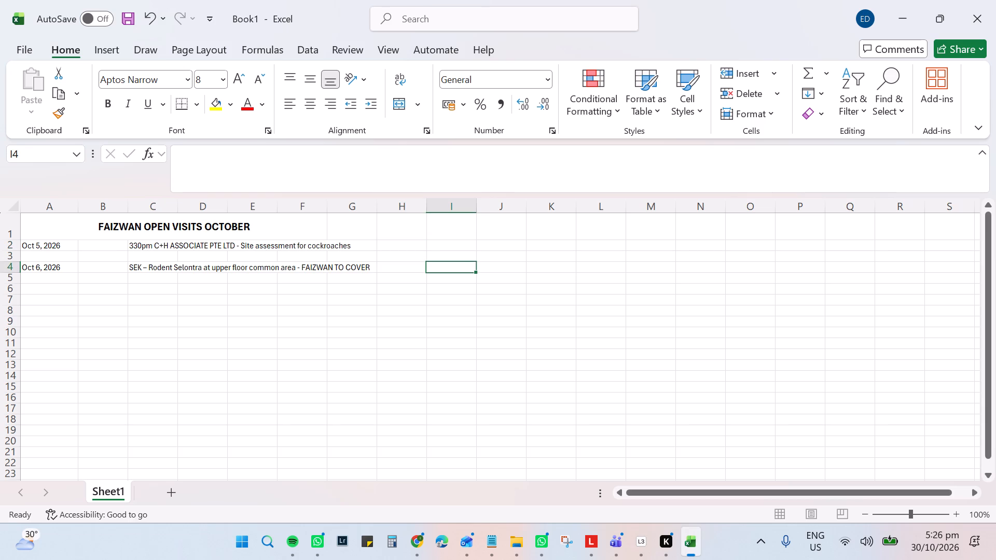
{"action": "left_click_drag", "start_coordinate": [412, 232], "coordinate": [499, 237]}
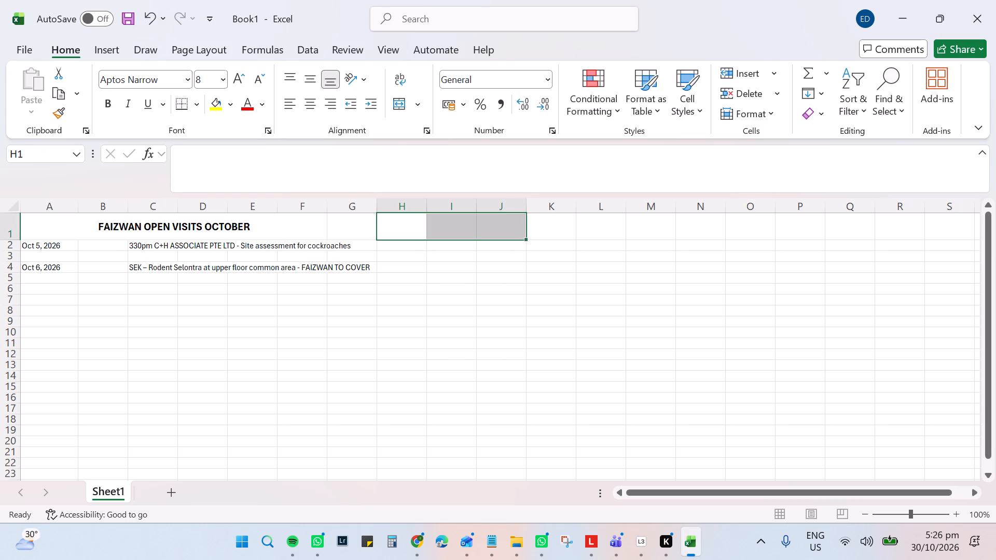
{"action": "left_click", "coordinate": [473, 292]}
Enter the remark "Boss Alvin Advice for us to close this no need for photos" in I4 on the SEK visit's row.
{"action": "left_click", "coordinate": [404, 261]}
{"action": "left_click", "coordinate": [414, 268]}
{"action": "left_click", "coordinate": [445, 268]}
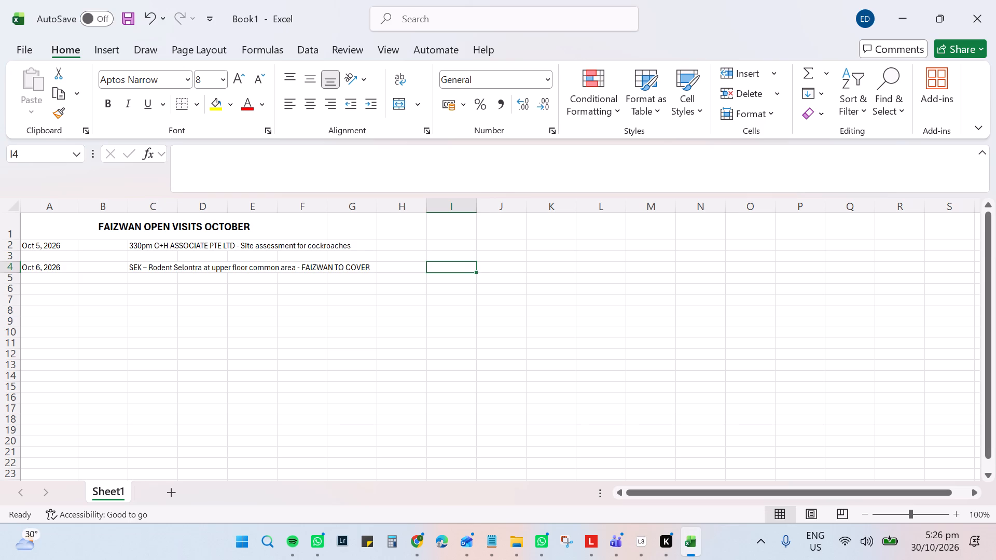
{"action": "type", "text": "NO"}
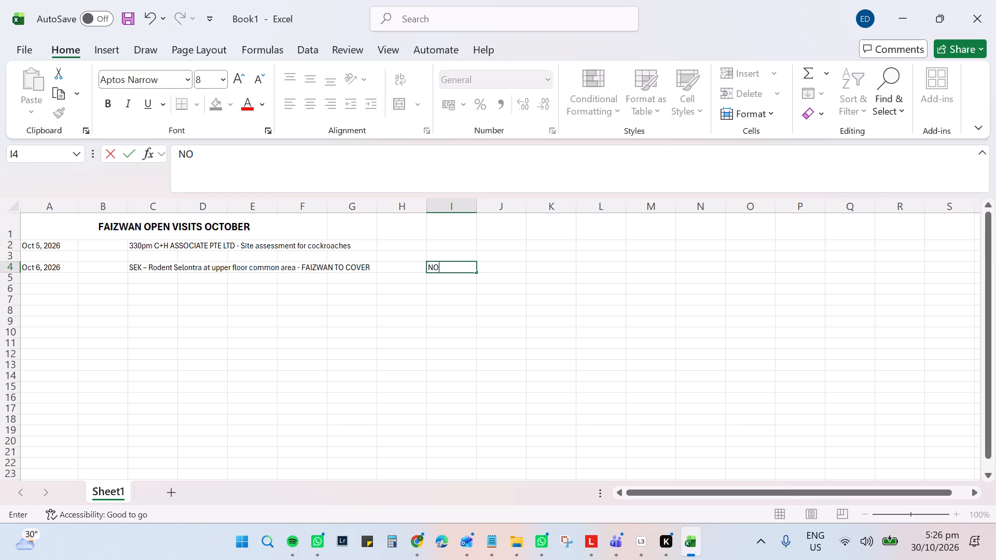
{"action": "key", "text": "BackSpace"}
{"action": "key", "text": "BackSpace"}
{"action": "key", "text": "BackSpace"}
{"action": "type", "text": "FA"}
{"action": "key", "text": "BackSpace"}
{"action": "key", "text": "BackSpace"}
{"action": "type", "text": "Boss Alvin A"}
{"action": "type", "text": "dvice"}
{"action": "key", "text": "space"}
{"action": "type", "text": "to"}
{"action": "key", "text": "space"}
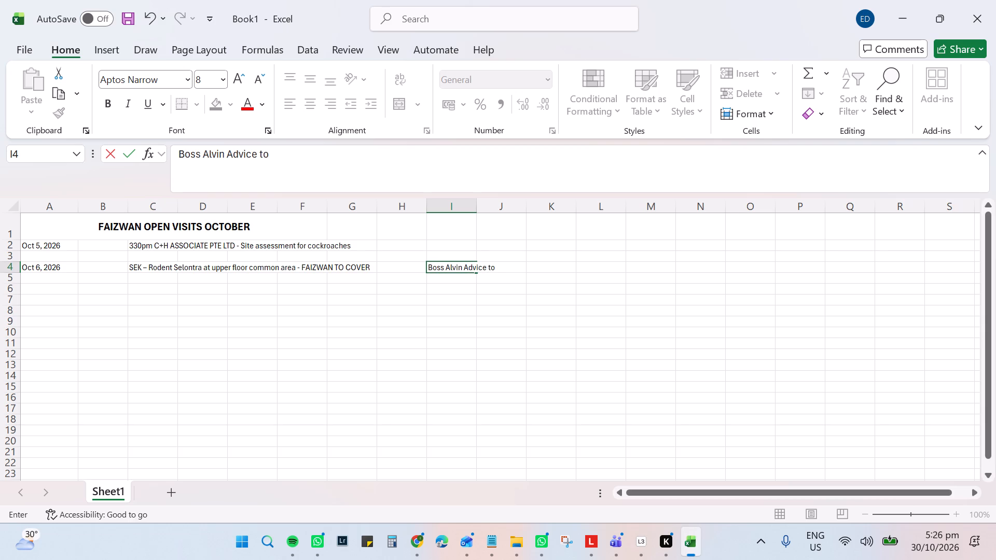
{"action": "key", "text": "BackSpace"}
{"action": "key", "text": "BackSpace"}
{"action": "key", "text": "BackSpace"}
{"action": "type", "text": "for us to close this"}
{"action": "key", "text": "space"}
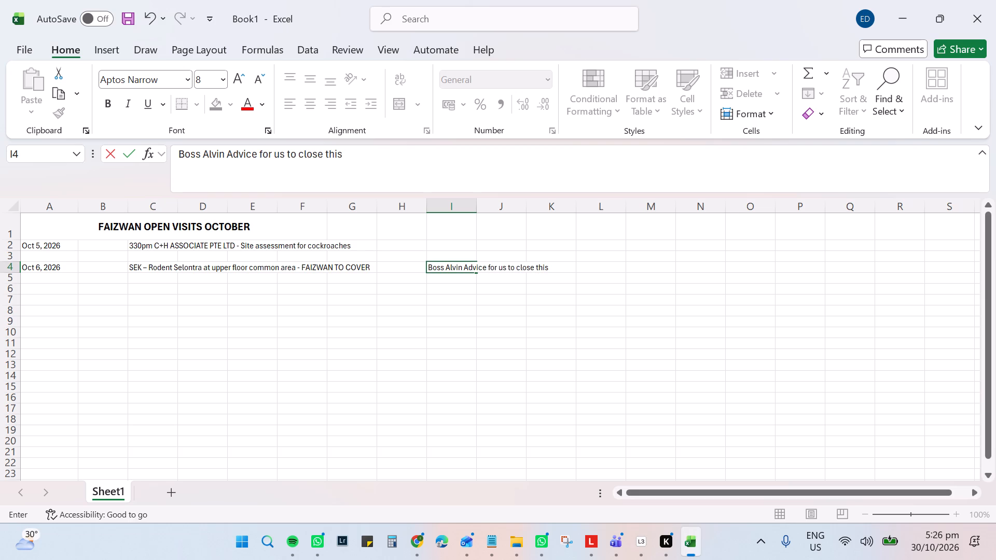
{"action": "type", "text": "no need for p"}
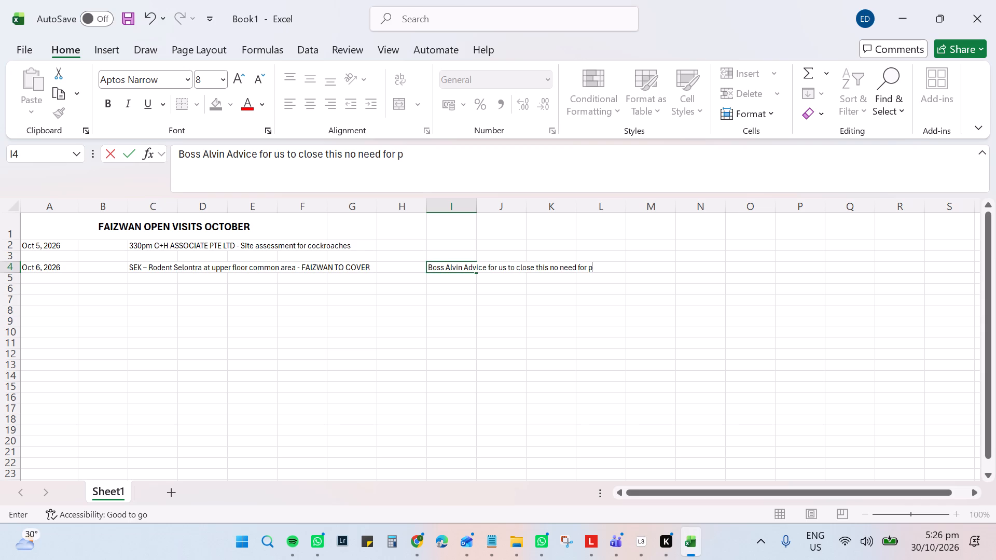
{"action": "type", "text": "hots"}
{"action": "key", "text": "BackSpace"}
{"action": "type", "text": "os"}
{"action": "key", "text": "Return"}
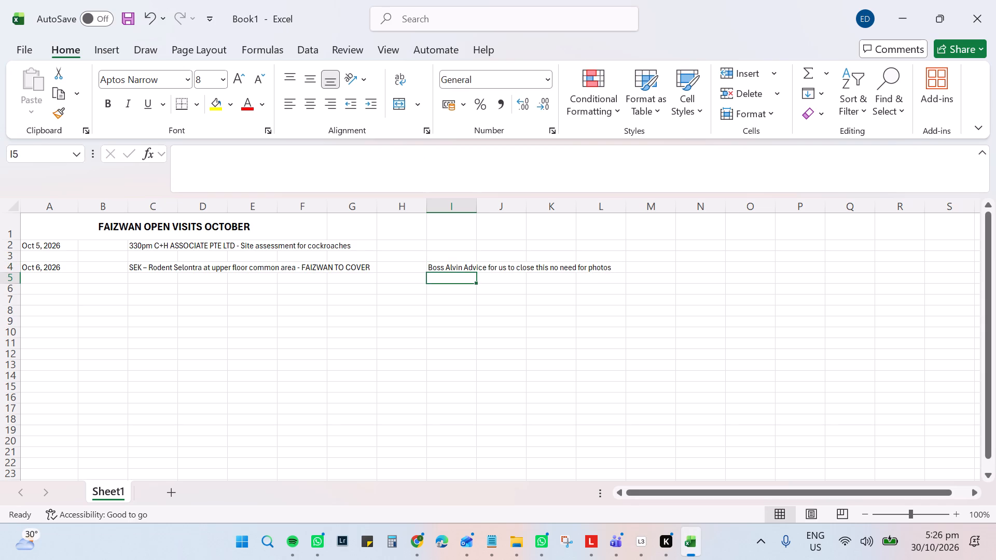
Move the remark from I4 one cell over to J4.
{"action": "left_click", "coordinate": [438, 268]}
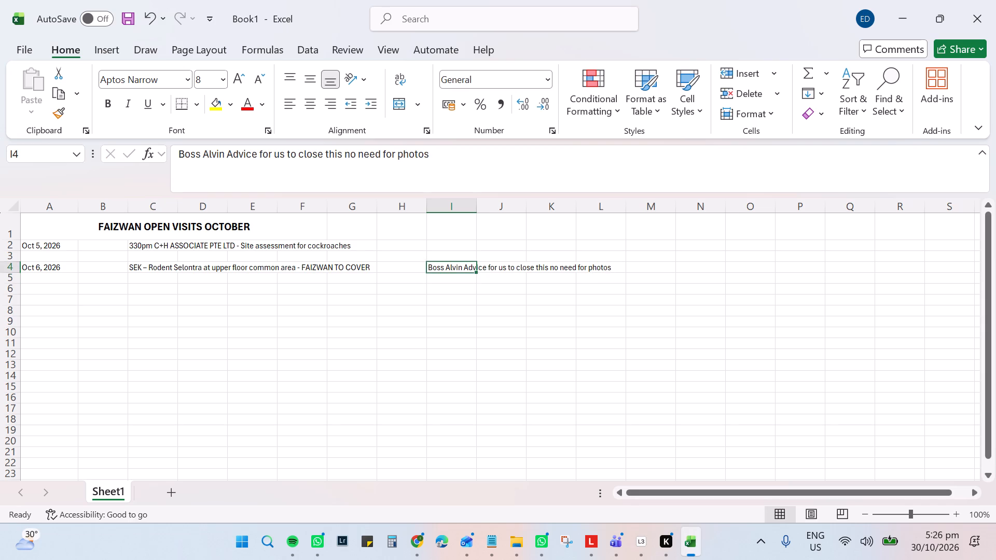
{"action": "left_click", "coordinate": [399, 269]}
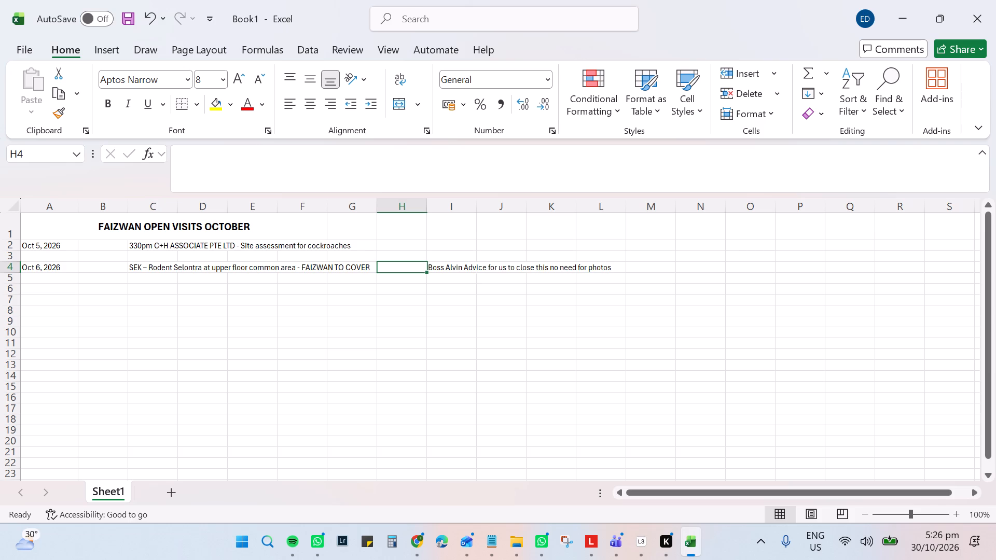
{"action": "left_click_drag", "start_coordinate": [443, 267], "coordinate": [571, 267]}
{"action": "left_click", "coordinate": [433, 265]}
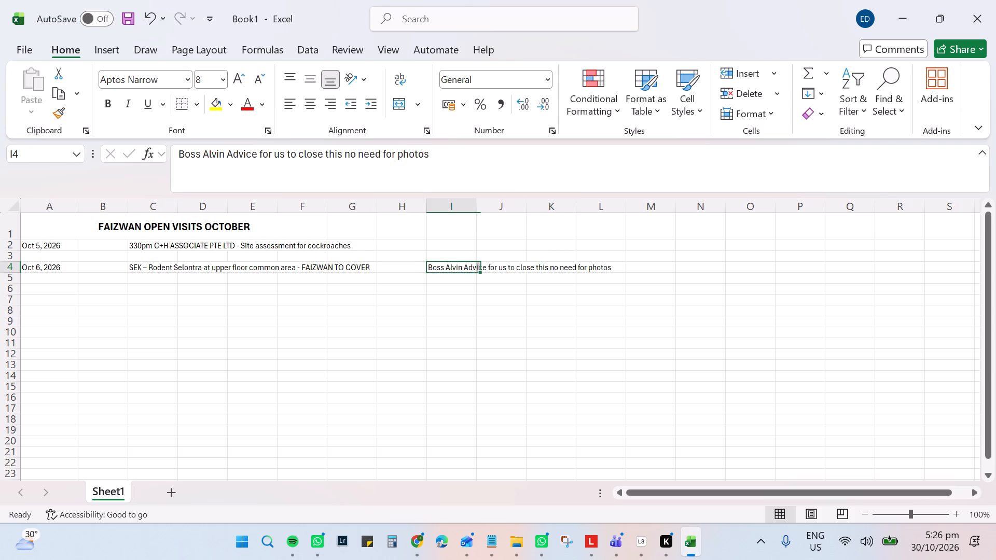
{"action": "key", "text": "ctrl+x"}
{"action": "left_click", "coordinate": [503, 270]}
{"action": "key", "text": "ctrl+v"}
Enter the label "REMARKS:" in I4, in front of the remark text.
{"action": "left_click", "coordinate": [449, 268]}
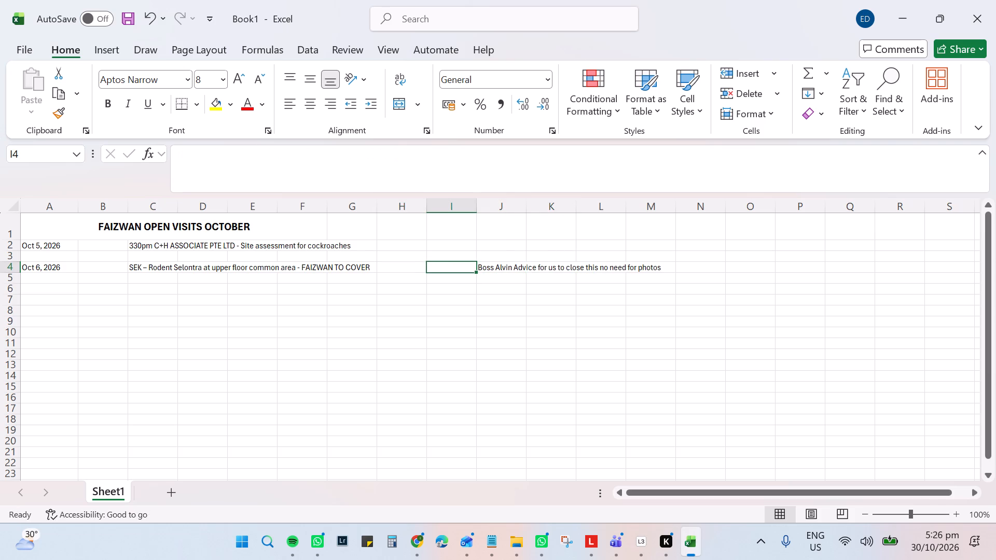
{"action": "type", "text": "REMARKS"}
{"action": "key", "text": "shift+colon"}
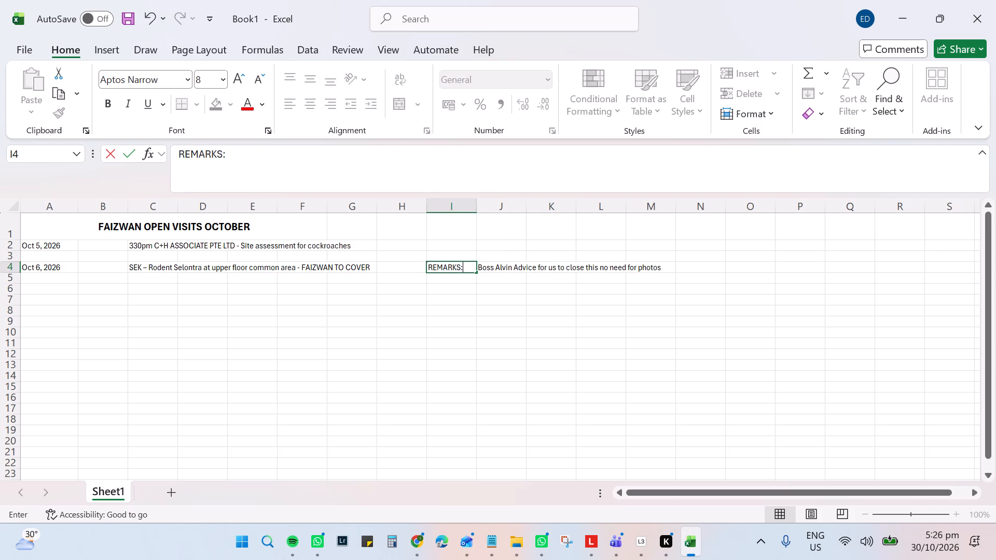
{"action": "left_click", "coordinate": [495, 316]}
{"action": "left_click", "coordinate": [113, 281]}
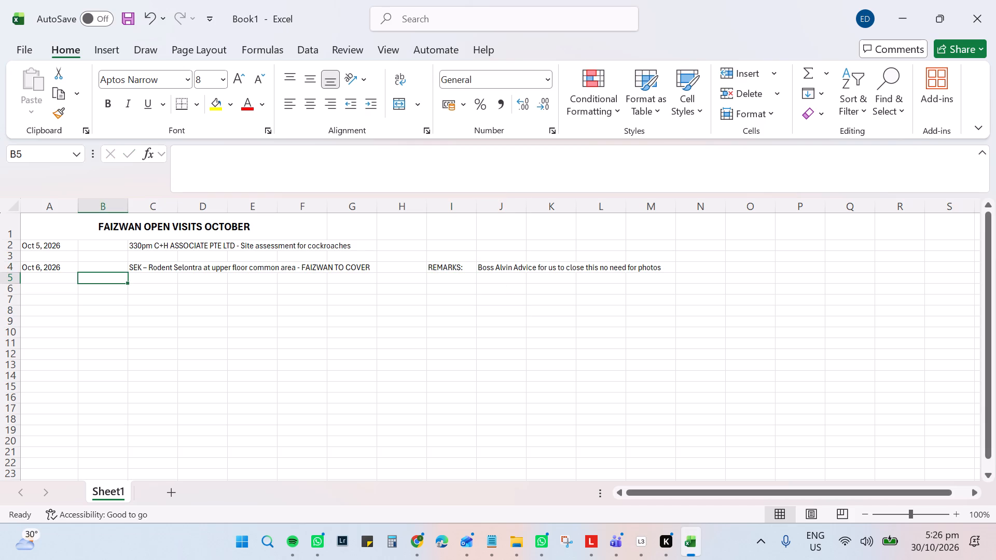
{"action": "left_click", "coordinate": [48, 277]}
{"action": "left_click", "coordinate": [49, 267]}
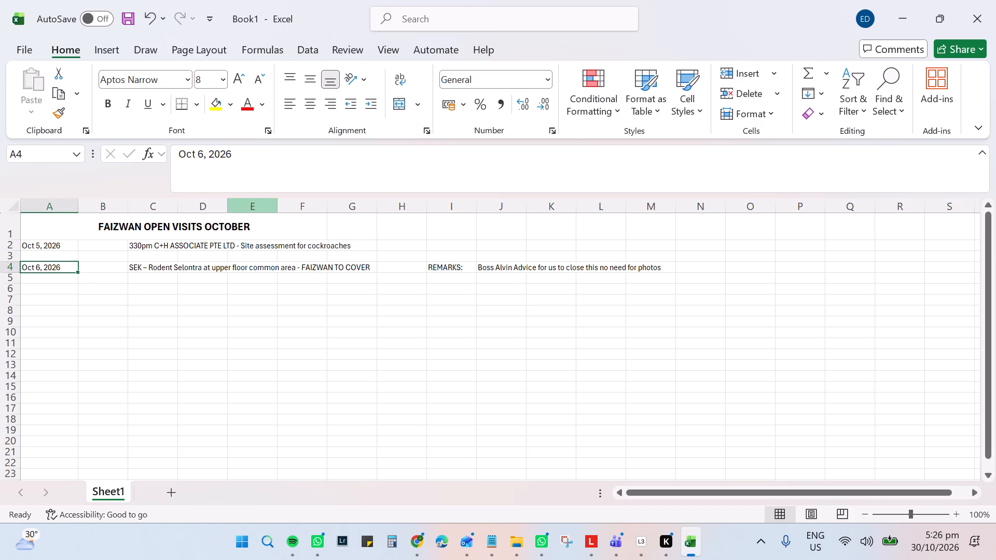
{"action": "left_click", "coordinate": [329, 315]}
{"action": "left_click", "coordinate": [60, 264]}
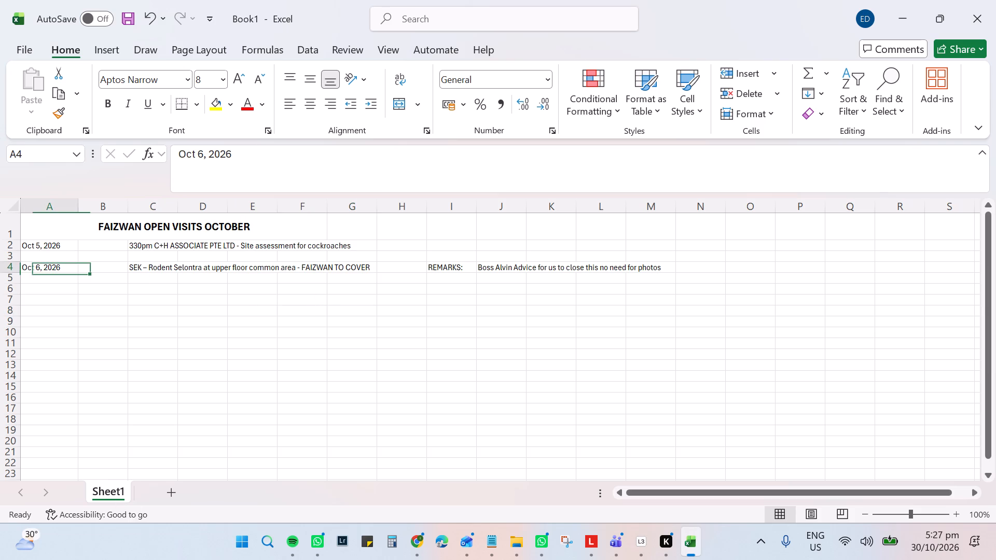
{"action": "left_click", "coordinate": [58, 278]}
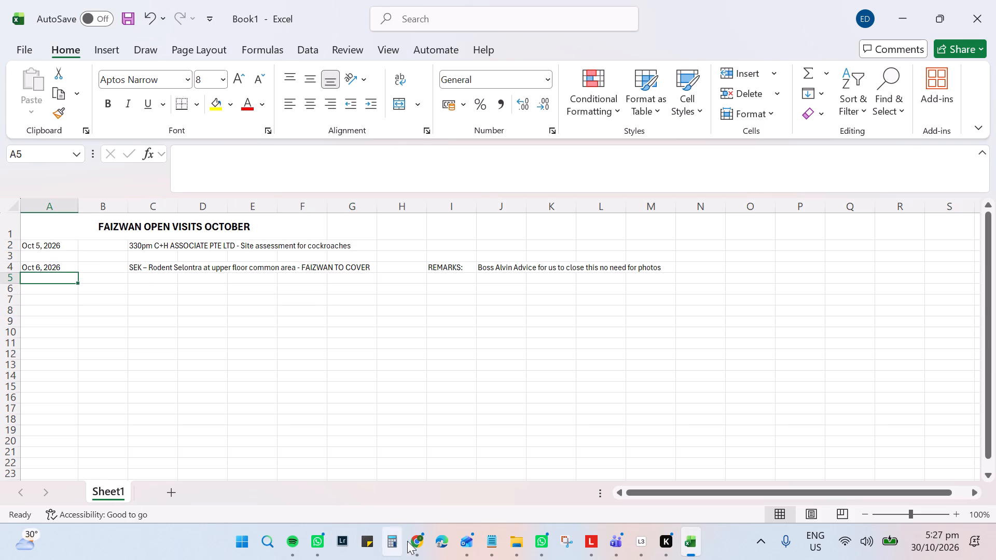
Switch to the resource calendar in Chrome, open the Gourmet East Kitchen visit on October 6 and copy its title.
{"action": "left_click", "coordinate": [414, 541]}
{"action": "left_click", "coordinate": [804, 191]}
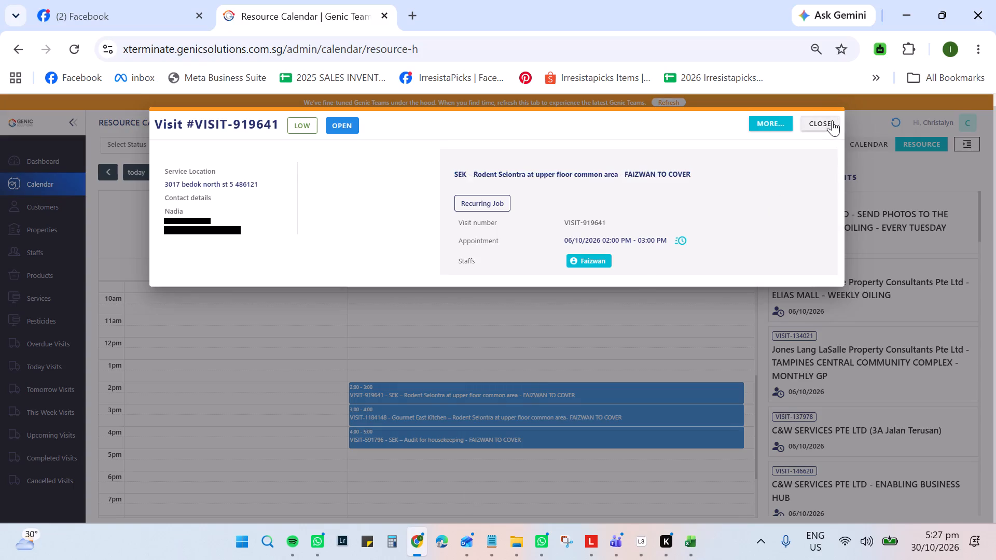
{"action": "left_click", "coordinate": [832, 120]}
{"action": "left_click", "coordinate": [518, 414]}
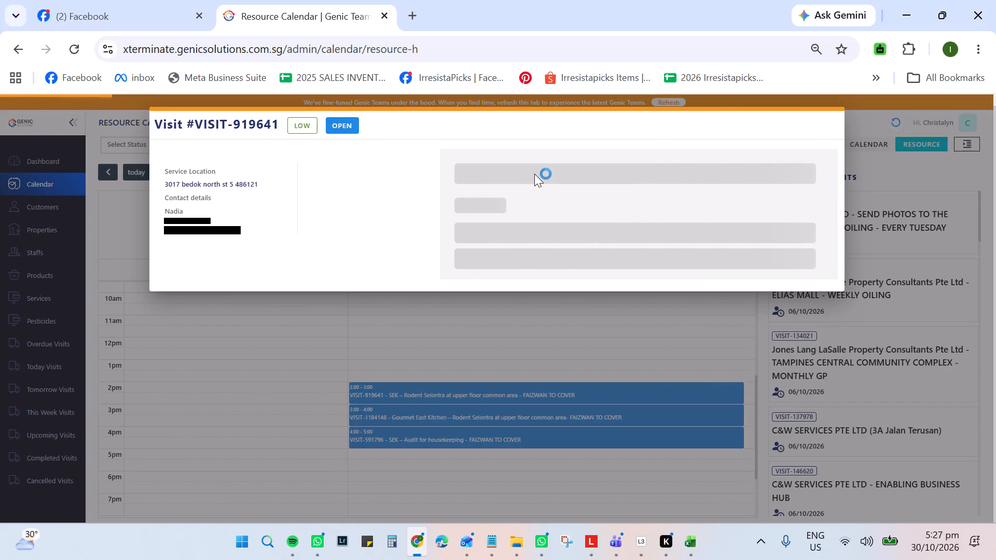
{"action": "triple_click", "coordinate": [543, 172]}
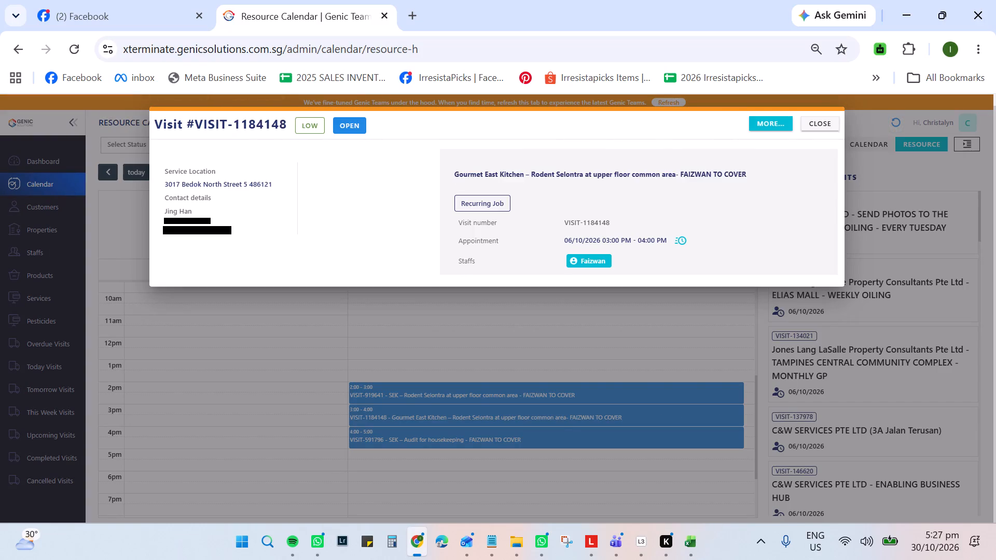
{"action": "key", "text": "ctrl+c"}
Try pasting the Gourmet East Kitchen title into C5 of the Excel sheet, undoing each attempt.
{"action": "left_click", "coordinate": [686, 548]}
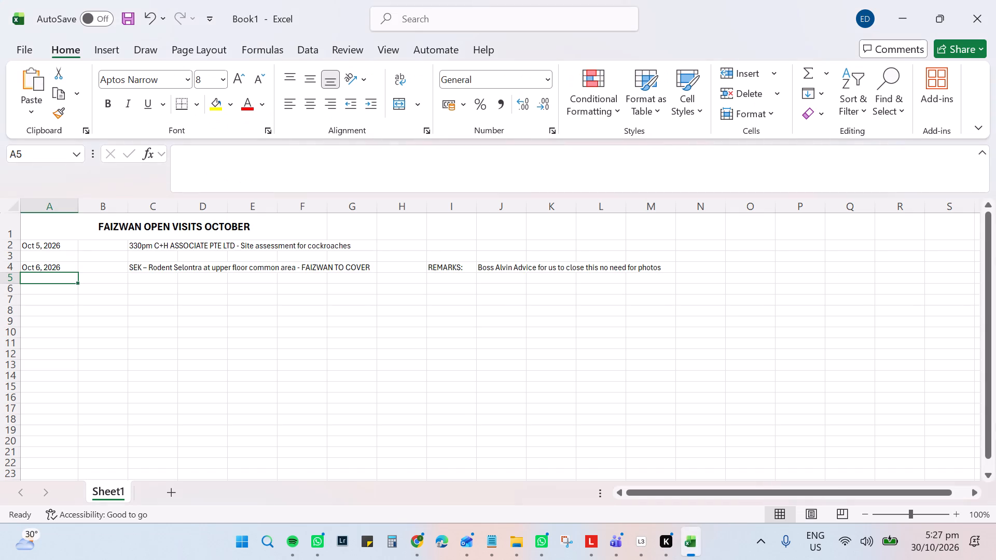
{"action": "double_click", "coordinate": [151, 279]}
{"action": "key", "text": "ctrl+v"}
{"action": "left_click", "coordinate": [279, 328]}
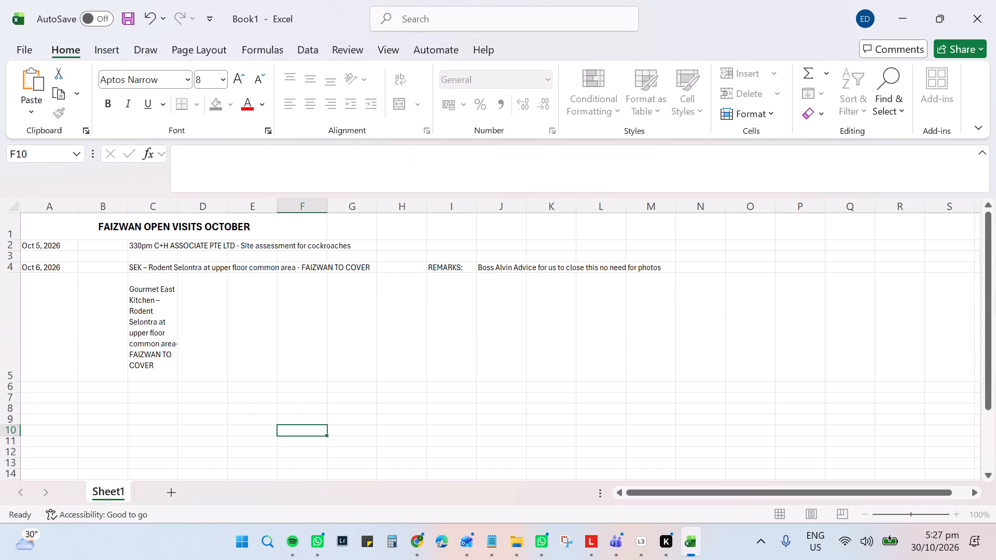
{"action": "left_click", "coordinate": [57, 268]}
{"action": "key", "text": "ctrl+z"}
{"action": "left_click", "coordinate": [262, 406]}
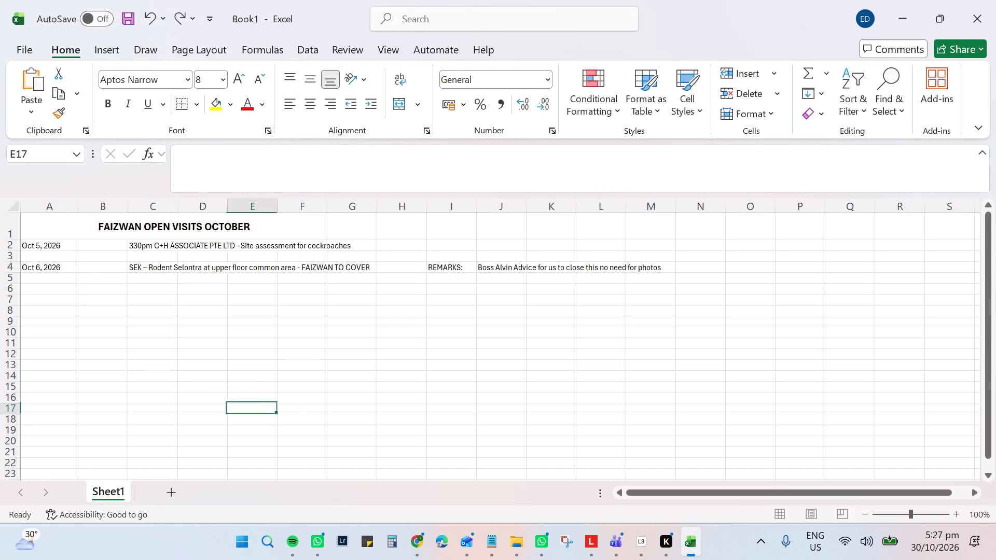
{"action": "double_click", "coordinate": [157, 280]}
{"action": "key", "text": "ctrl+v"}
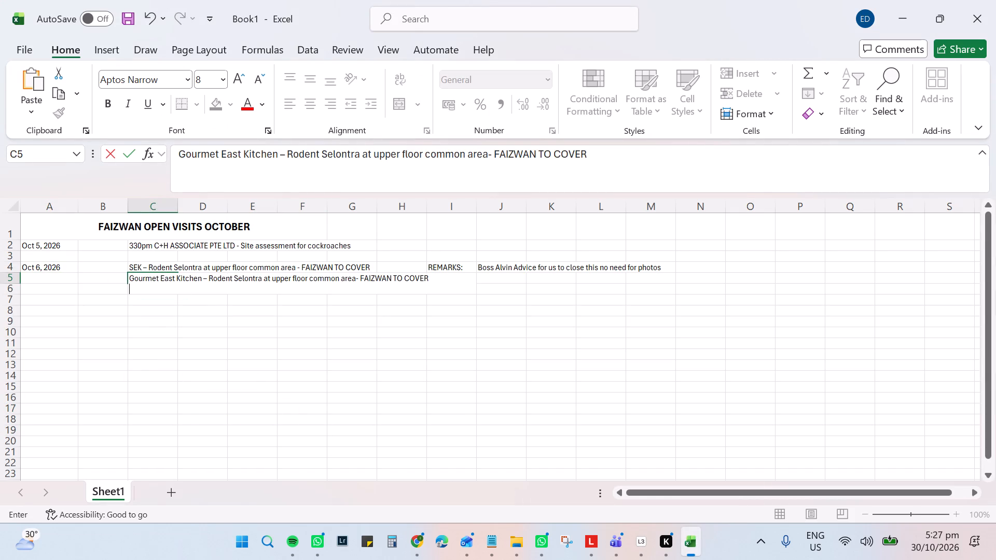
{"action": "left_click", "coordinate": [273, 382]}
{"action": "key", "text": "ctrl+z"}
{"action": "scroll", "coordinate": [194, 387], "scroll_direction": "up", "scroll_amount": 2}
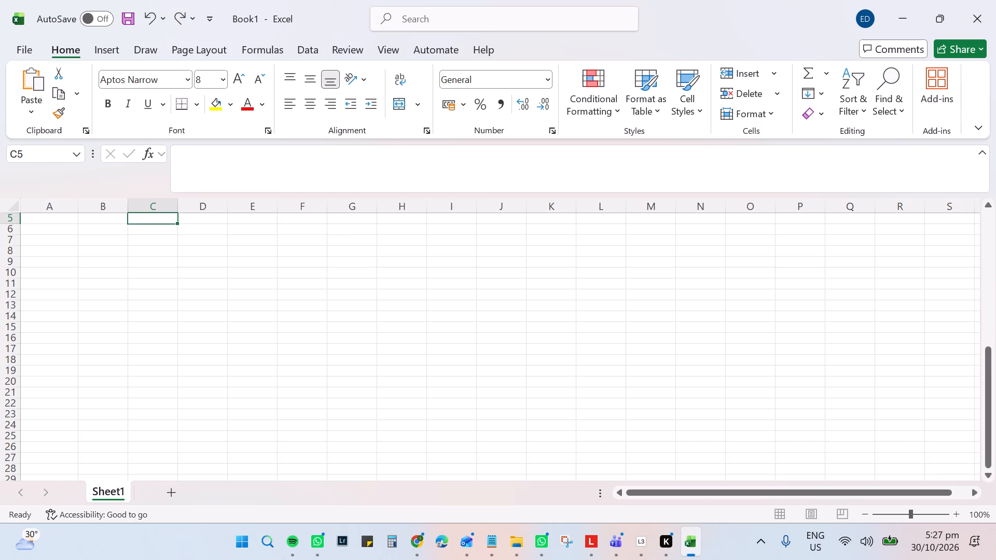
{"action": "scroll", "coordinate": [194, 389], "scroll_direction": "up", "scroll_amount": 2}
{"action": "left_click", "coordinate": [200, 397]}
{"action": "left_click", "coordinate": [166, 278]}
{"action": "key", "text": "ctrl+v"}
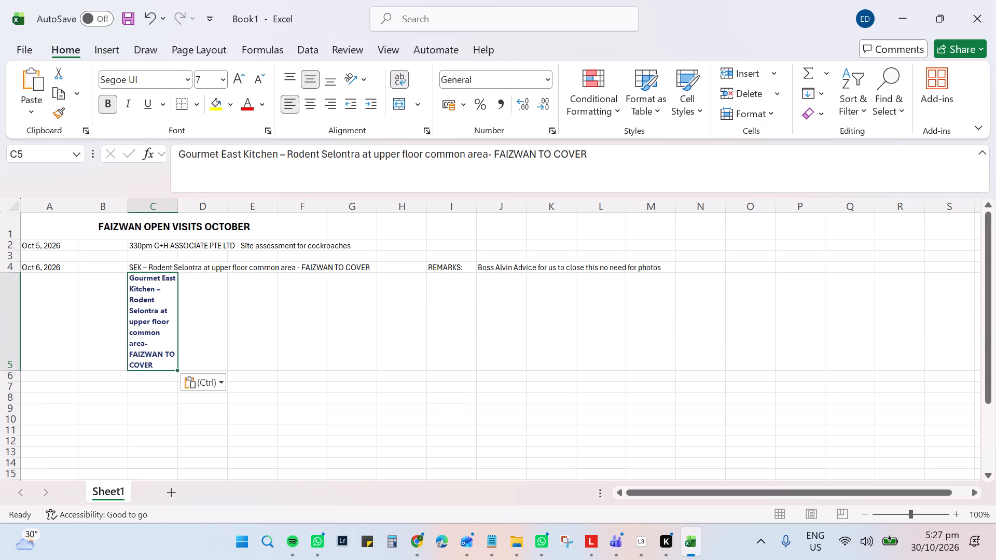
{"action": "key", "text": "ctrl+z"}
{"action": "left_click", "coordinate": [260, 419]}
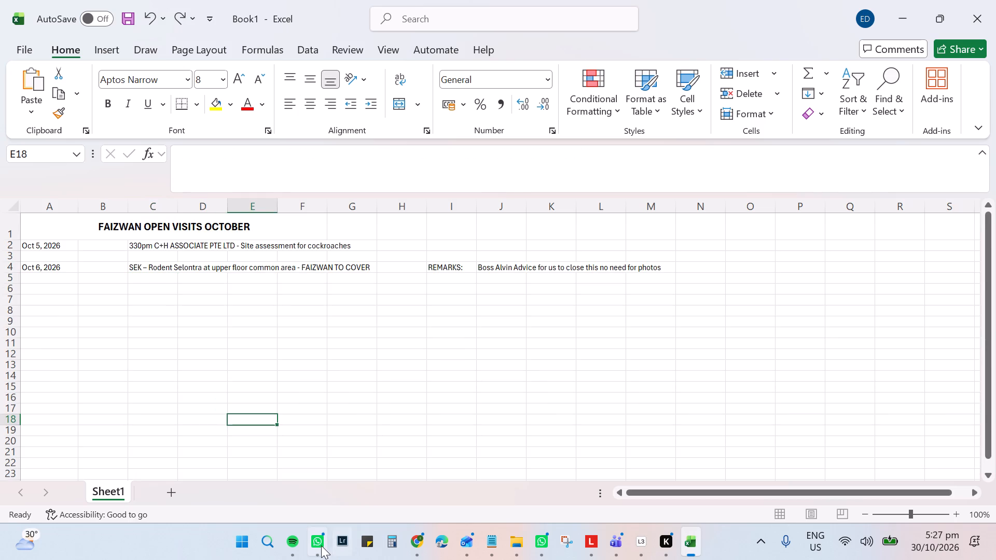
Copy the Gourmet East Kitchen visit title from the calendar in Chrome again, close the visit and paste the title into C5 in Excel.
{"action": "left_click", "coordinate": [417, 544]}
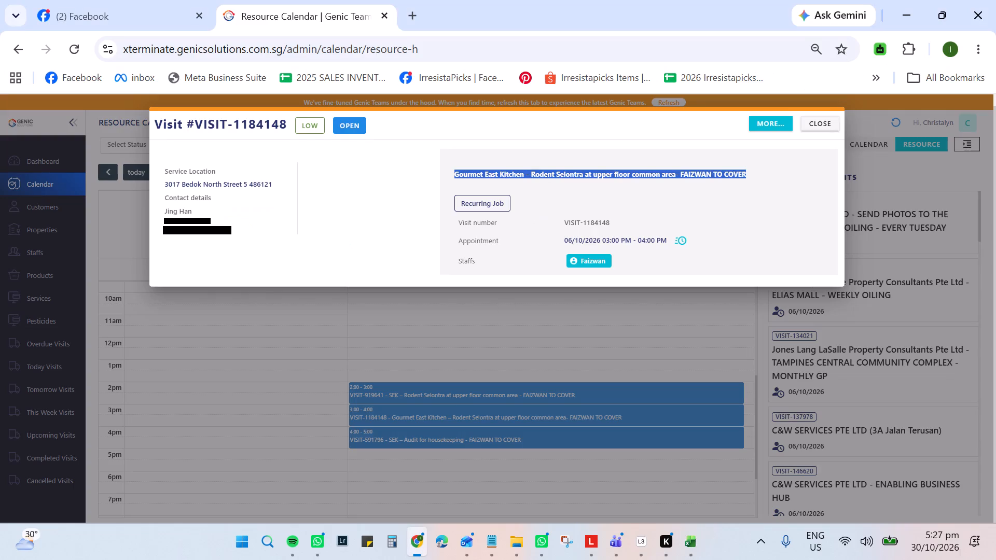
{"action": "triple_click", "coordinate": [548, 171]}
{"action": "key", "text": "ctrl+c"}
{"action": "left_click", "coordinate": [808, 124]}
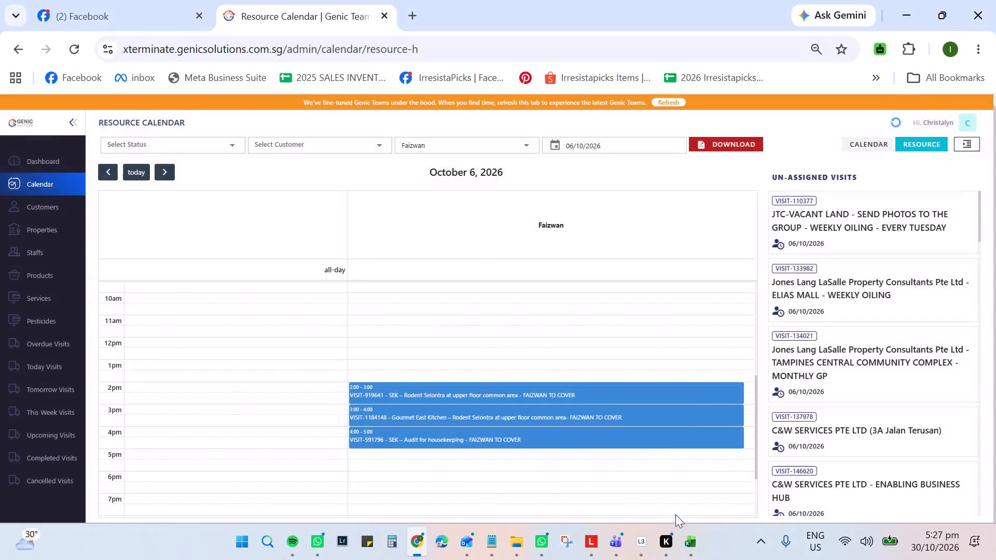
{"action": "left_click", "coordinate": [684, 542]}
{"action": "left_click", "coordinate": [176, 277]}
{"action": "key", "text": "ctrl+v"}
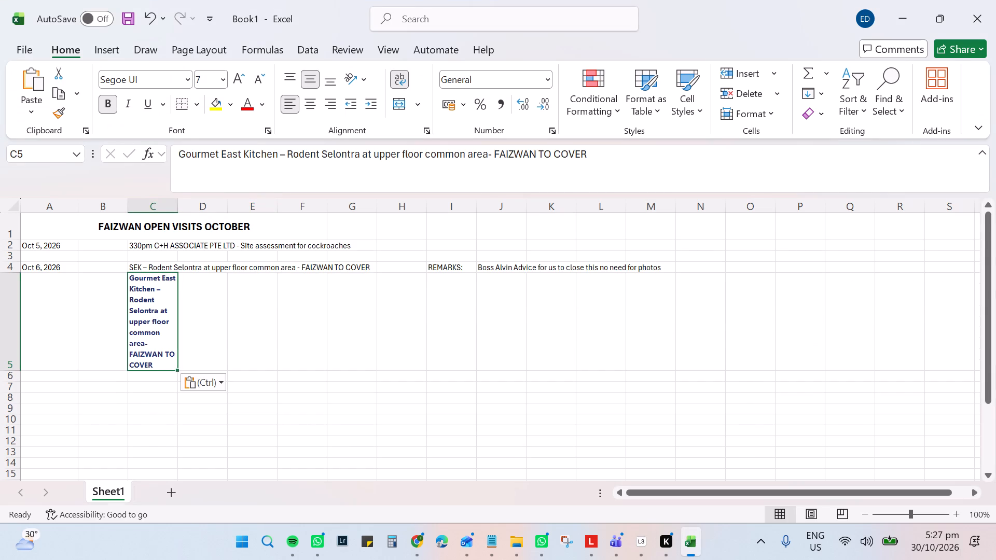
Copy the date Oct 6, 2026 from A4 into A5 beside the Gourmet East Kitchen visit.
{"action": "left_click", "coordinate": [54, 273]}
{"action": "left_click", "coordinate": [59, 263]}
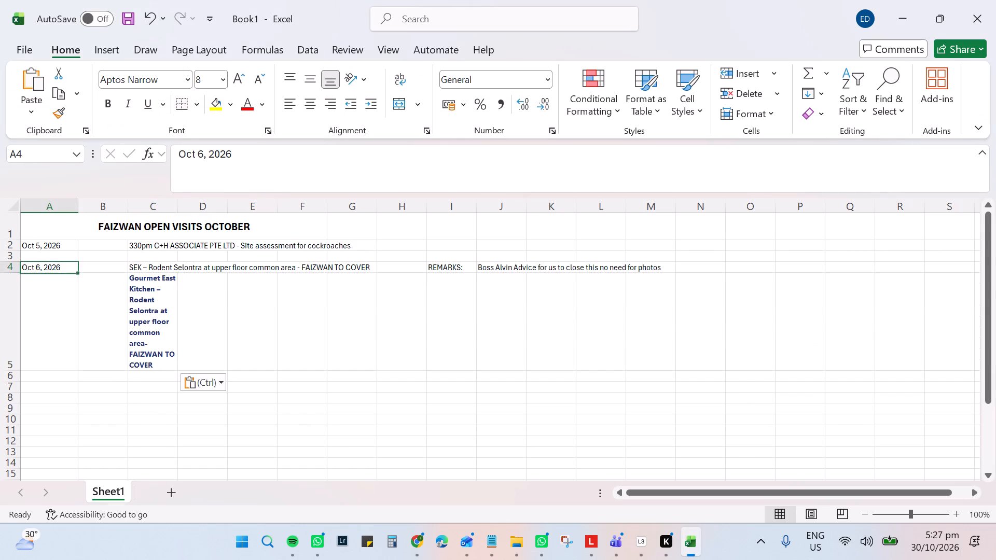
{"action": "key", "text": "ctrl+c"}
{"action": "left_click", "coordinate": [59, 310]}
{"action": "key", "text": "ctrl+v"}
{"action": "left_click", "coordinate": [213, 435]}
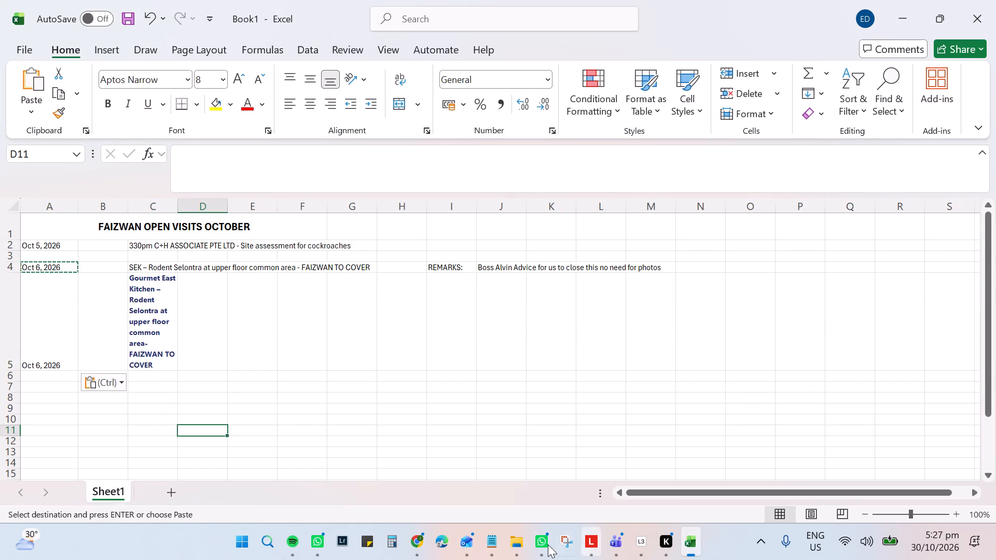
Copy the title "SEK – Audit for housekeeping - FAIZWAN TO COVER" from its October 6 calendar visit in Chrome into C6 in Excel.
{"action": "left_click", "coordinate": [415, 541]}
{"action": "left_click", "coordinate": [462, 441]}
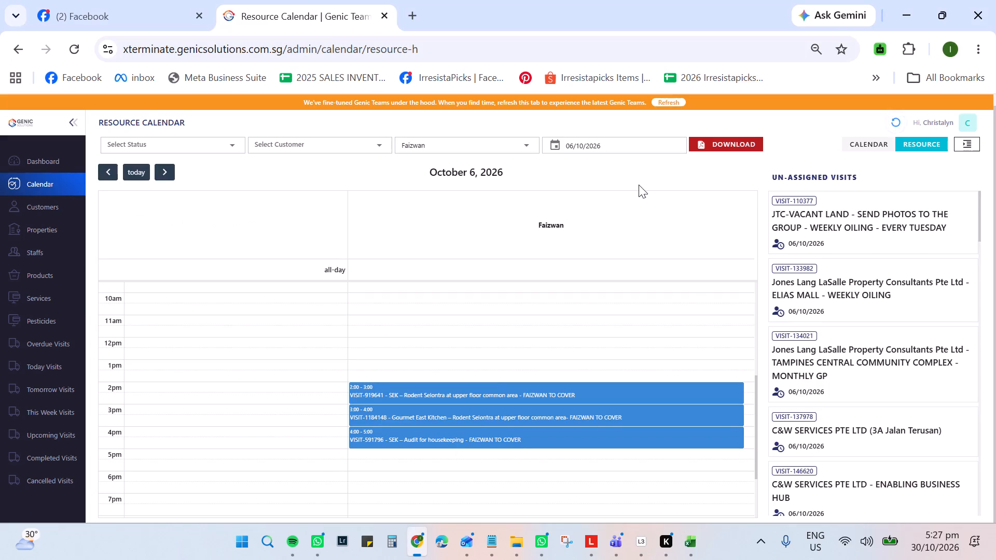
{"action": "triple_click", "coordinate": [535, 177]}
{"action": "left_click", "coordinate": [536, 174]}
{"action": "key", "text": "ctrl+c"}
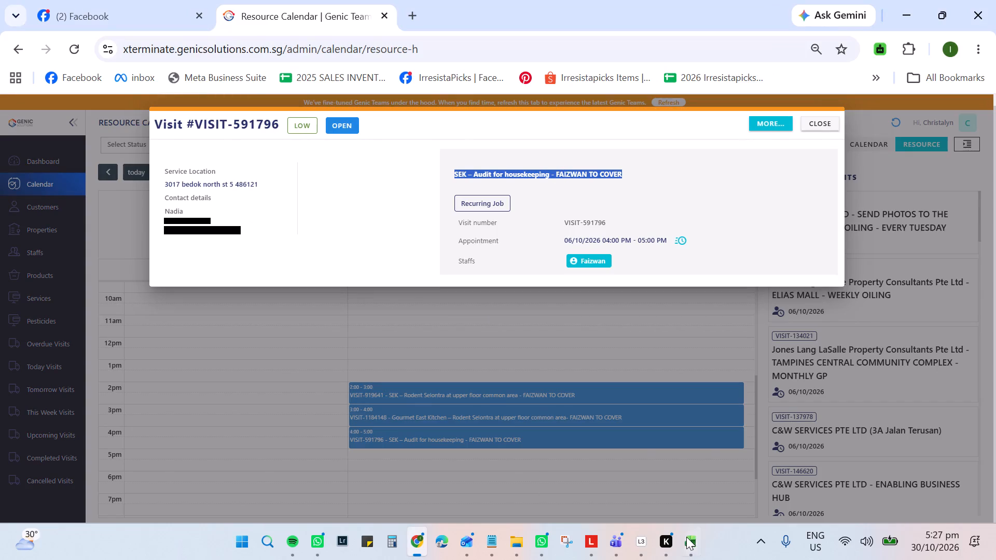
{"action": "left_click", "coordinate": [687, 537]}
{"action": "left_click", "coordinate": [167, 379]}
{"action": "key", "text": "ctrl+v"}
{"action": "left_click", "coordinate": [213, 432]}
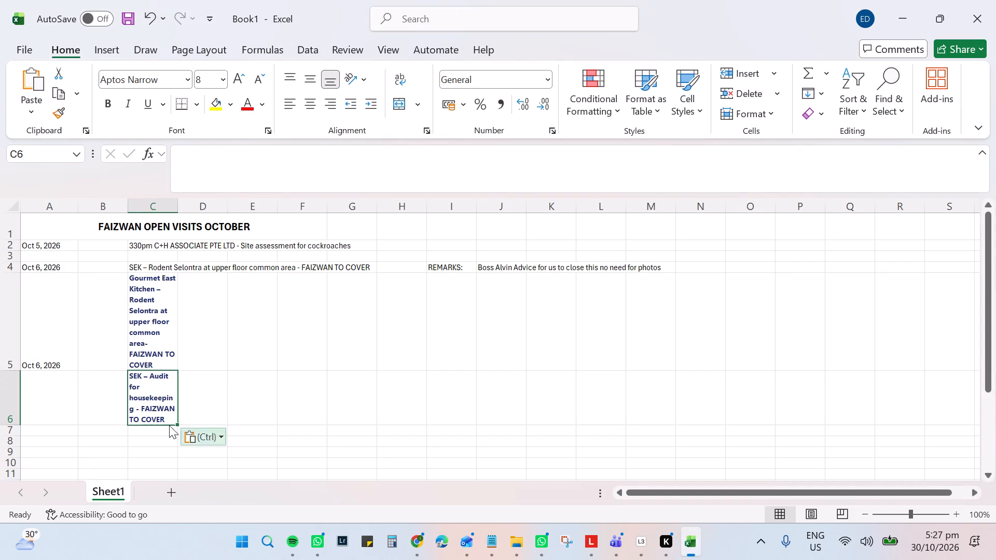
Copy the date Oct 6, 2026 from A5 into A6 beside the SEK housekeeping audit.
{"action": "left_click", "coordinate": [49, 364]}
{"action": "key", "text": "ctrl+c"}
{"action": "left_click", "coordinate": [53, 340]}
{"action": "key", "text": "ctrl+c"}
{"action": "left_click", "coordinate": [52, 412]}
{"action": "key", "text": "ctrl+v"}
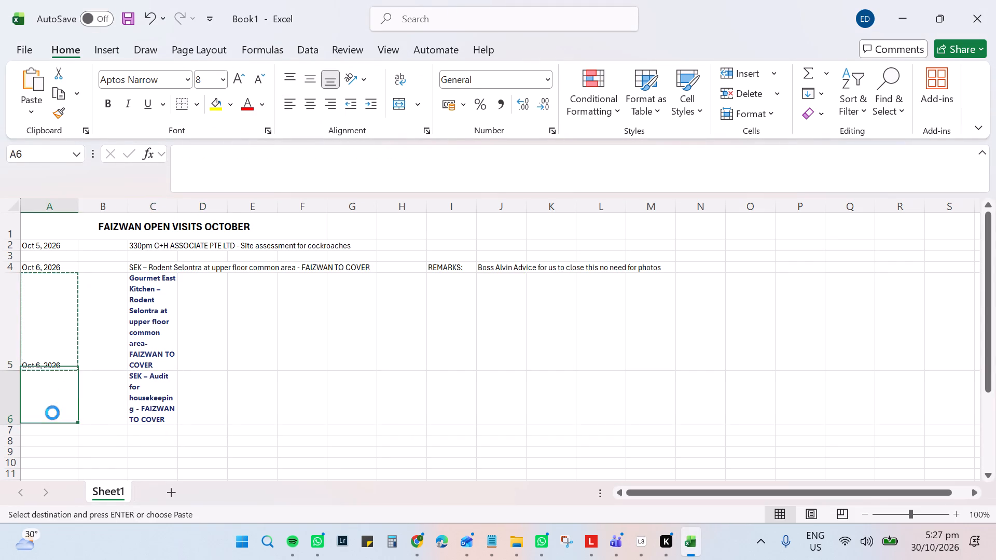
Copy the "REMARKS:" label and remark from row 4 into the same columns of rows 5 and 6.
{"action": "left_click_drag", "start_coordinate": [454, 269], "coordinate": [529, 268]}
{"action": "key", "text": "ctrl+c"}
{"action": "left_click_drag", "start_coordinate": [444, 328], "coordinate": [444, 341]}
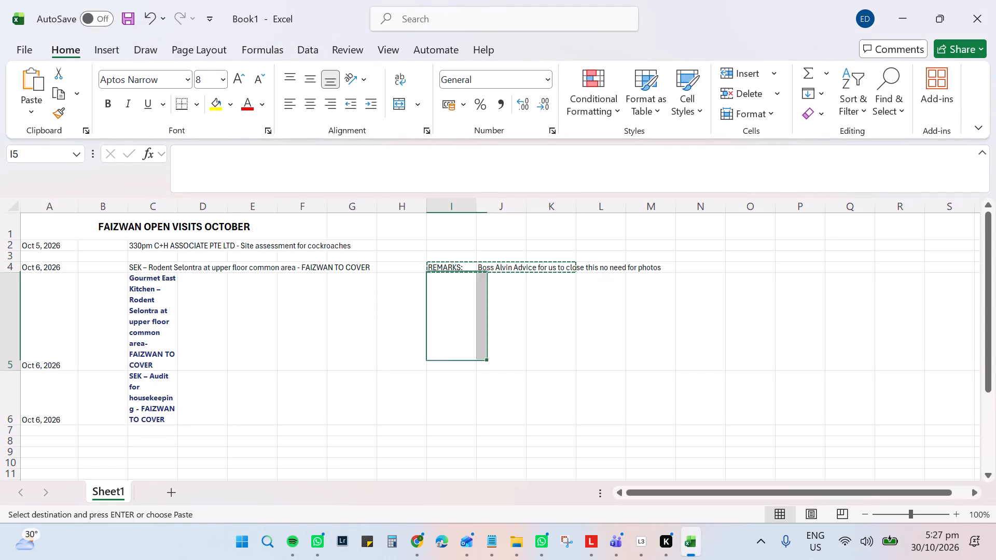
{"action": "left_click_drag", "start_coordinate": [444, 341], "coordinate": [445, 342]}
{"action": "left_click", "coordinate": [446, 339]}
{"action": "left_click_drag", "start_coordinate": [451, 313], "coordinate": [445, 413]}
{"action": "key", "text": "ctrl+v"}
{"action": "left_click", "coordinate": [329, 439]}
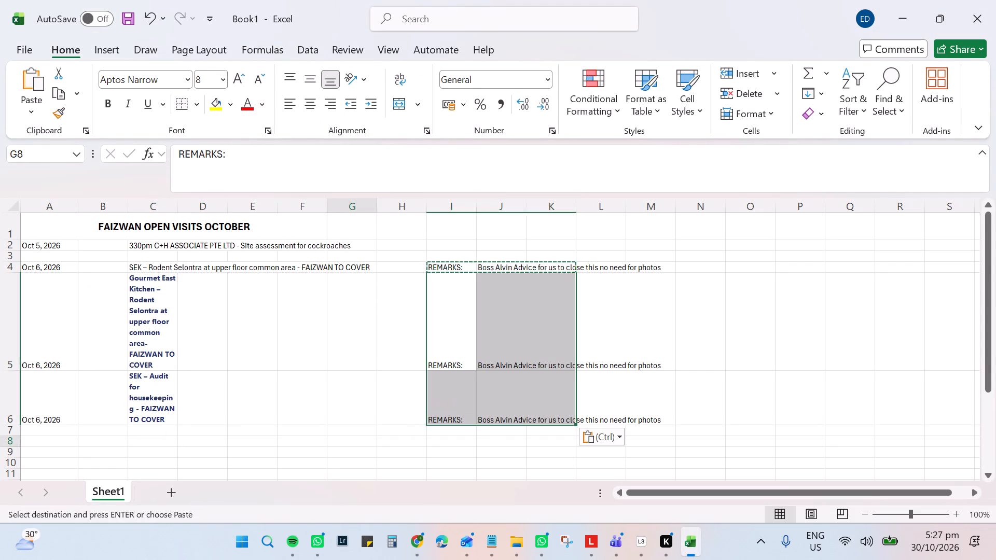
Apply the formatting of the row 4 date and title cells to the matching cells in rows 5 and 6.
{"action": "left_click", "coordinate": [53, 268]}
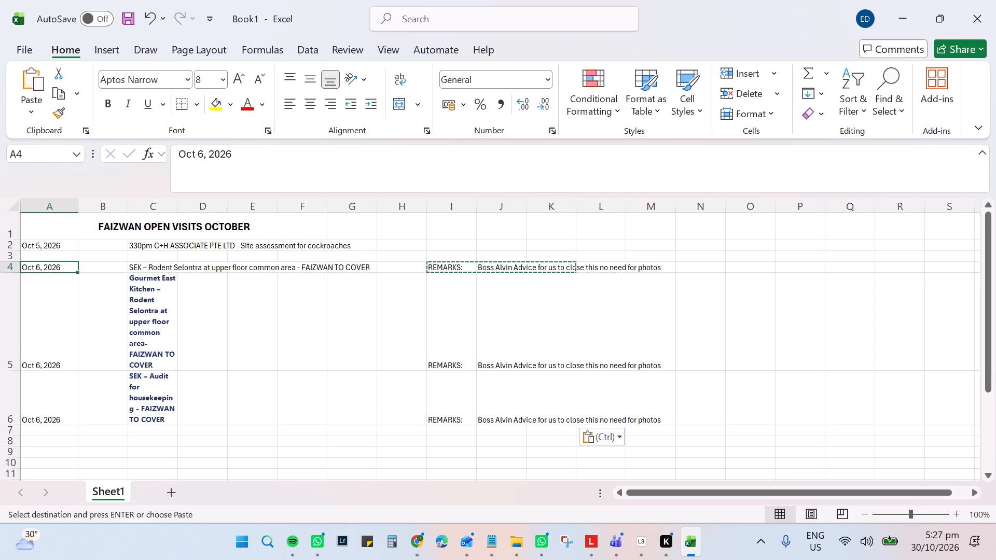
{"action": "left_click_drag", "start_coordinate": [70, 266], "coordinate": [180, 268]}
{"action": "left_click", "coordinate": [64, 115]}
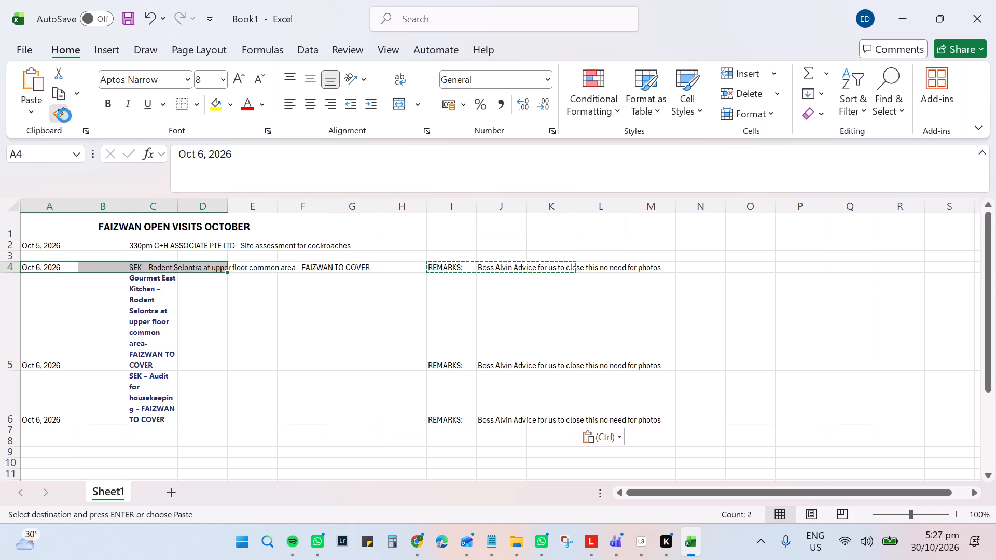
{"action": "left_click_drag", "start_coordinate": [49, 294], "coordinate": [154, 412]}
{"action": "left_click", "coordinate": [301, 353]}
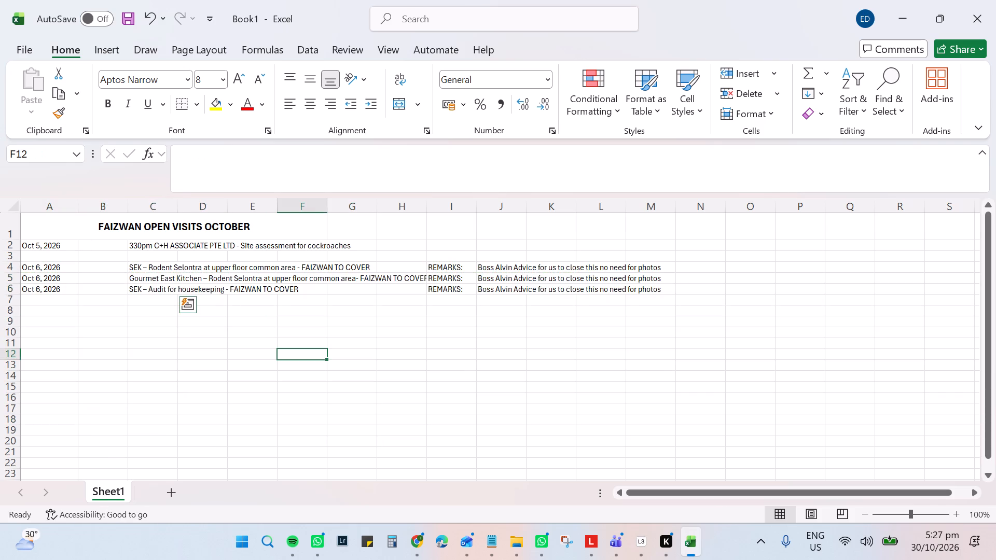
Widen column H so the full Gourmet East Kitchen title in row 5 fits before the remarks label.
{"action": "left_click", "coordinate": [357, 365]}
{"action": "double_click", "coordinate": [429, 208]}
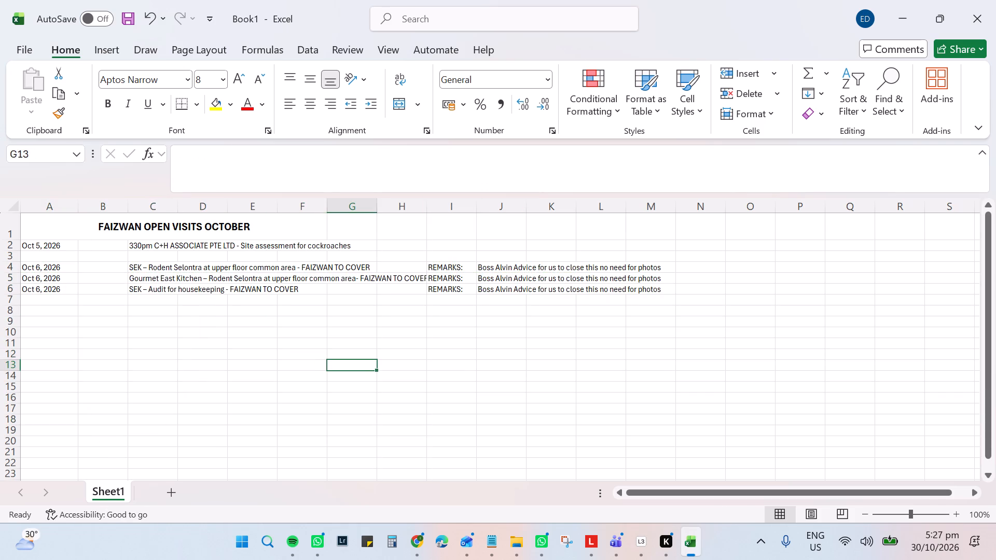
{"action": "double_click", "coordinate": [427, 204]}
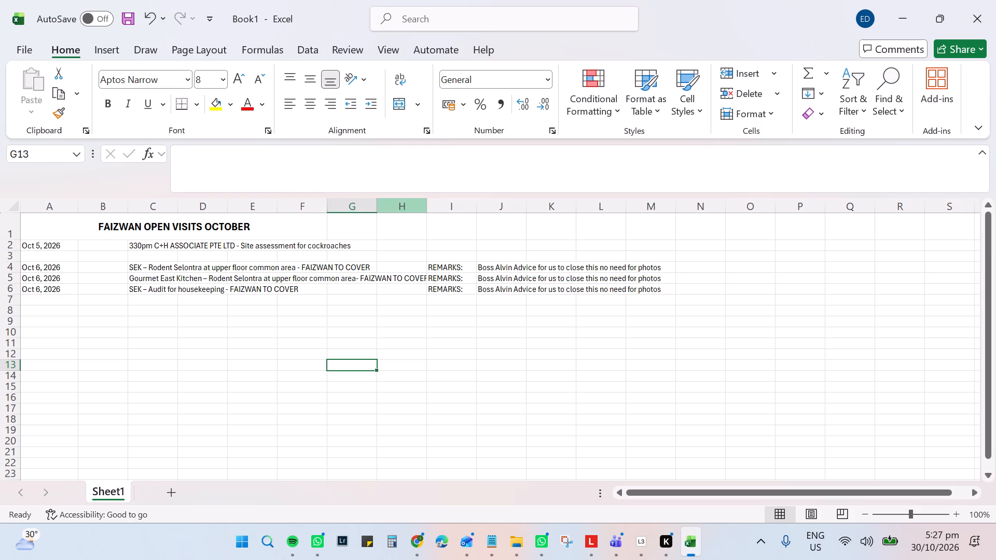
{"action": "double_click", "coordinate": [425, 205]}
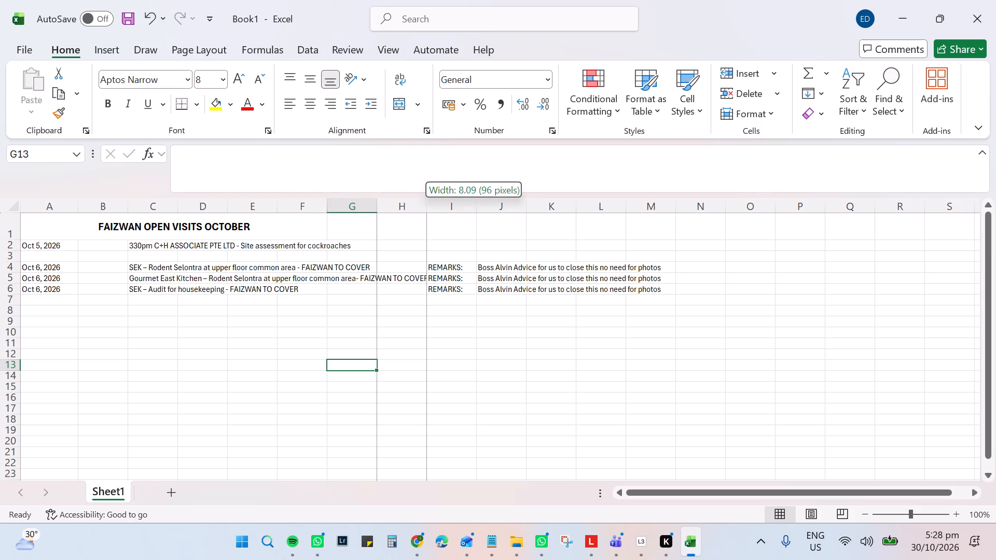
{"action": "double_click", "coordinate": [132, 209]}
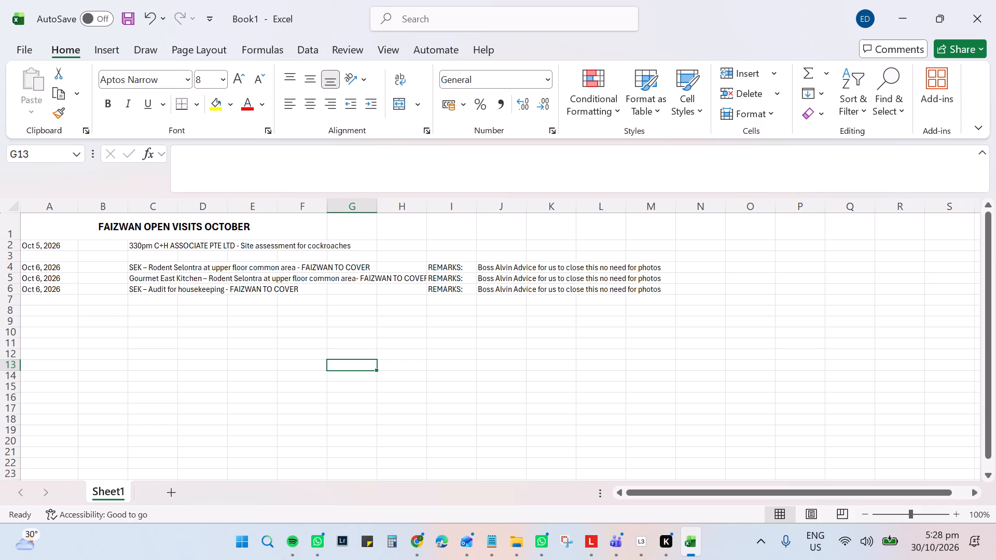
{"action": "double_click", "coordinate": [380, 204]}
{"action": "left_click_drag", "start_coordinate": [428, 204], "coordinate": [448, 209]}
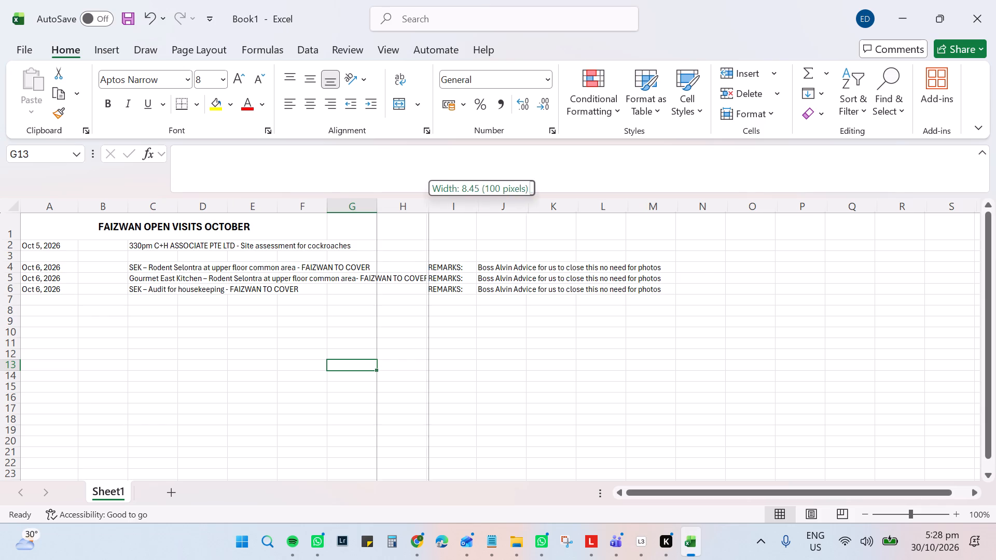
{"action": "left_click_drag", "start_coordinate": [448, 209], "coordinate": [474, 211]}
{"action": "left_click", "coordinate": [494, 331]}
{"action": "left_click", "coordinate": [488, 355]}
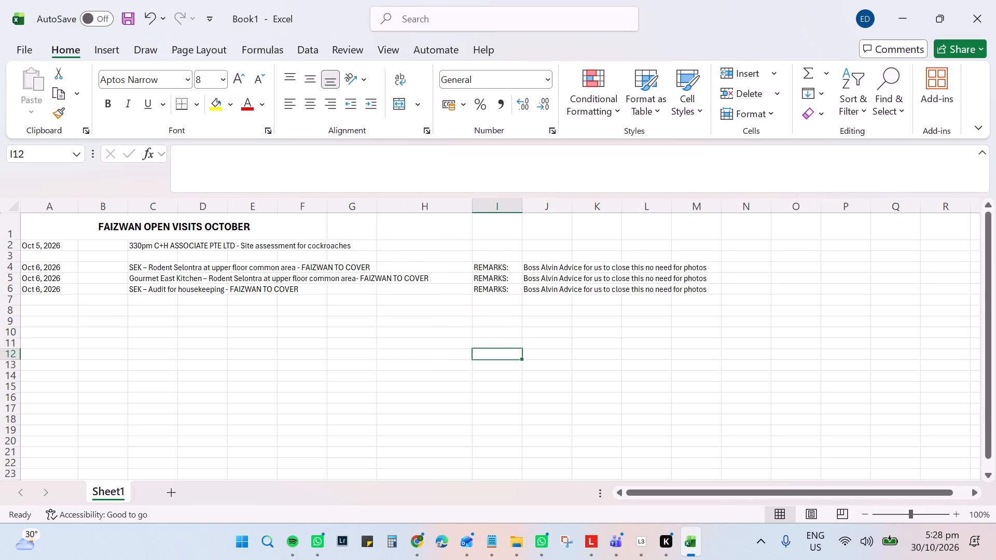
{"action": "left_click", "coordinate": [488, 355]}
{"action": "left_click", "coordinate": [449, 353]}
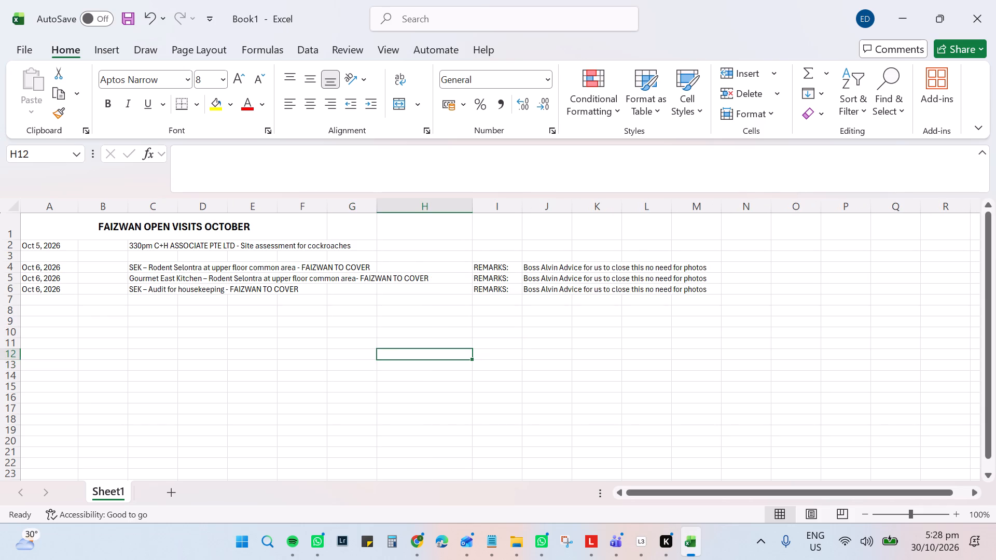
{"action": "left_click", "coordinate": [458, 415]}
{"action": "left_click", "coordinate": [560, 292]}
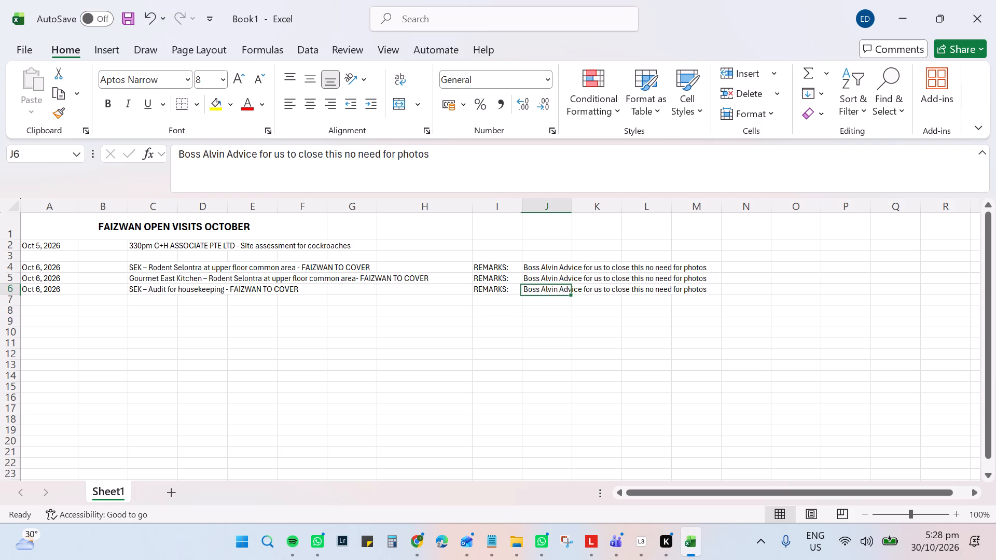
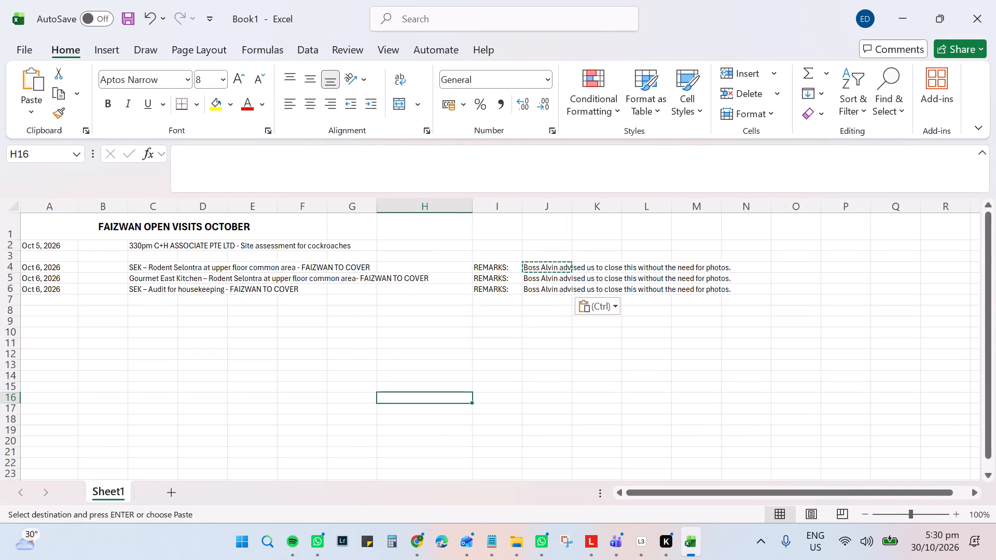
{"action": "left_click", "coordinate": [423, 541]}
{"action": "left_click", "coordinate": [423, 541]}
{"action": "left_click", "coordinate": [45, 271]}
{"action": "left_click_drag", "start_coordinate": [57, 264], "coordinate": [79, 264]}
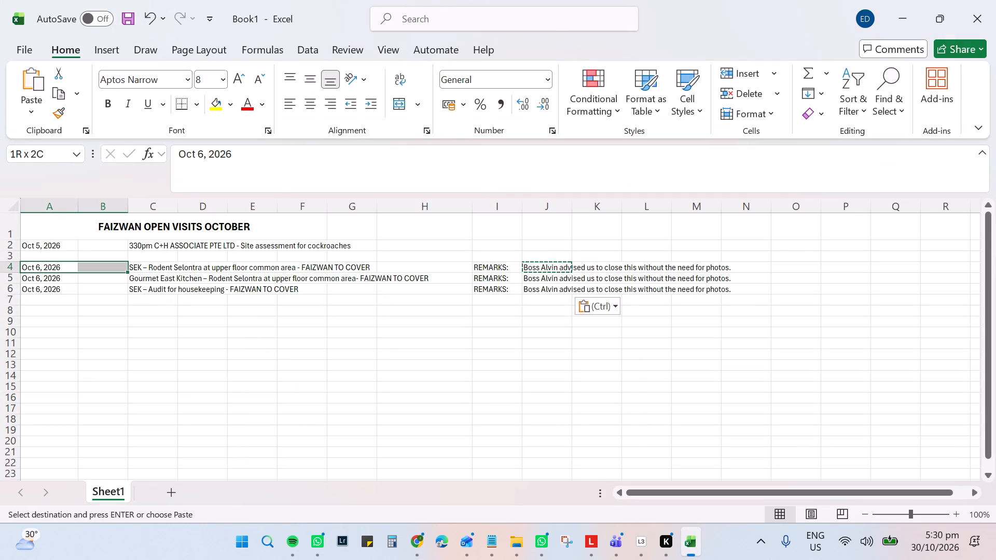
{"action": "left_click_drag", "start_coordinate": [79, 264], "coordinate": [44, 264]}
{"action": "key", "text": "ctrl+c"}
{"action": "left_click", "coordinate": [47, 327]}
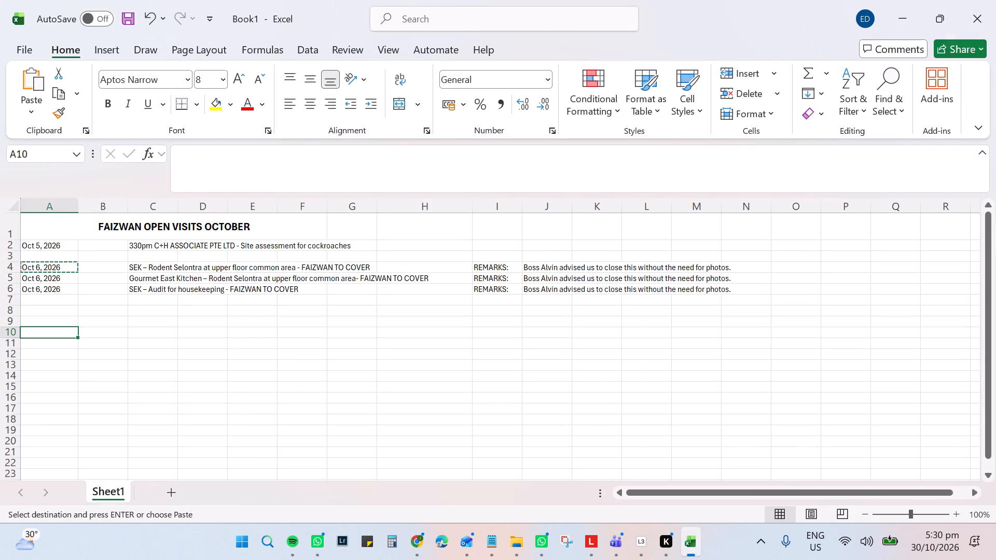
Copy the three 6 October visit entries in A4:F6 into the rows starting at cell A8.
{"action": "left_click_drag", "start_coordinate": [58, 268], "coordinate": [193, 295]}
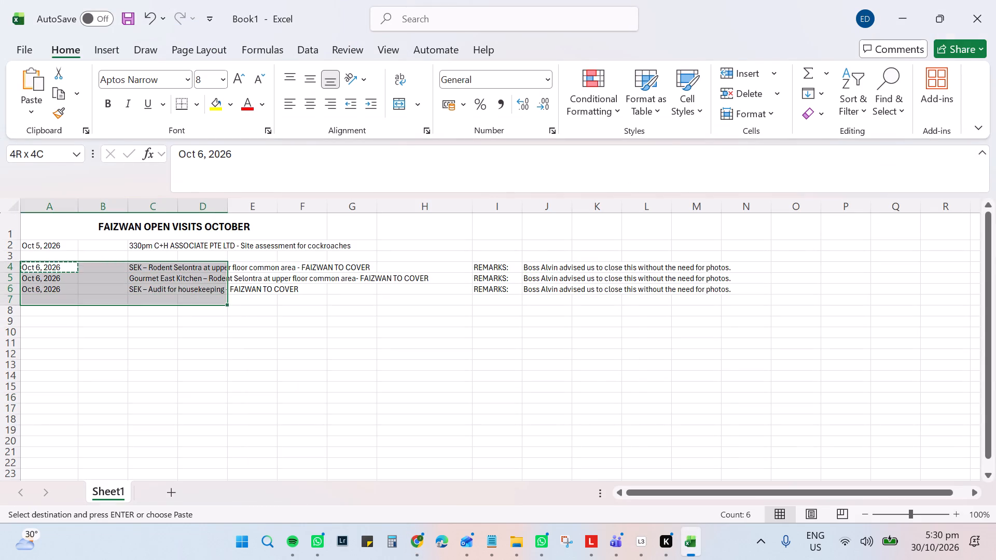
{"action": "left_click_drag", "start_coordinate": [193, 295], "coordinate": [285, 294]}
{"action": "key", "text": "ctrl+c"}
{"action": "left_click", "coordinate": [45, 312]}
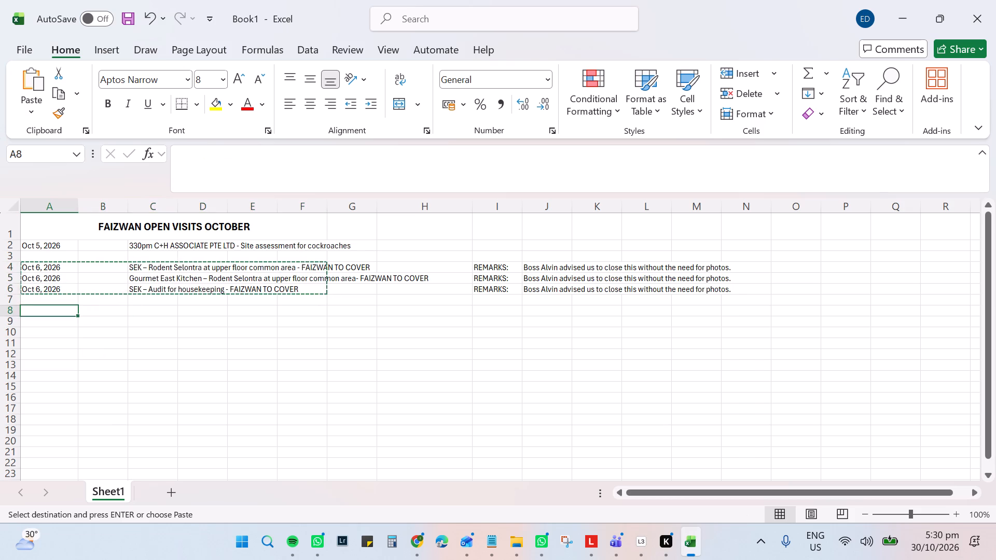
{"action": "key", "text": "ctrl+v"}
Set the date in A8 to Oct 13, 2026 and copy it over the dates in A9 and A10.
{"action": "left_click", "coordinate": [65, 313]}
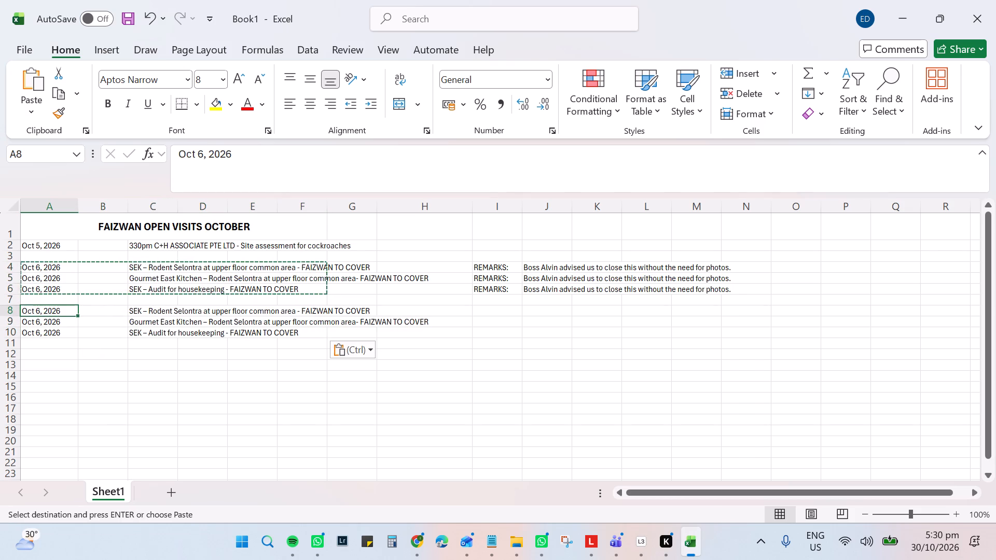
{"action": "left_click", "coordinate": [204, 153]}
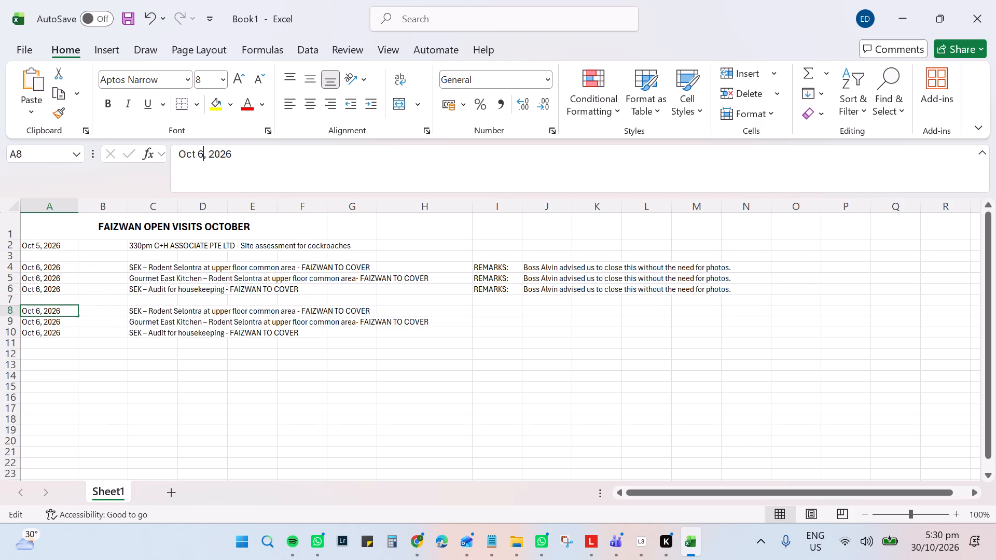
{"action": "key", "text": "BackSpace"}
{"action": "type", "text": "13"}
{"action": "left_click", "coordinate": [182, 377]}
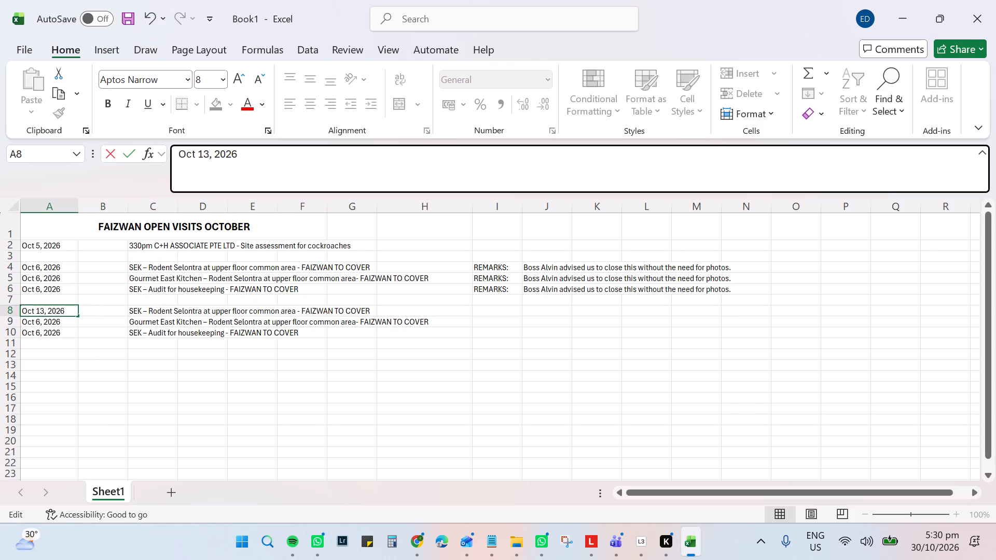
{"action": "left_click", "coordinate": [54, 310]}
{"action": "key", "text": "ctrl+c"}
{"action": "left_click_drag", "start_coordinate": [50, 320], "coordinate": [49, 332]}
{"action": "key", "text": "ctrl+v"}
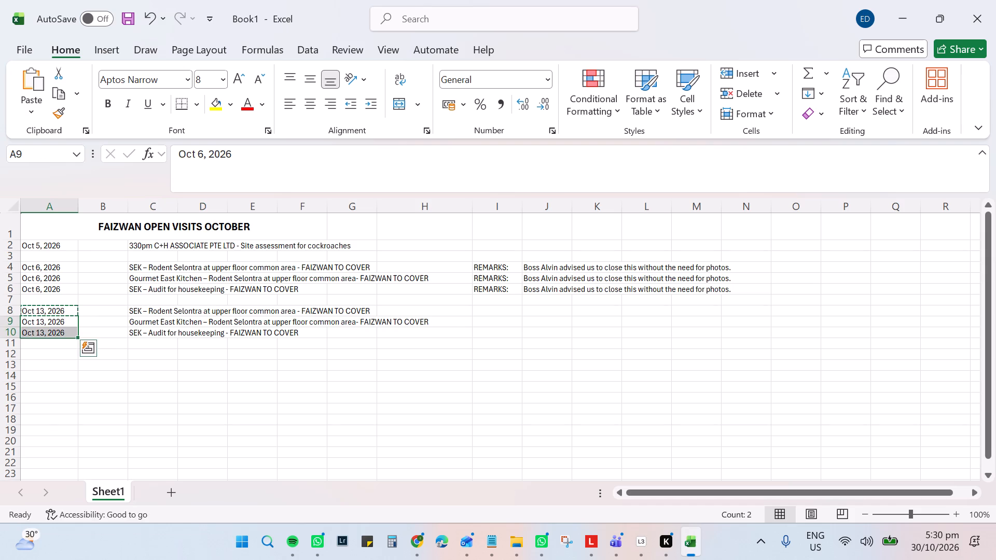
Copy the "REMARKS:" labels from I4:I6 into I8:I10 beside the 13 October visits.
{"action": "left_click", "coordinate": [502, 330]}
{"action": "left_click_drag", "start_coordinate": [499, 264], "coordinate": [497, 287]}
{"action": "key", "text": "ctrl+c"}
{"action": "left_click_drag", "start_coordinate": [490, 312], "coordinate": [490, 320]}
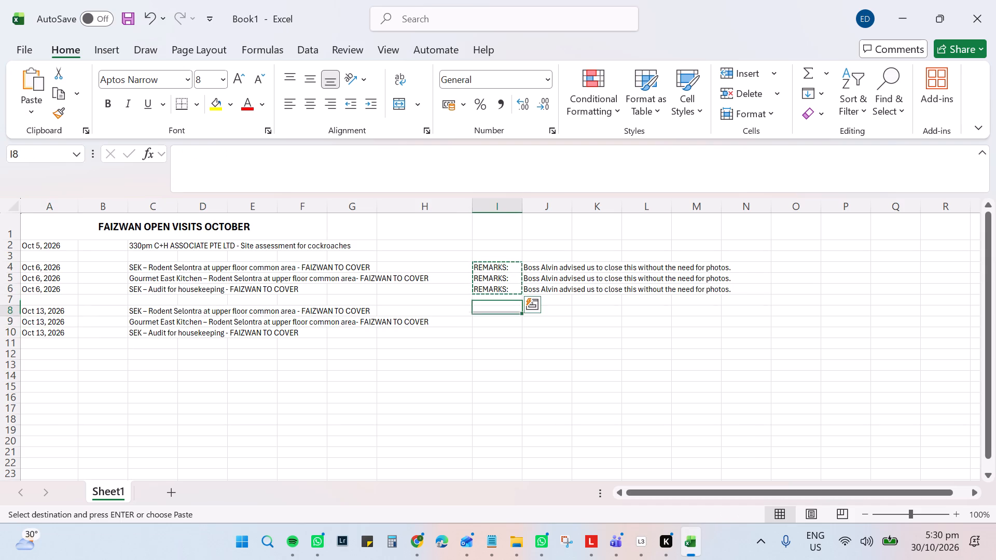
{"action": "left_click_drag", "start_coordinate": [490, 320], "coordinate": [490, 337]}
{"action": "key", "text": "ctrl+v"}
{"action": "left_click", "coordinate": [359, 390]}
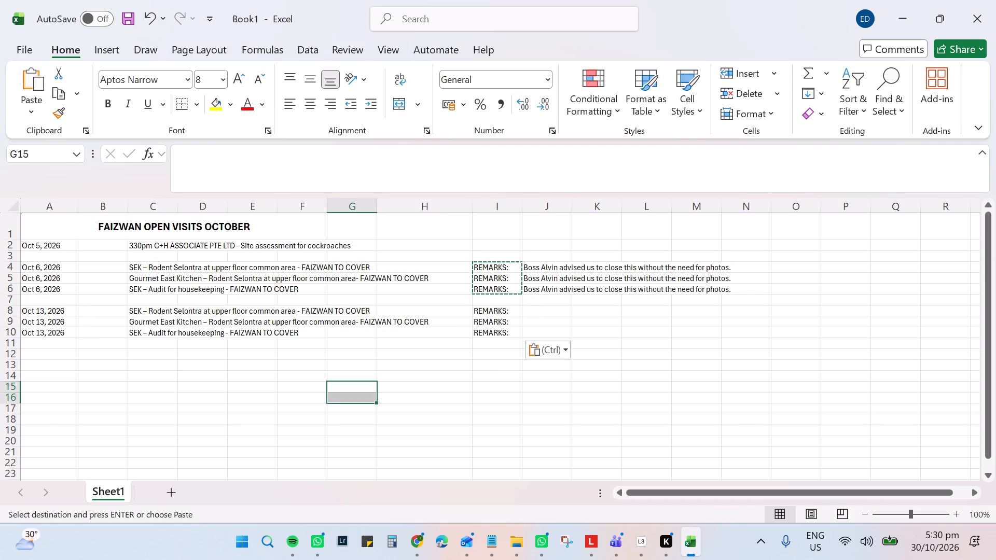
Copy the remark sentences from J4:J6 into J8:J10 for the 13 October visits.
{"action": "left_click_drag", "start_coordinate": [546, 268], "coordinate": [546, 288]}
{"action": "key", "text": "ctrl+c"}
{"action": "left_click", "coordinate": [542, 308]}
{"action": "key", "text": "ctrl+v"}
{"action": "left_click", "coordinate": [461, 401]}
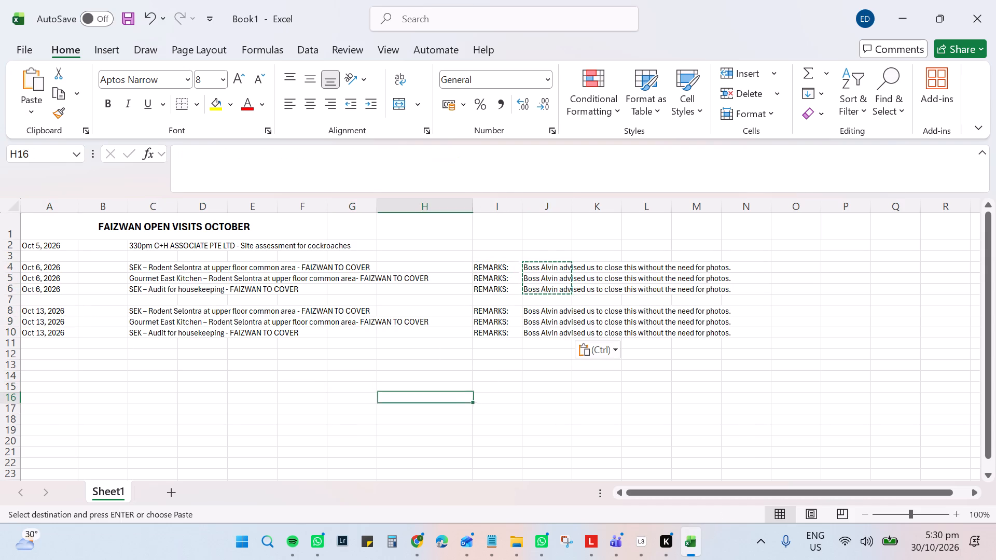
{"action": "left_click", "coordinate": [236, 353]}
Save the workbook as "QA OPEN VIISTS OCTOBER" in the Downloads folder.
{"action": "key", "text": "ctrl+s"}
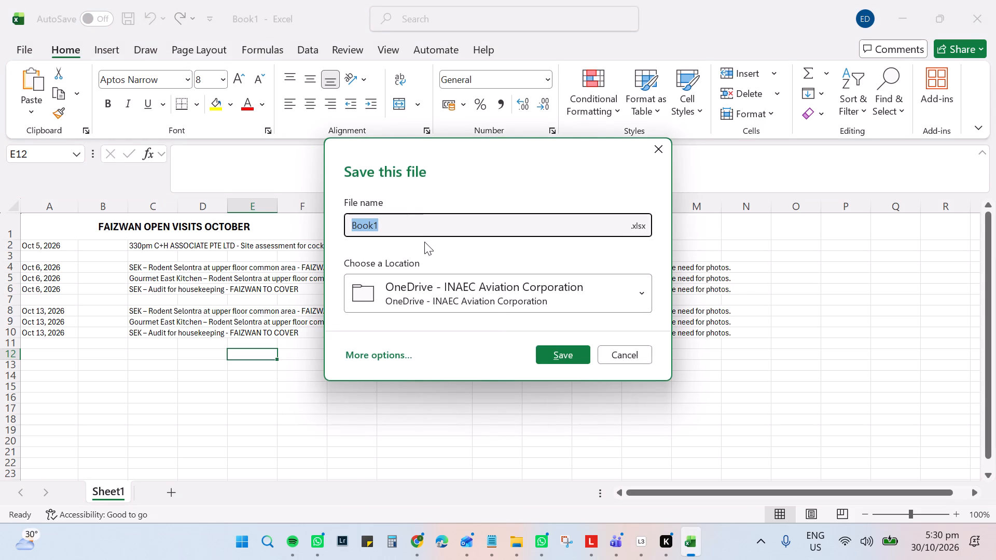
{"action": "key", "text": "shift+f"}
{"action": "key", "text": "BackSpace"}
{"action": "type", "text": "QA OPEN"}
{"action": "key", "text": "space"}
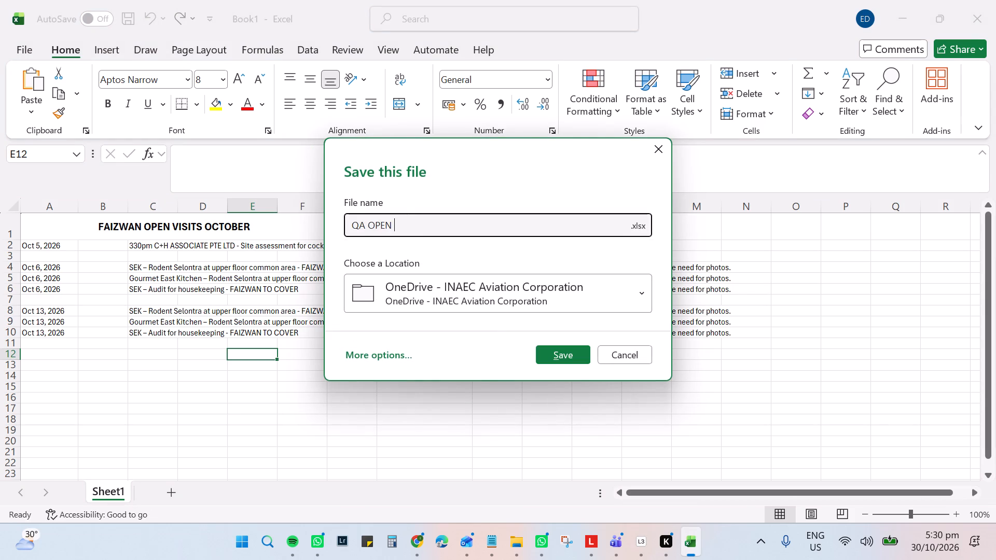
{"action": "type", "text": "VIISTS OCTOBER"}
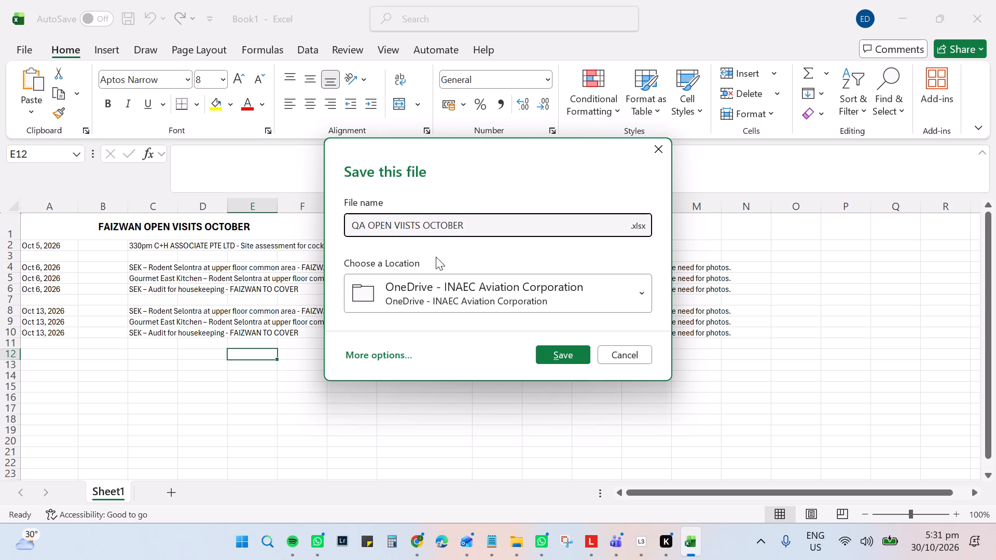
{"action": "left_click", "coordinate": [463, 300]}
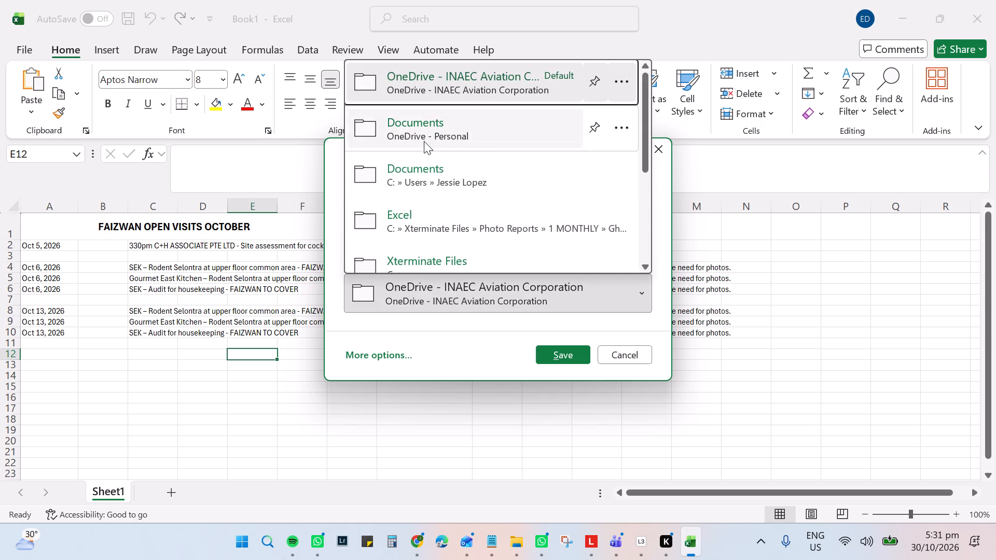
{"action": "scroll", "coordinate": [430, 208], "scroll_direction": "down", "scroll_amount": 3}
{"action": "scroll", "coordinate": [440, 244], "scroll_direction": "up", "scroll_amount": 7}
{"action": "scroll", "coordinate": [451, 212], "scroll_direction": "down", "scroll_amount": 1}
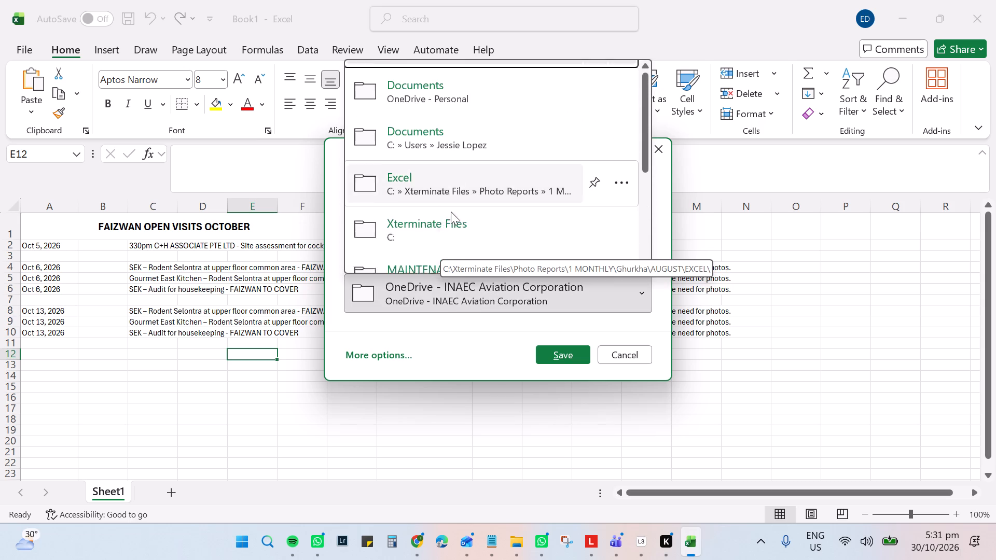
{"action": "scroll", "coordinate": [451, 212], "scroll_direction": "down", "scroll_amount": 7}
{"action": "left_click", "coordinate": [437, 210]}
{"action": "left_click", "coordinate": [573, 351]}
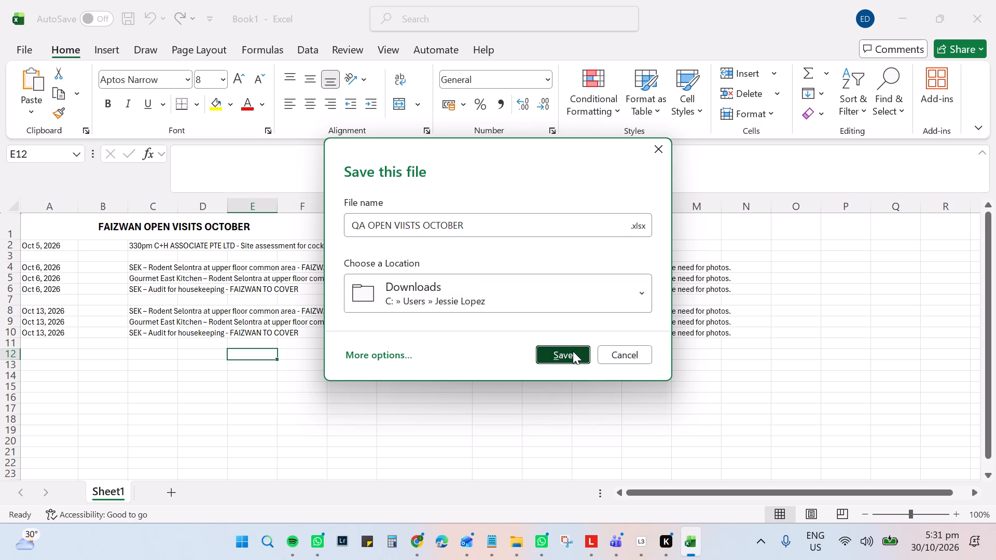
{"action": "left_click", "coordinate": [255, 408]}
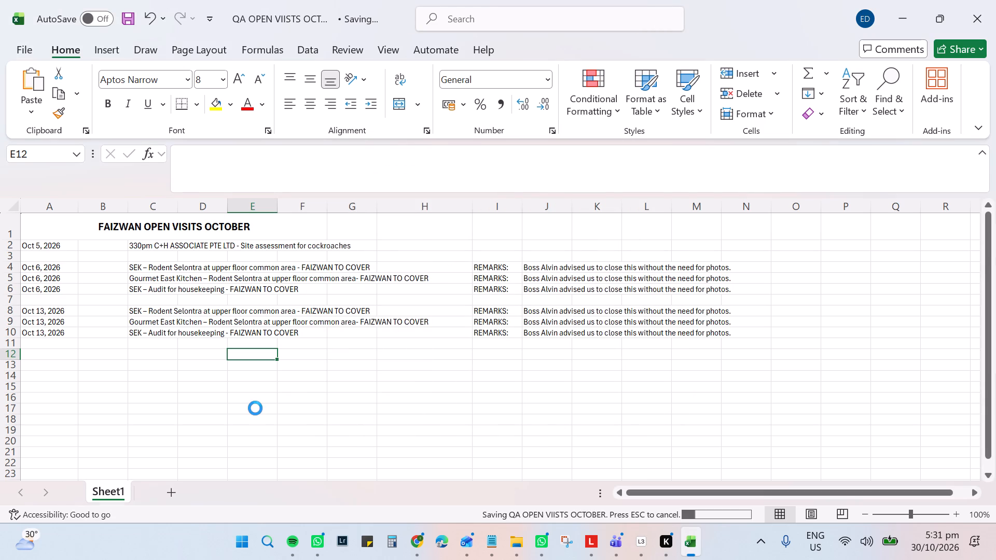
{"action": "key", "text": "ctrl+s"}
{"action": "left_click", "coordinate": [135, 396]}
Switch to the Resource Calendar in Chrome and check Faizwan's visits for 14 October and 15 October 2026.
{"action": "left_click", "coordinate": [419, 541]}
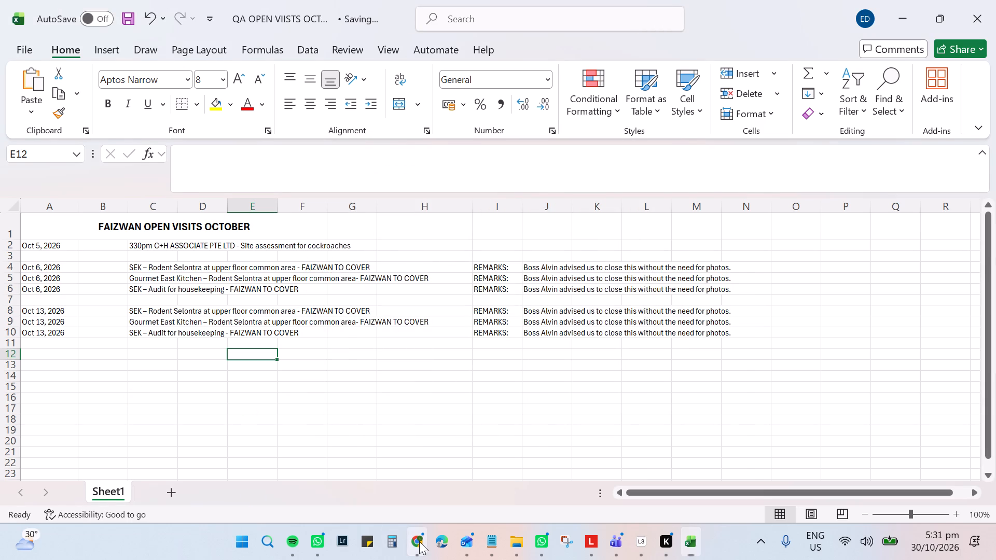
{"action": "left_click", "coordinate": [452, 288]}
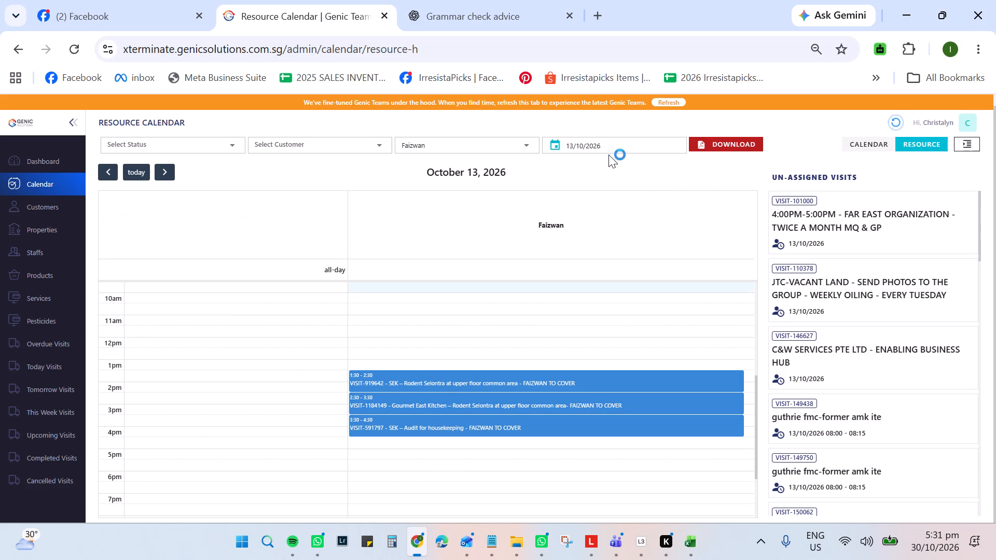
{"action": "left_click", "coordinate": [604, 146]}
{"action": "left_click", "coordinate": [641, 256]}
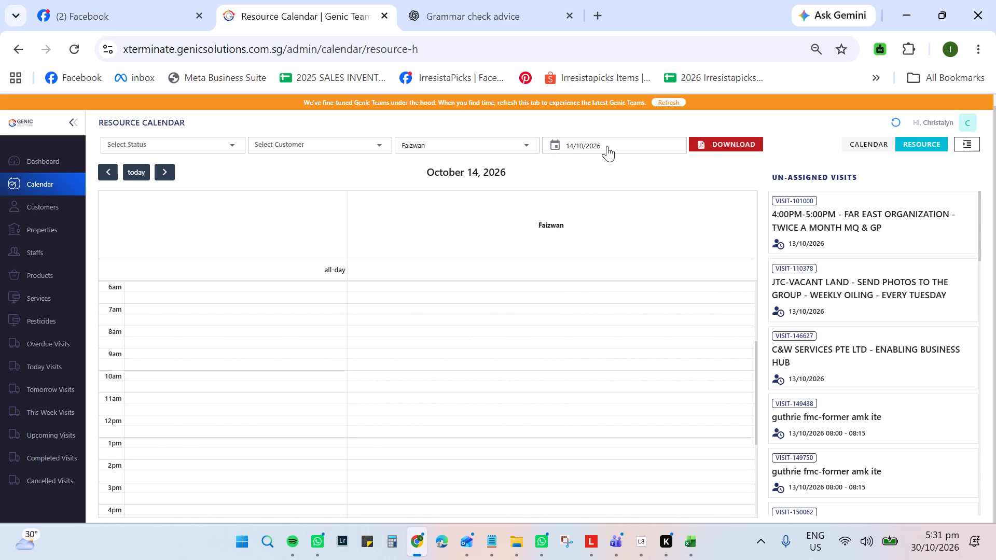
{"action": "left_click", "coordinate": [607, 146]}
{"action": "left_click", "coordinate": [661, 256]}
{"action": "left_click", "coordinate": [600, 138]}
{"action": "left_click", "coordinate": [444, 248]}
{"action": "scroll", "coordinate": [515, 395], "scroll_direction": "down", "scroll_amount": 2}
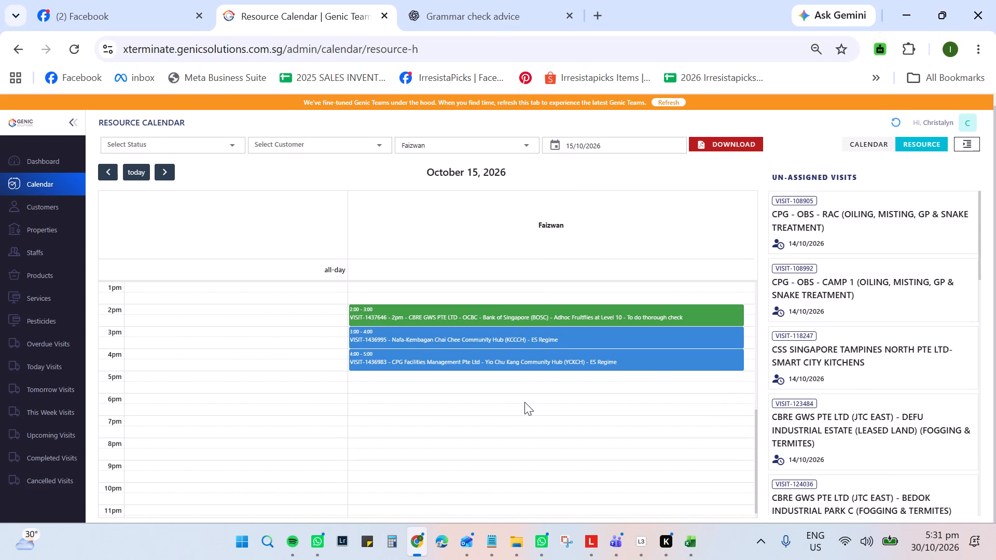
Open the 15 October Nafa-Kembagan Chai Chee Community Hub (KCCCH) visit and select its title text.
{"action": "left_click", "coordinate": [488, 336]}
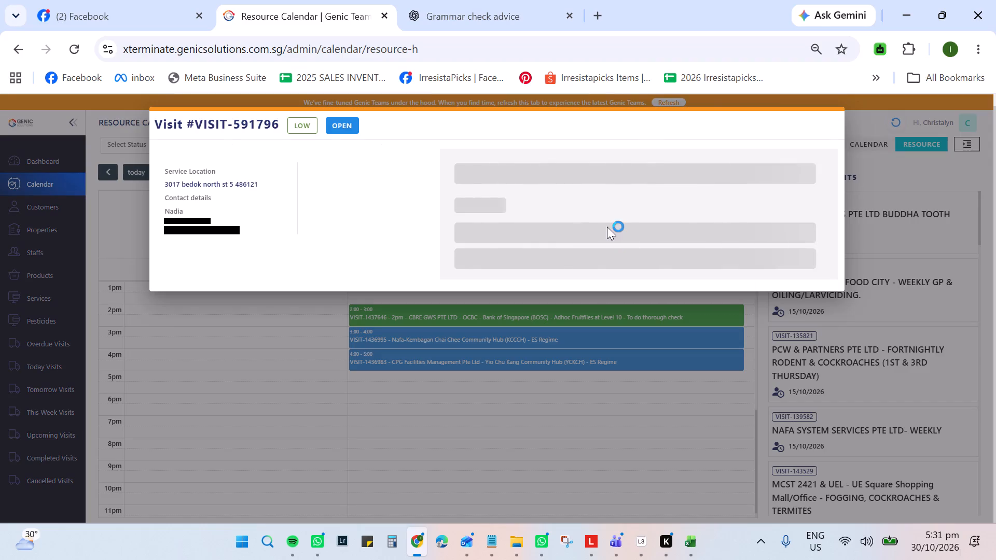
{"action": "triple_click", "coordinate": [548, 172]}
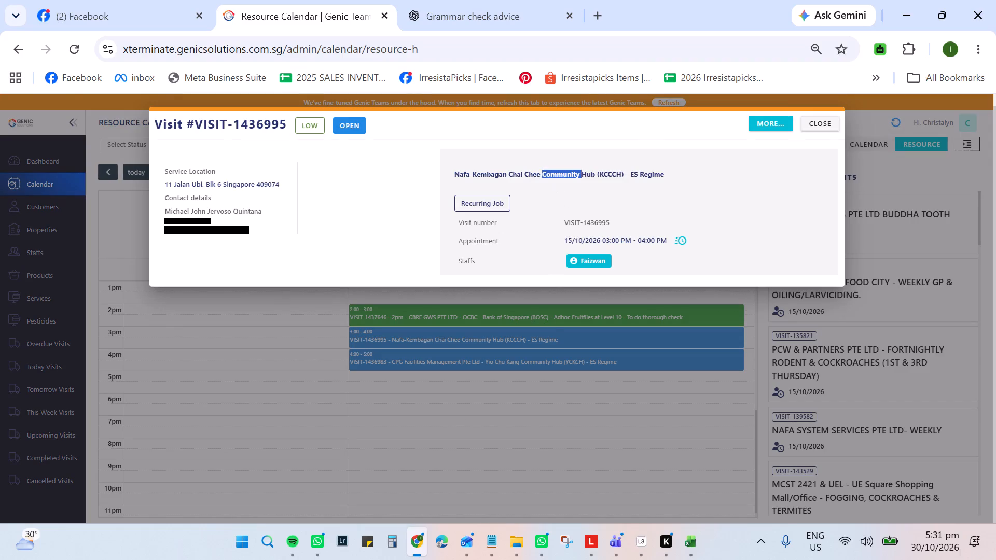
Copy the selected Nafa-Kembagan Chai Chee Community Hub (KCCCH) visit title and switch to the October open visits workbook in Excel.
{"action": "key", "text": "ctrl+c"}
{"action": "left_click", "coordinate": [696, 555]}
{"action": "left_click", "coordinate": [91, 360]}
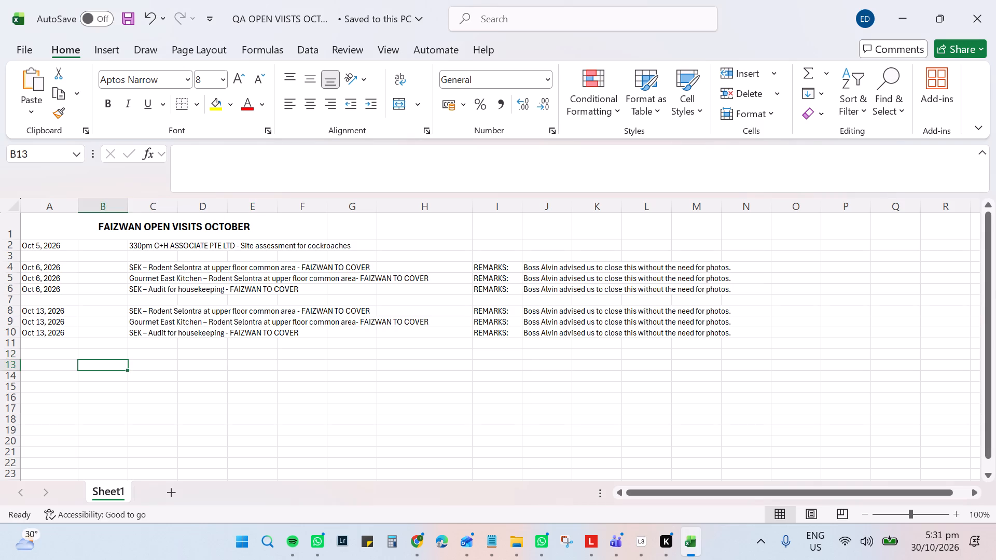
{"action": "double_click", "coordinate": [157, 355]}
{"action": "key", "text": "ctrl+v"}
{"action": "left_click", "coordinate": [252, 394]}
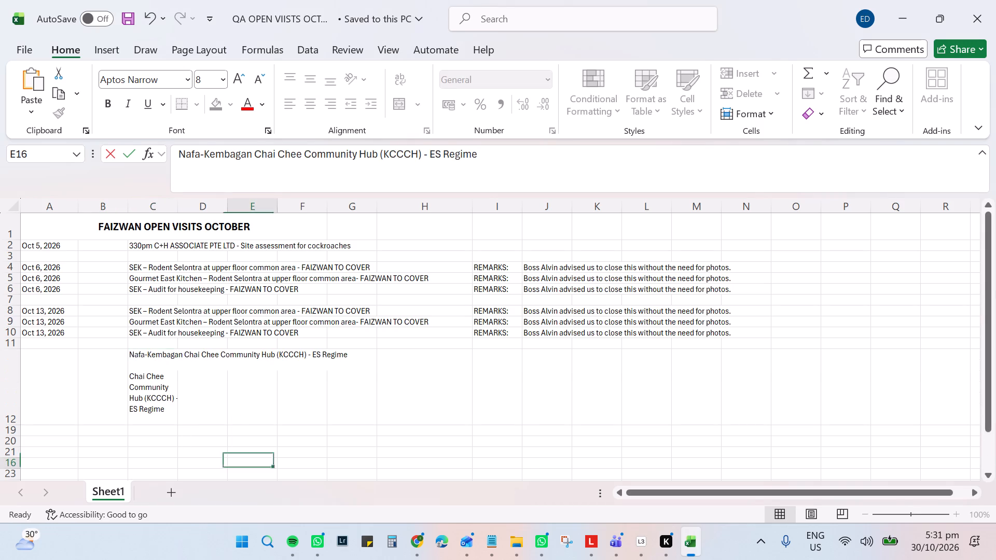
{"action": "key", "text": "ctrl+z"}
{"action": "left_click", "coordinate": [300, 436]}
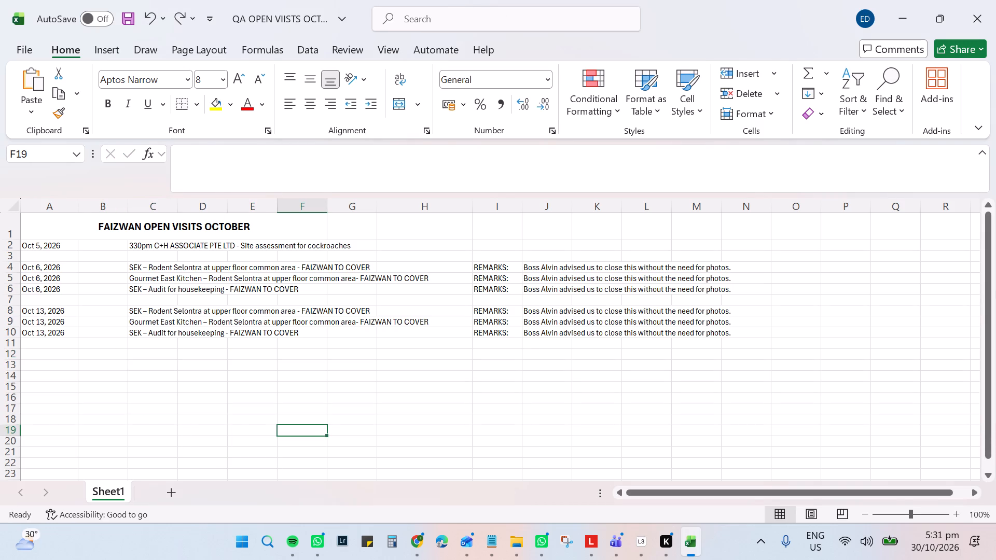
Paste the copied visit title "Nafa-Kembagan Chai Chee Community Hub (KCCCH) - ES Regime" into cell C12.
{"action": "double_click", "coordinate": [150, 356]}
{"action": "key", "text": "ctrl+v"}
{"action": "left_click", "coordinate": [242, 408]}
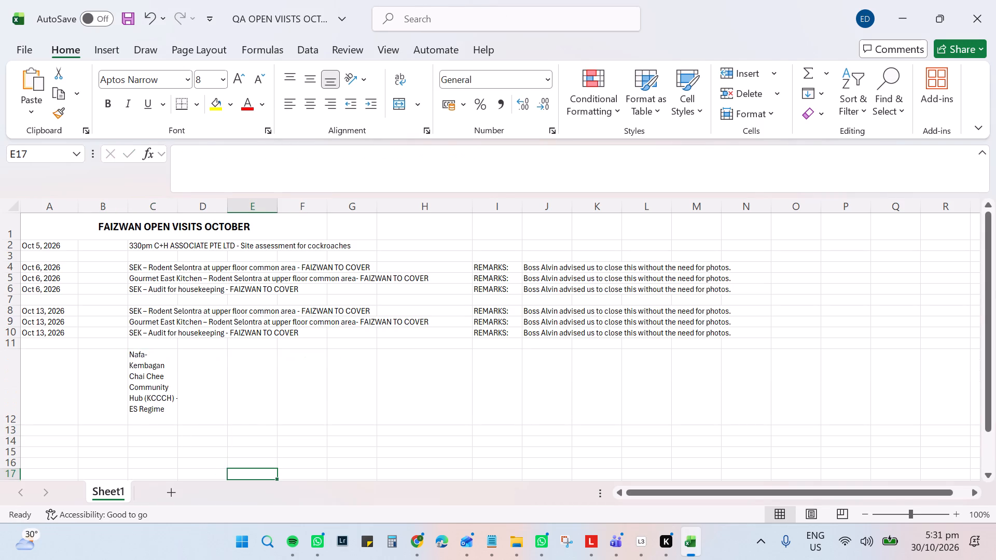
Turn off text wrapping for rows 12 to 17 so the pasted title sits on one line.
{"action": "left_click_drag", "start_coordinate": [8, 359], "coordinate": [0, 471]}
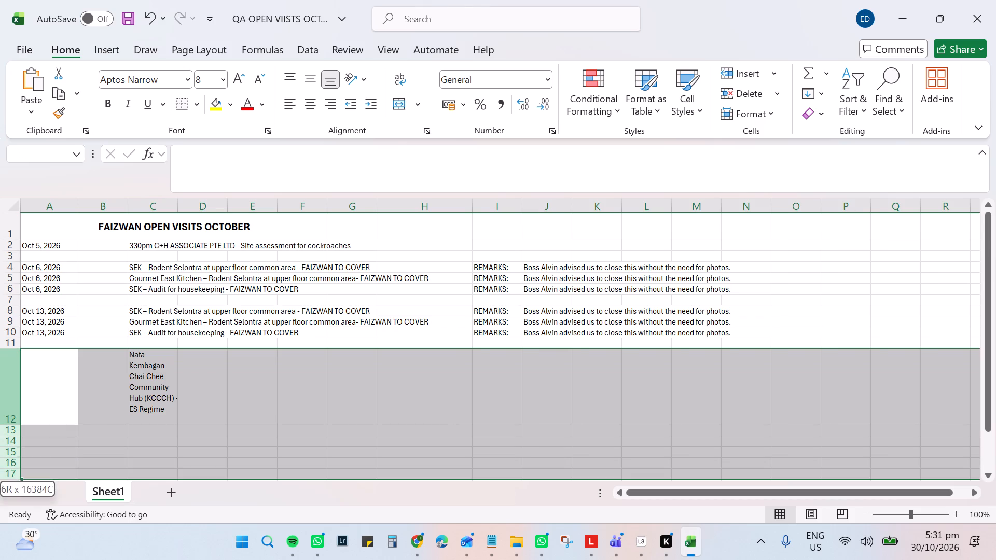
{"action": "left_click_drag", "start_coordinate": [0, 471], "coordinate": [0, 472]}
{"action": "left_click", "coordinate": [404, 81]}
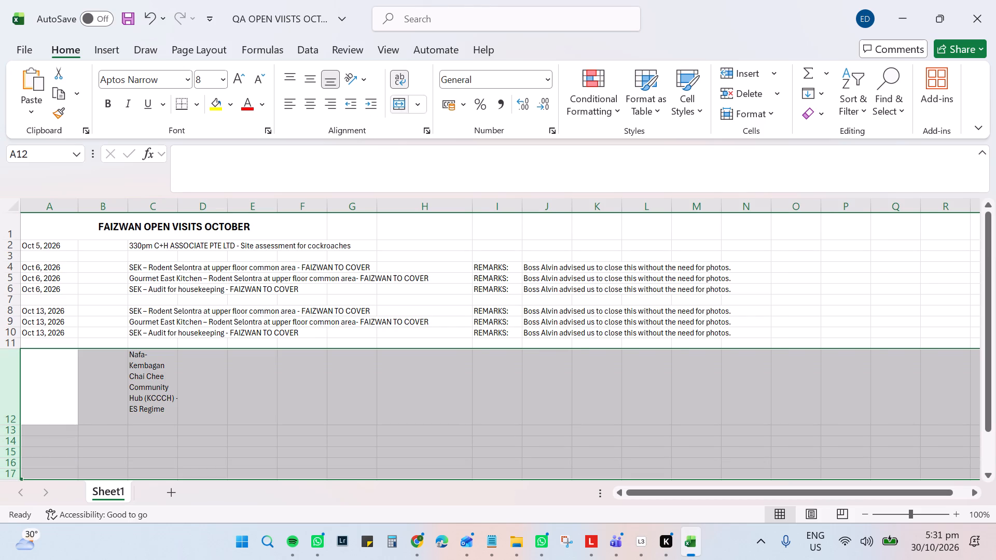
{"action": "left_click", "coordinate": [397, 79]}
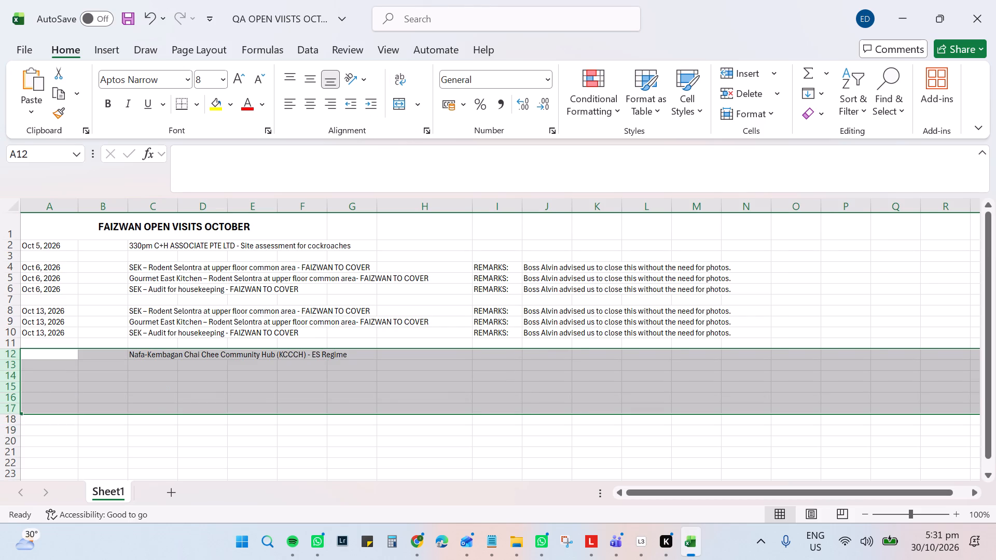
{"action": "left_click", "coordinate": [286, 386]}
Copy the date from A10 into A12 beside the Nafa-Kembagan Chai Chee Community Hub visit.
{"action": "left_click", "coordinate": [62, 331]}
{"action": "key", "text": "ctrl+c"}
{"action": "left_click", "coordinate": [57, 354]}
{"action": "key", "text": "ctrl+v"}
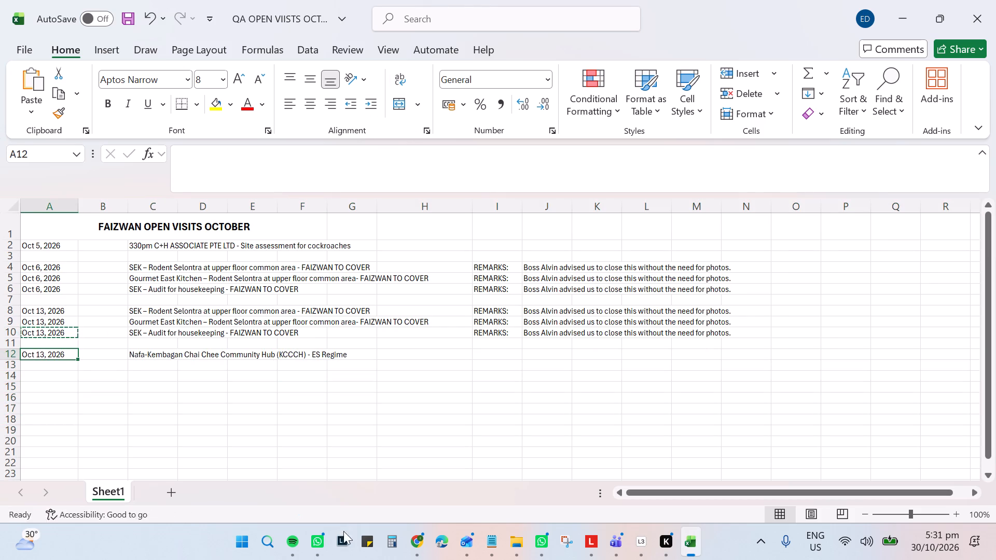
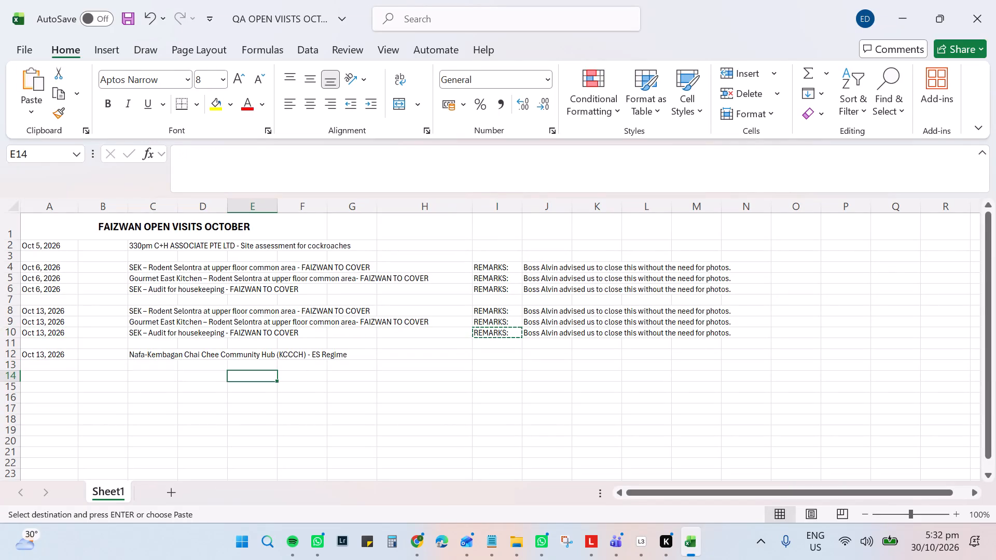
Correct the date of the Nafa-Kembagan Chai Chee Community Hub visit in A12 to Oct 15, 2026.
{"action": "left_click", "coordinate": [189, 350]}
{"action": "left_click", "coordinate": [423, 537]}
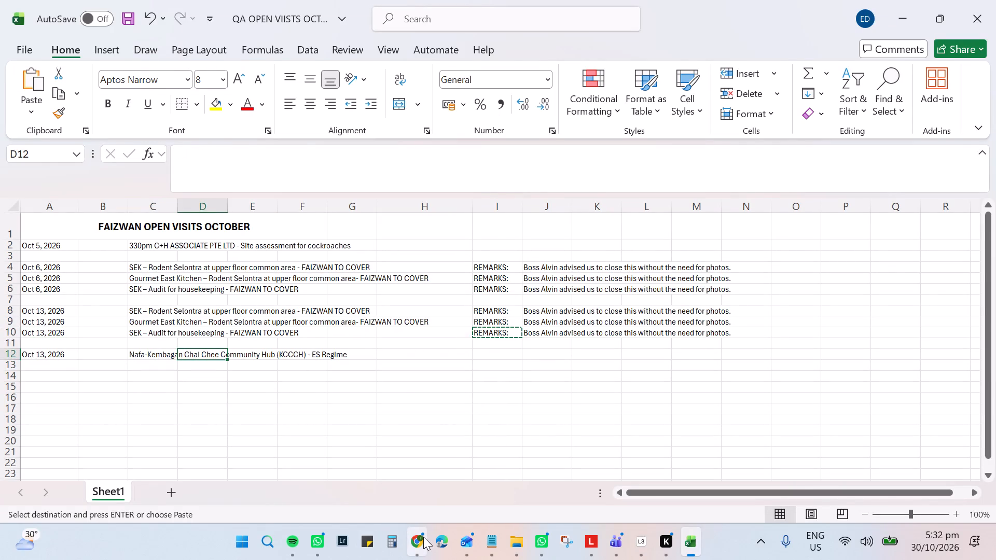
{"action": "left_click", "coordinate": [420, 537]}
{"action": "left_click", "coordinate": [54, 355]}
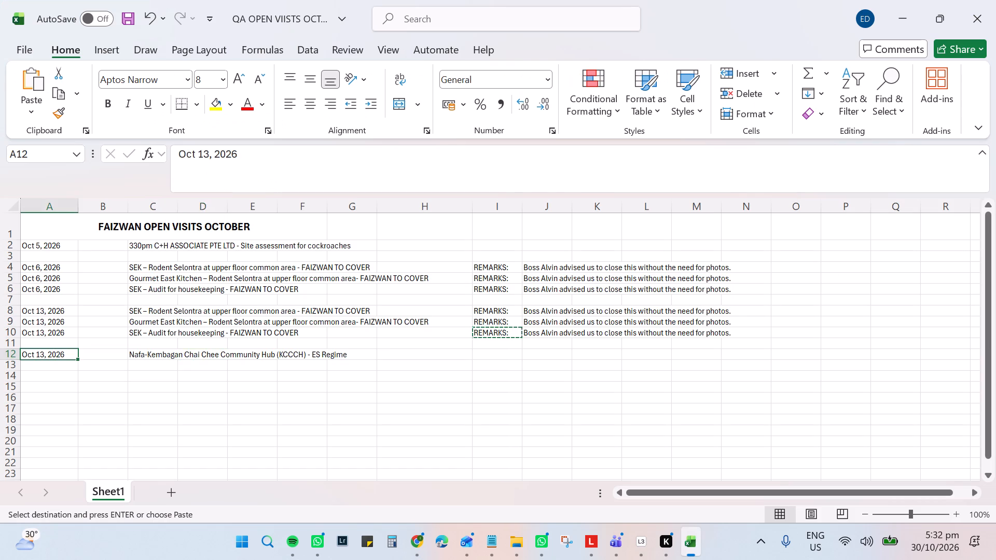
{"action": "left_click", "coordinate": [209, 155]}
{"action": "key", "text": "BackSpace"}
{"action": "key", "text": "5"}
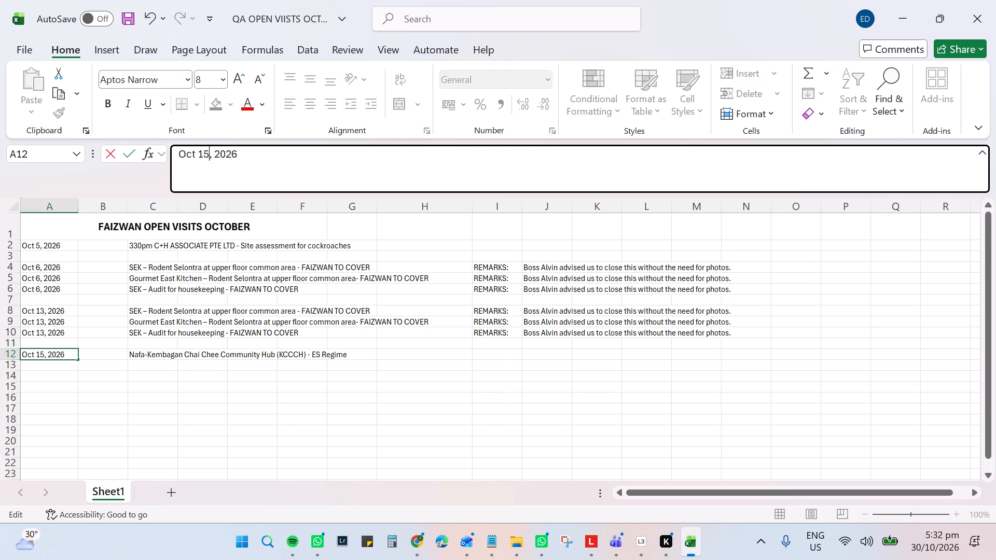
{"action": "left_click", "coordinate": [326, 431]}
Copy the date from A12 into A13 for another 15 October visit.
{"action": "left_click", "coordinate": [57, 354]}
{"action": "key", "text": "ctrl+c"}
{"action": "left_click", "coordinate": [47, 367]}
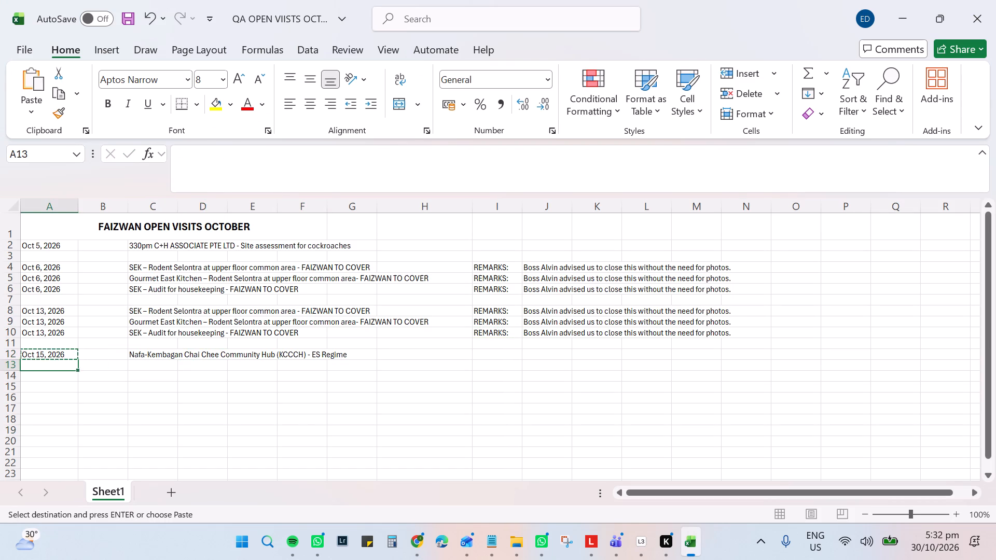
{"action": "key", "text": "ctrl+v"}
Switch to Chrome and return to the 15 October visit details in the Resource Calendar.
{"action": "left_click", "coordinate": [411, 541]}
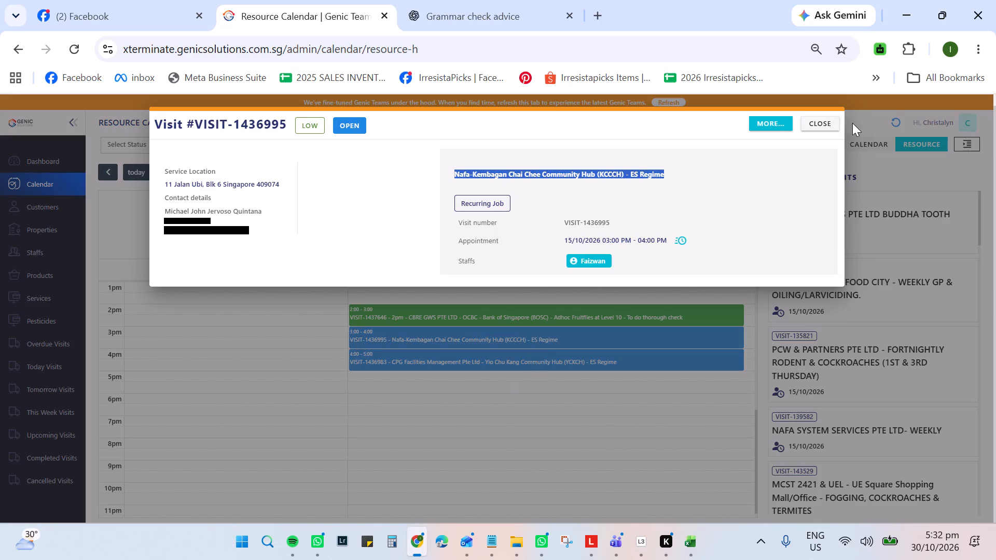
Open the 15 October CPG Facilities Management Pte Ltd - Yio Chu Kang Community Hub (YCKCH) visit and copy its title text.
{"action": "left_click", "coordinate": [824, 128]}
{"action": "left_click", "coordinate": [552, 360]}
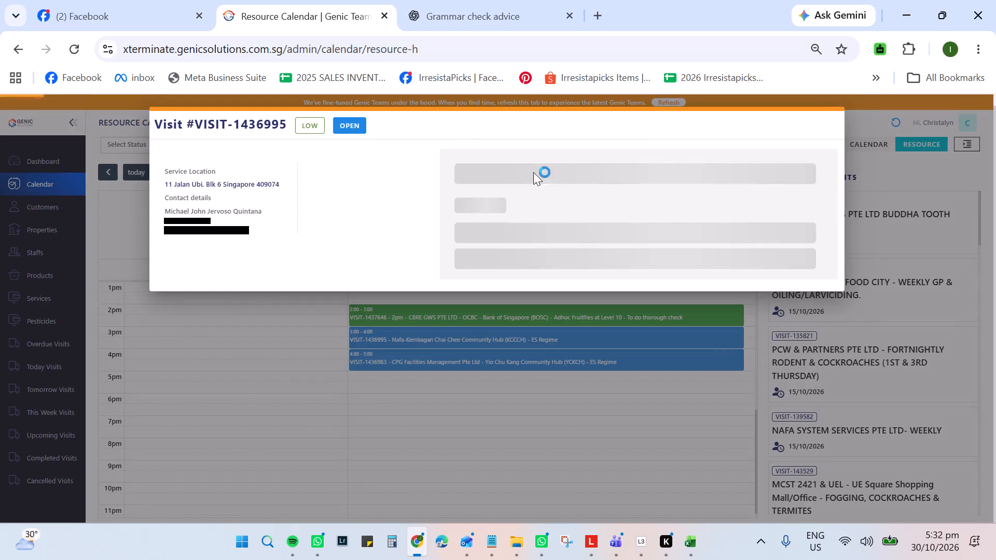
{"action": "triple_click", "coordinate": [531, 172]}
{"action": "key", "text": "ctrl+c"}
{"action": "left_click", "coordinate": [330, 549]}
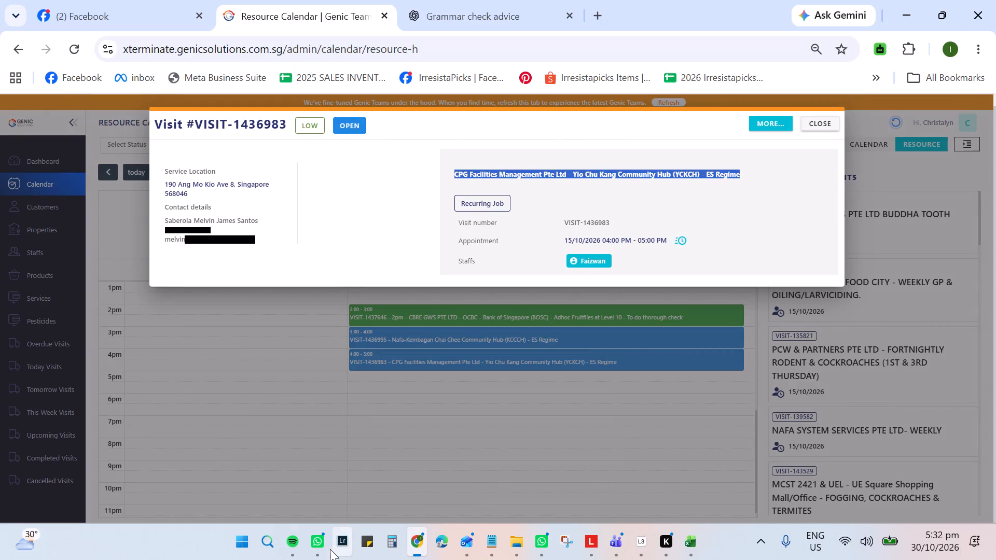
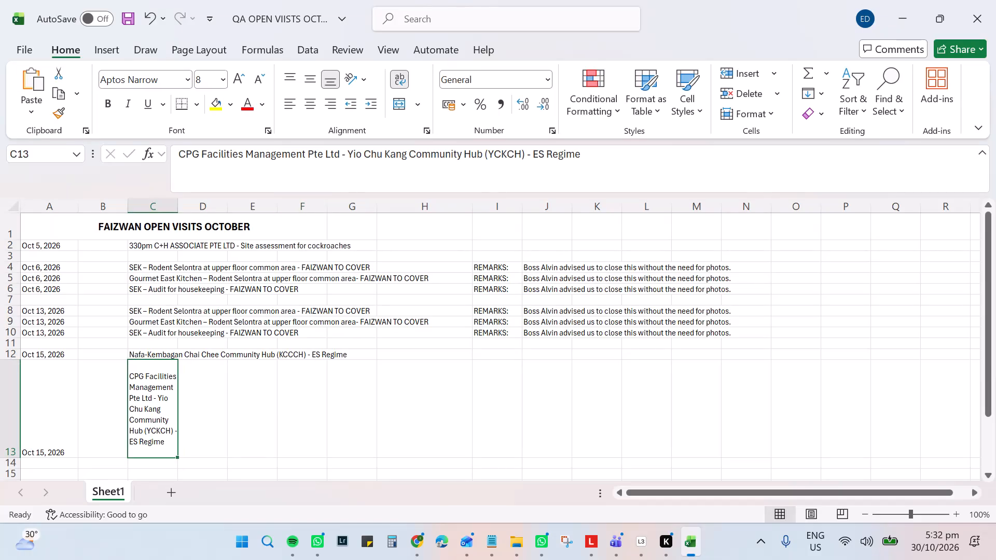
Turn off text wrapping for the Yio Chu Kang Community Hub (YCKCH) visit title in cell C13.
{"action": "left_click", "coordinate": [390, 80]}
{"action": "left_click", "coordinate": [397, 80]}
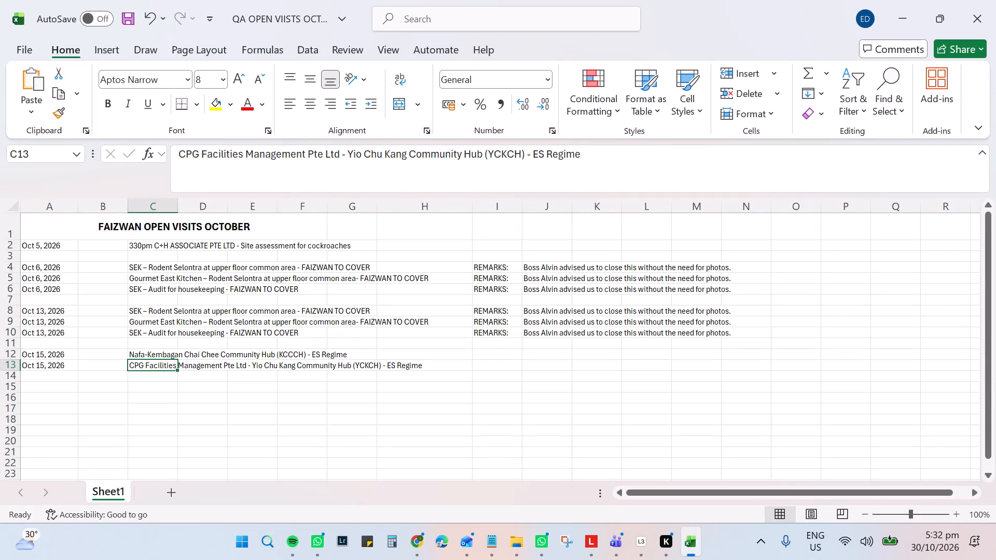
Deselect the visit title and save the open visits workbook.
{"action": "left_click", "coordinate": [357, 447]}
{"action": "left_click", "coordinate": [492, 331]}
{"action": "left_click", "coordinate": [344, 398]}
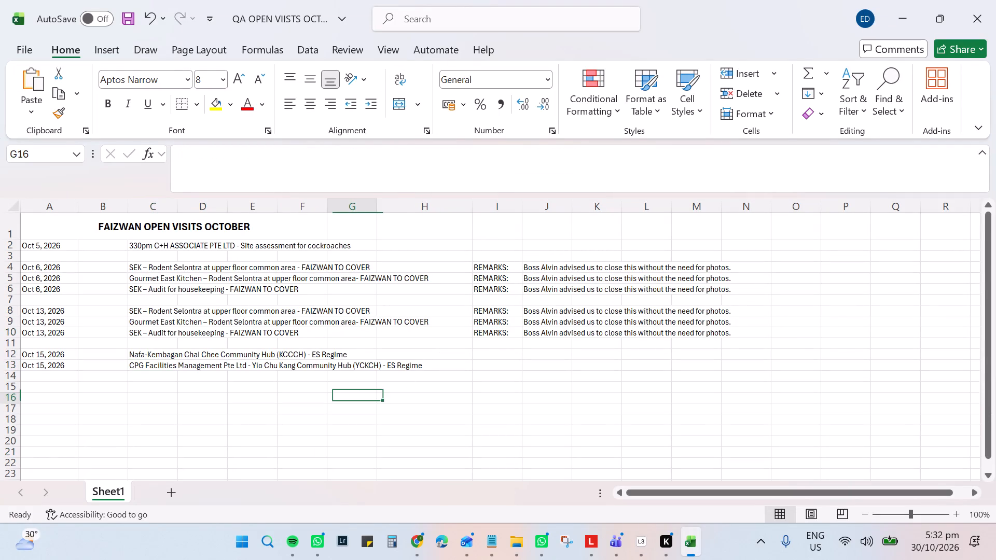
{"action": "key", "text": "ctrl+s"}
{"action": "left_click", "coordinate": [293, 438]}
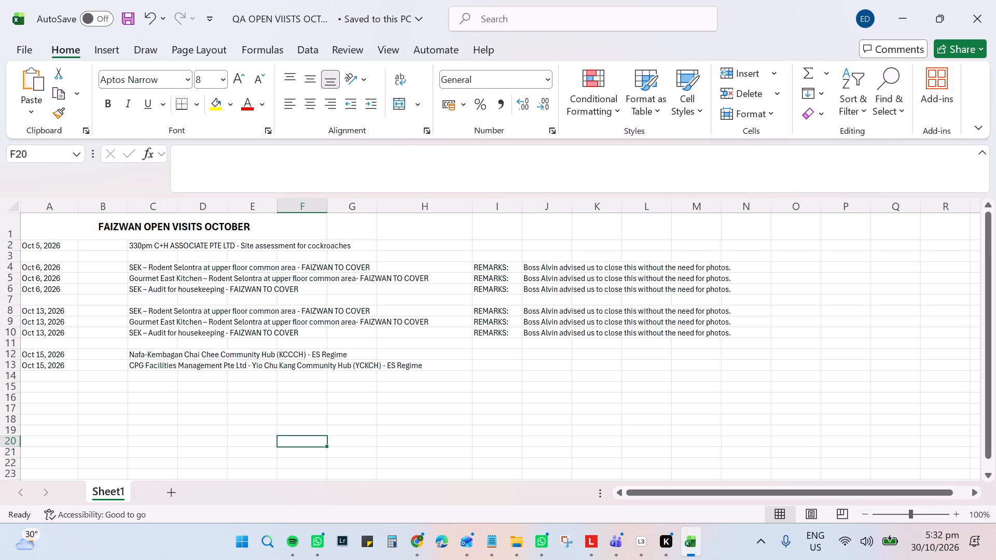
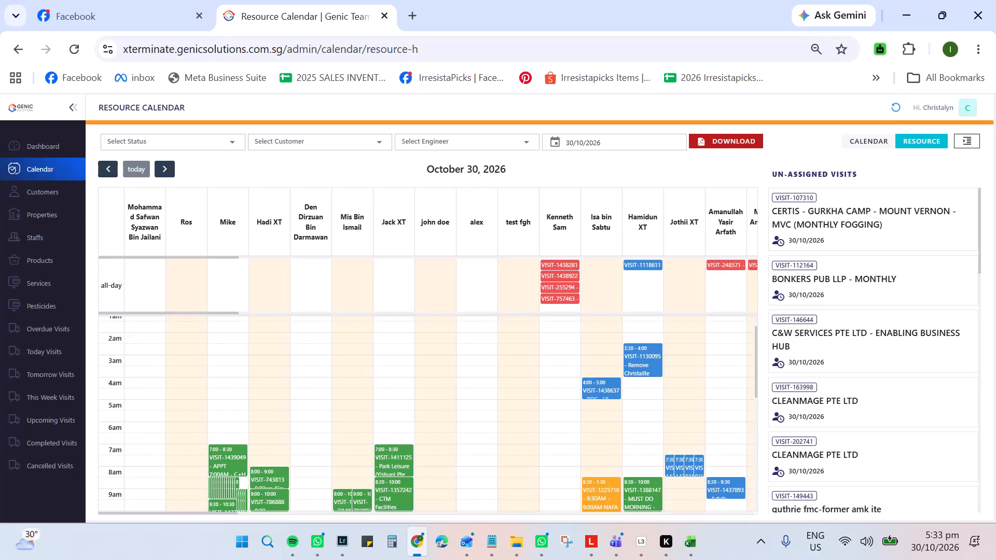
Filter the resource calendar to the engineer Faizwan.
{"action": "type", "text": "faiz"}
{"action": "left_click", "coordinate": [437, 184]}
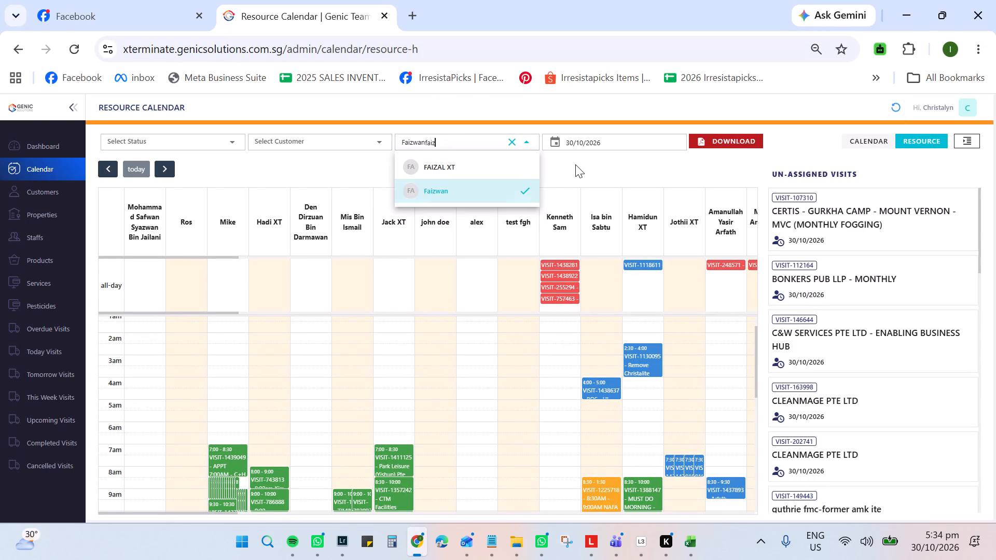
{"action": "left_click", "coordinate": [575, 164]}
Show 16 October 2026 in the resource calendar and examine Faizwan's visits across the whole day.
{"action": "left_click", "coordinate": [584, 142]}
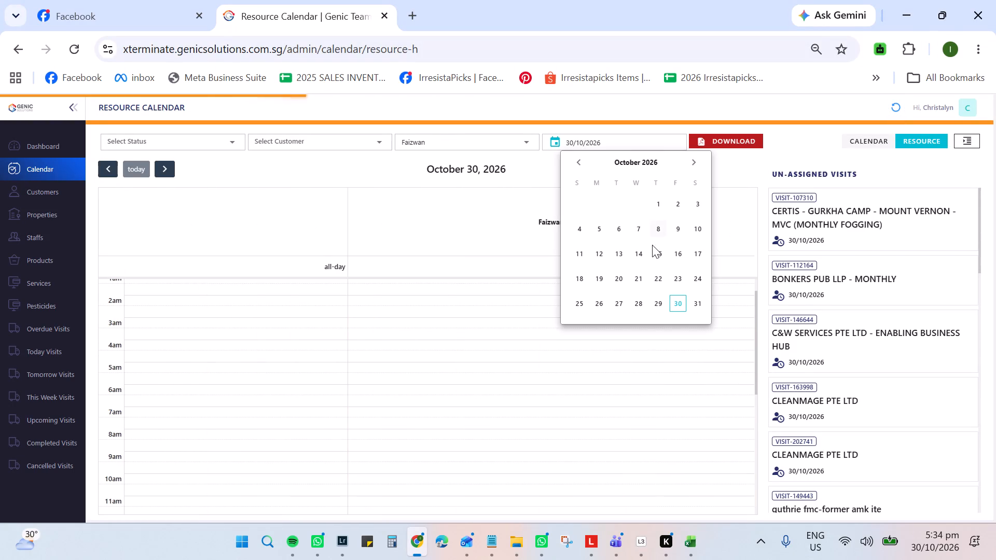
{"action": "left_click", "coordinate": [680, 254]}
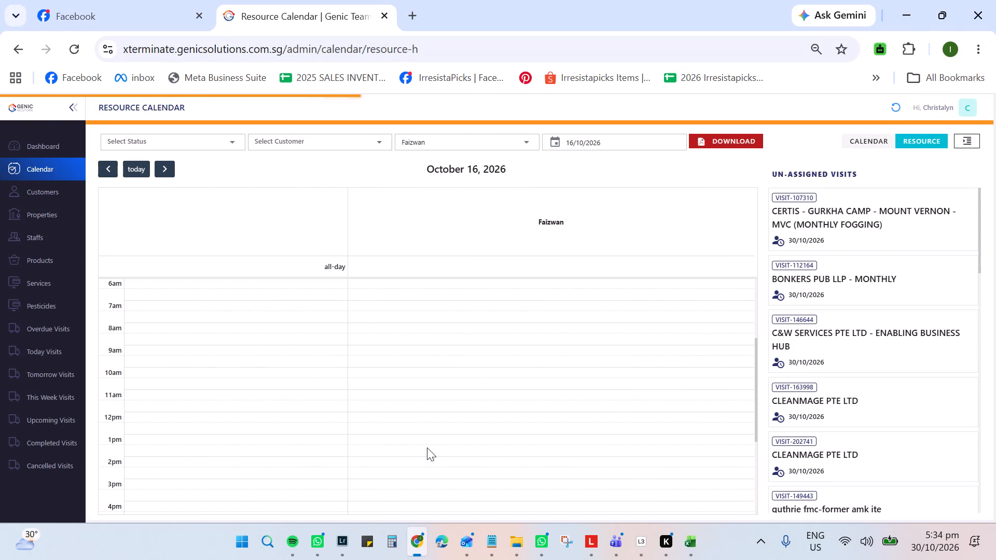
{"action": "scroll", "coordinate": [574, 455], "scroll_direction": "down", "scroll_amount": 3}
{"action": "scroll", "coordinate": [574, 455], "scroll_direction": "up", "scroll_amount": 4}
{"action": "scroll", "coordinate": [574, 455], "scroll_direction": "down", "scroll_amount": 5}
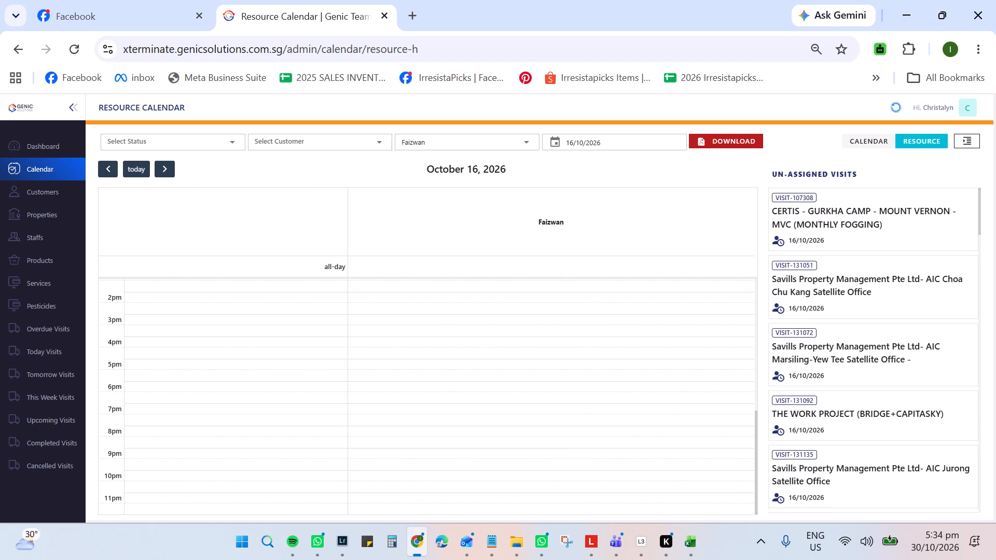
Check Faizwan's schedule day by day from 17 to 23 October 2026 for visits.
{"action": "left_click", "coordinate": [585, 133]}
{"action": "left_click", "coordinate": [587, 141]}
{"action": "left_click", "coordinate": [699, 251]}
{"action": "left_click", "coordinate": [614, 145]}
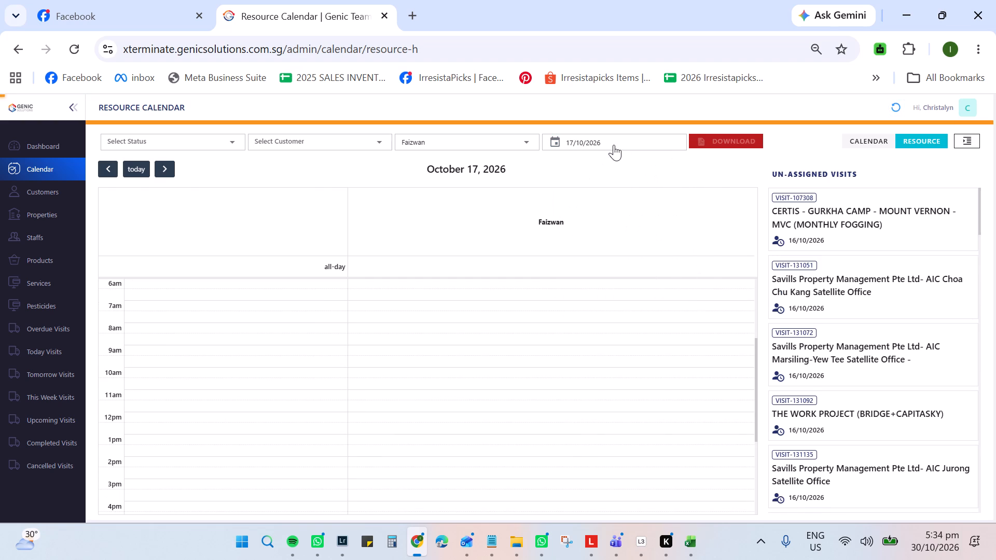
{"action": "left_click", "coordinate": [583, 282]}
{"action": "left_click", "coordinate": [599, 143]}
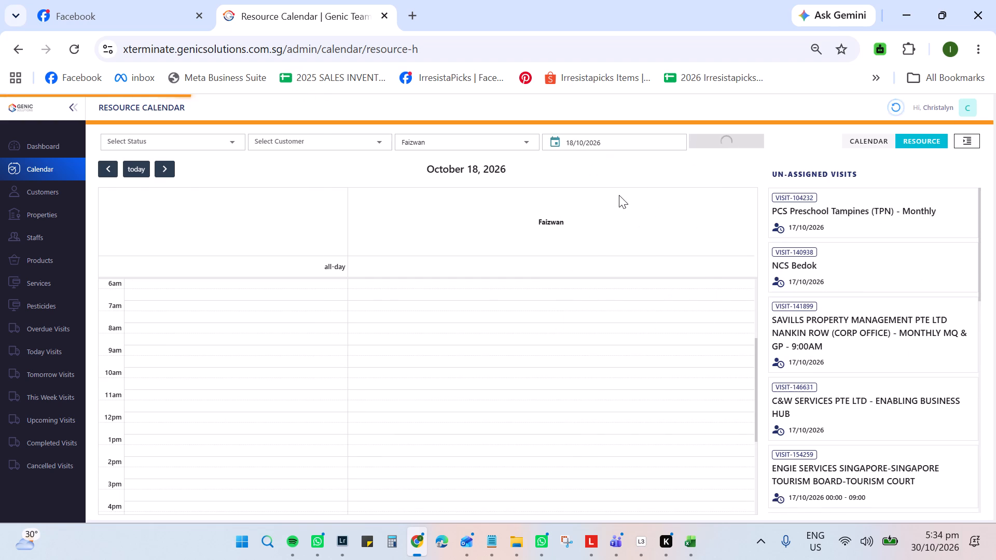
{"action": "left_click", "coordinate": [601, 274]}
{"action": "left_click", "coordinate": [591, 137]}
{"action": "left_click", "coordinate": [619, 279]}
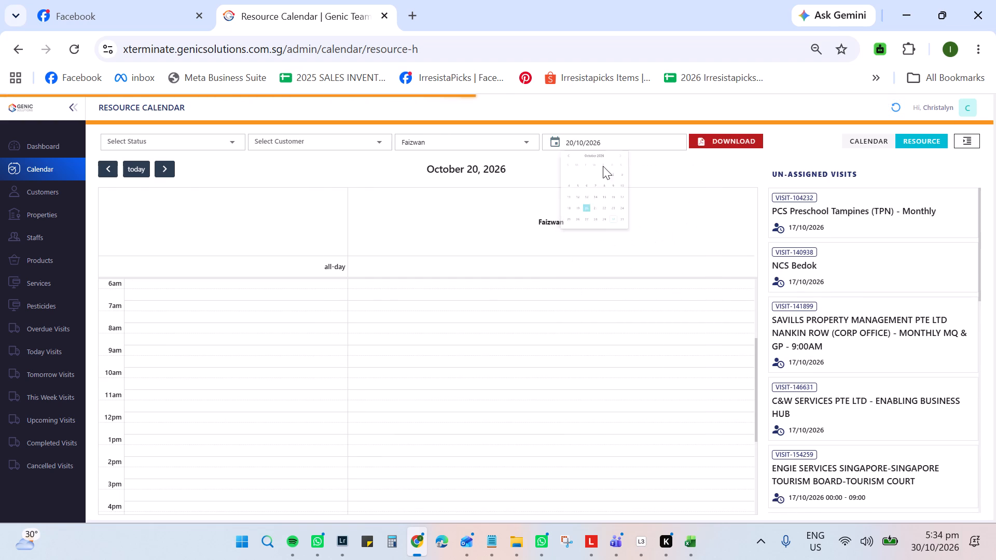
{"action": "left_click", "coordinate": [592, 136]}
{"action": "left_click", "coordinate": [640, 279]}
{"action": "left_click", "coordinate": [597, 136]}
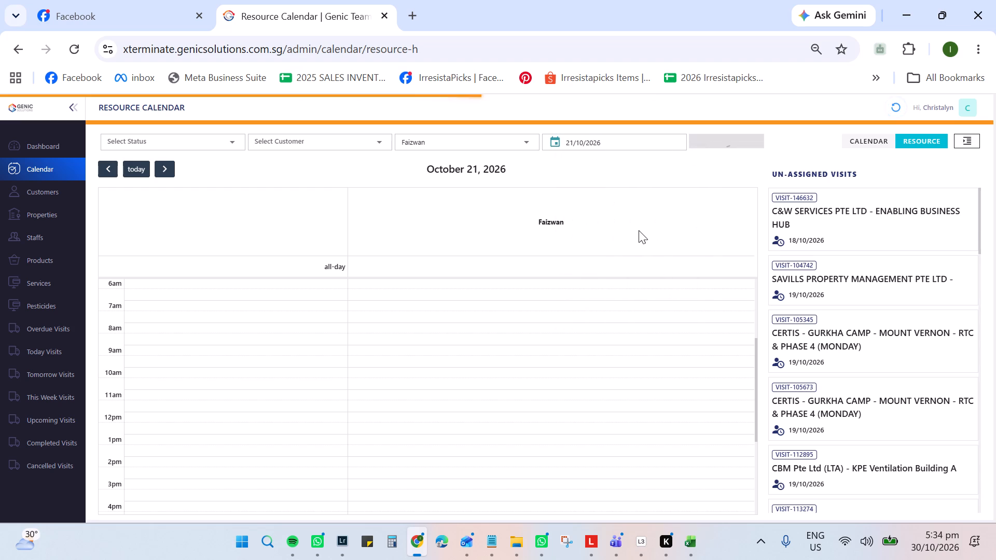
{"action": "left_click", "coordinate": [653, 284]}
{"action": "left_click", "coordinate": [607, 141]}
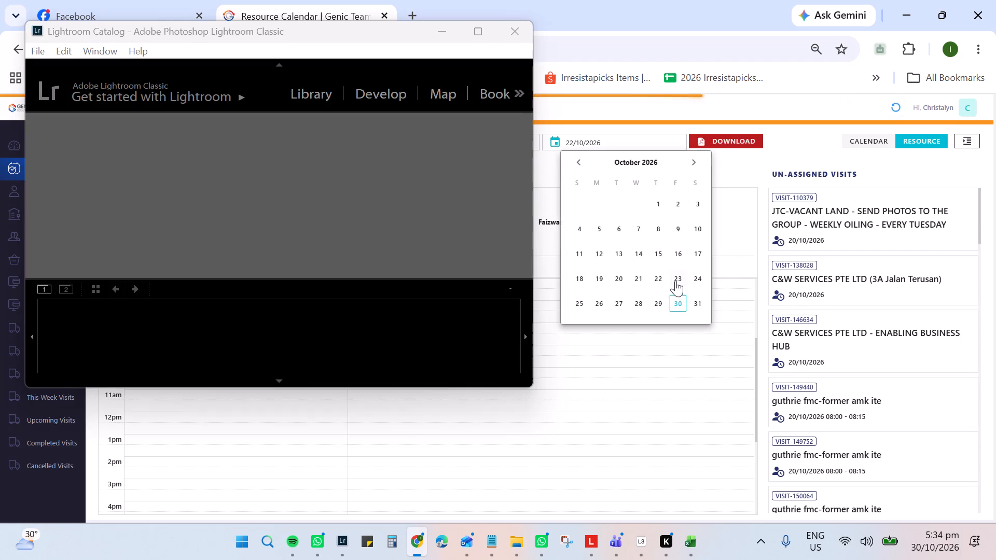
{"action": "left_click", "coordinate": [676, 283]}
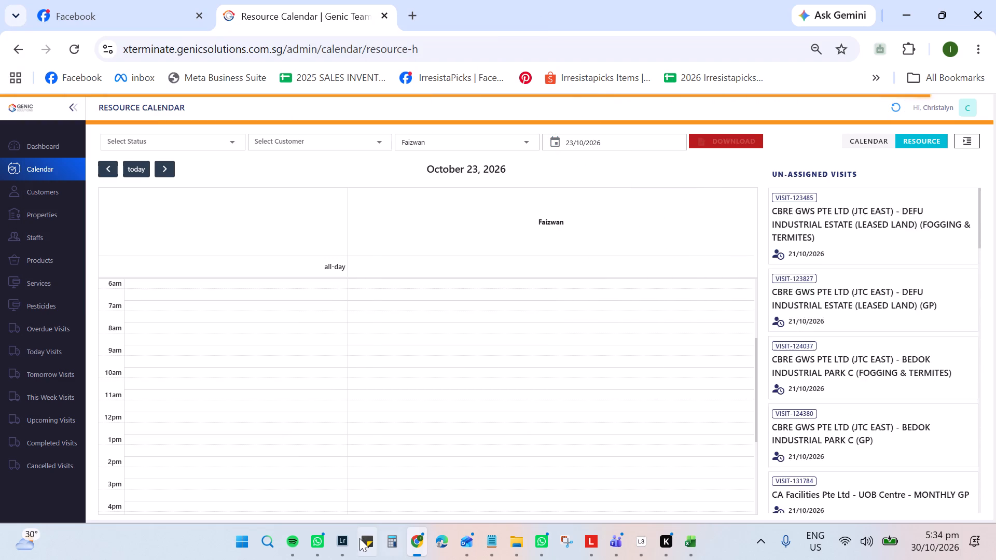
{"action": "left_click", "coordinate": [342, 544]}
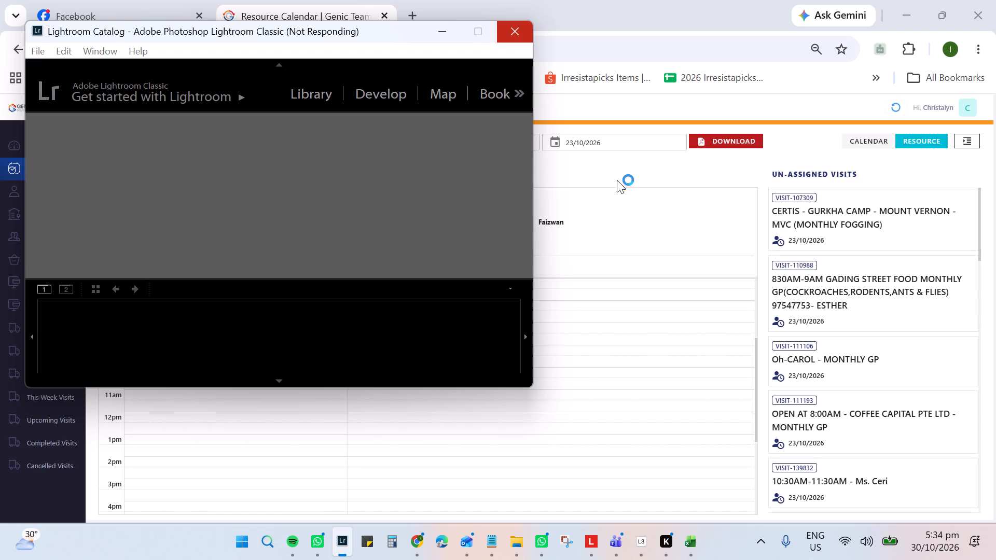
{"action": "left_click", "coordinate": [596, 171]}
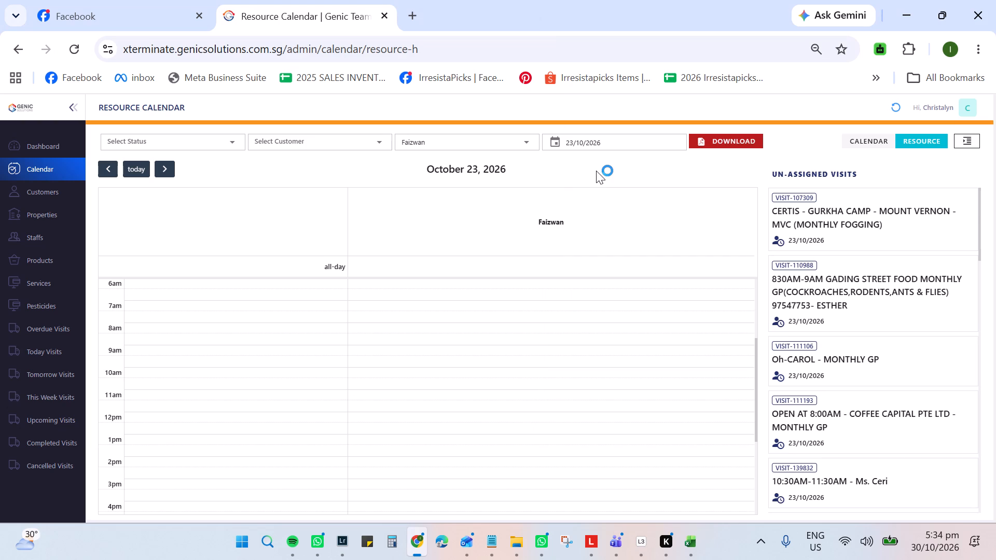
Check Faizwan's schedule day by day from 24 to 28 October 2026 for visits.
{"action": "left_click", "coordinate": [598, 142]}
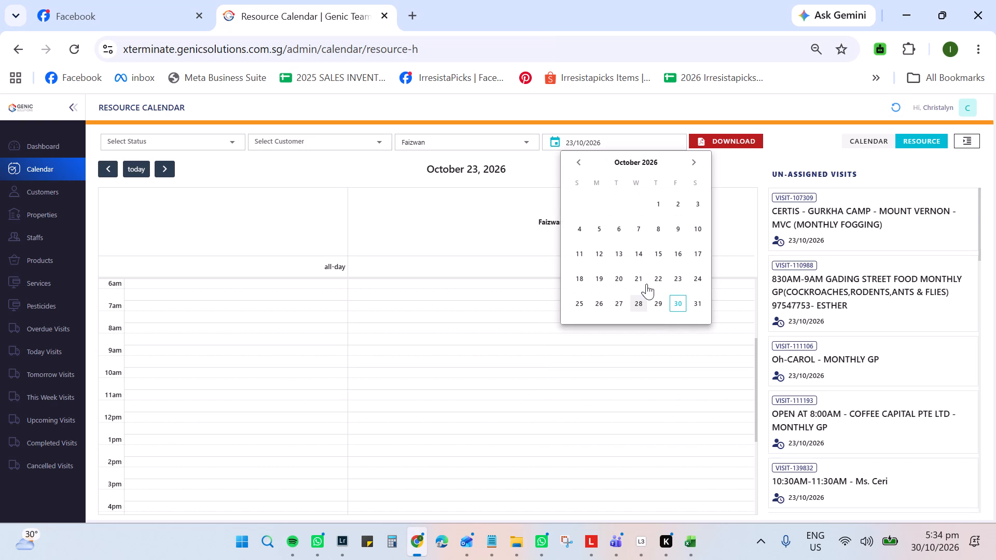
{"action": "left_click", "coordinate": [697, 282]}
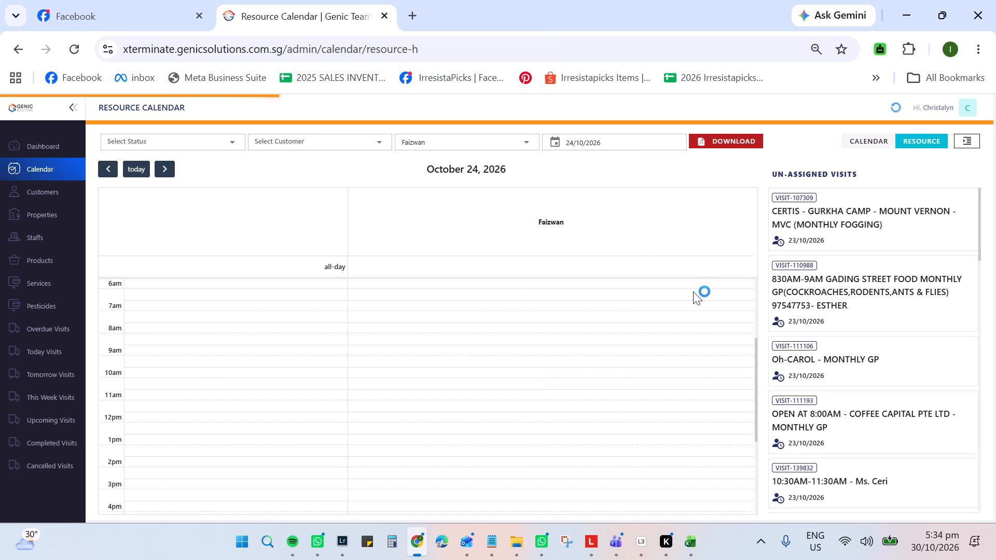
{"action": "left_click", "coordinate": [590, 144]}
{"action": "left_click", "coordinate": [578, 304]}
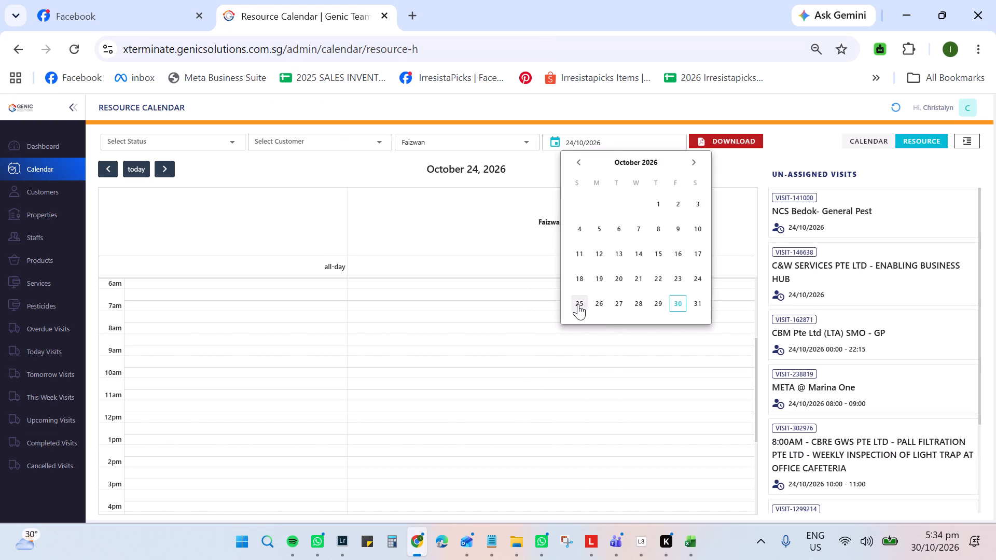
{"action": "left_click", "coordinate": [586, 142]}
{"action": "left_click", "coordinate": [599, 309]}
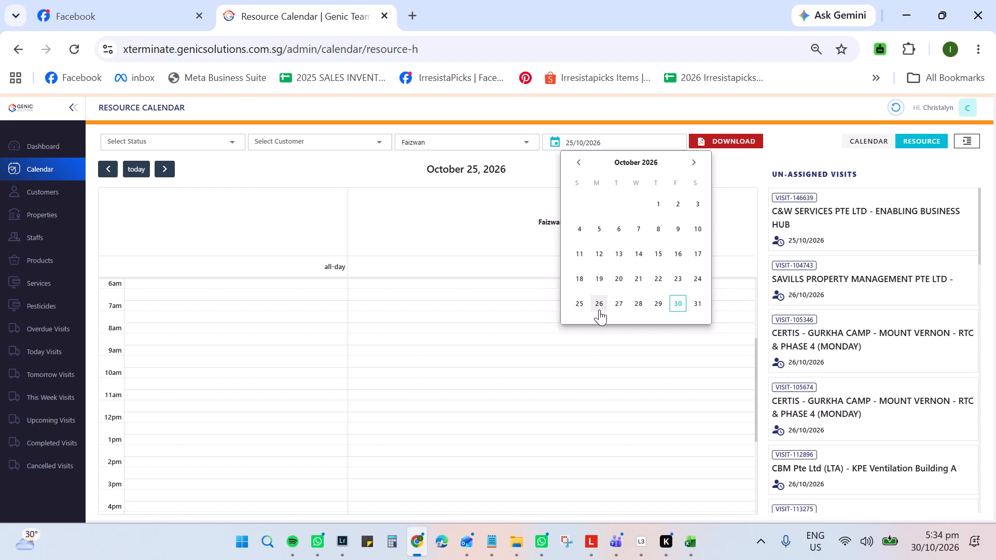
{"action": "left_click", "coordinate": [604, 146]}
{"action": "left_click", "coordinate": [620, 305]}
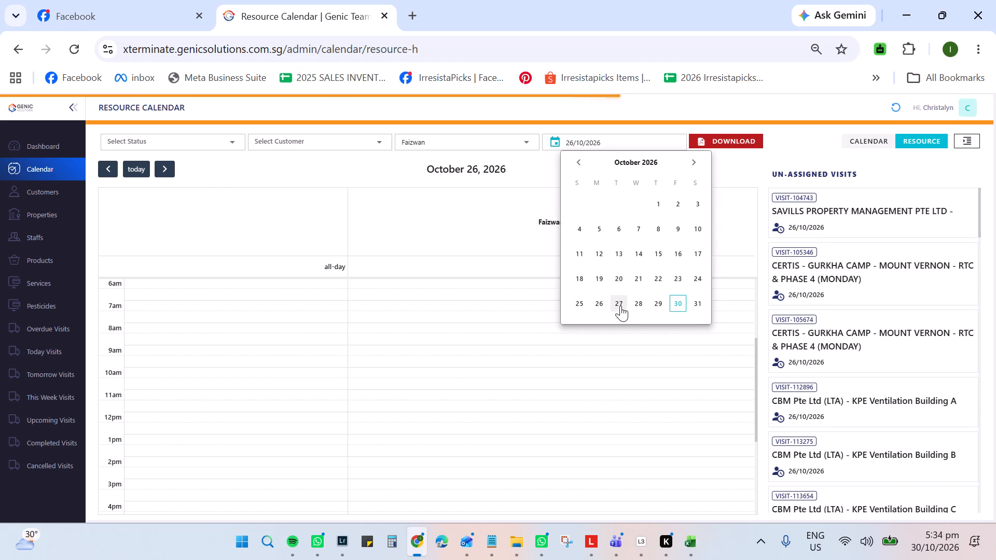
{"action": "left_click", "coordinate": [628, 137]}
{"action": "left_click", "coordinate": [638, 306]}
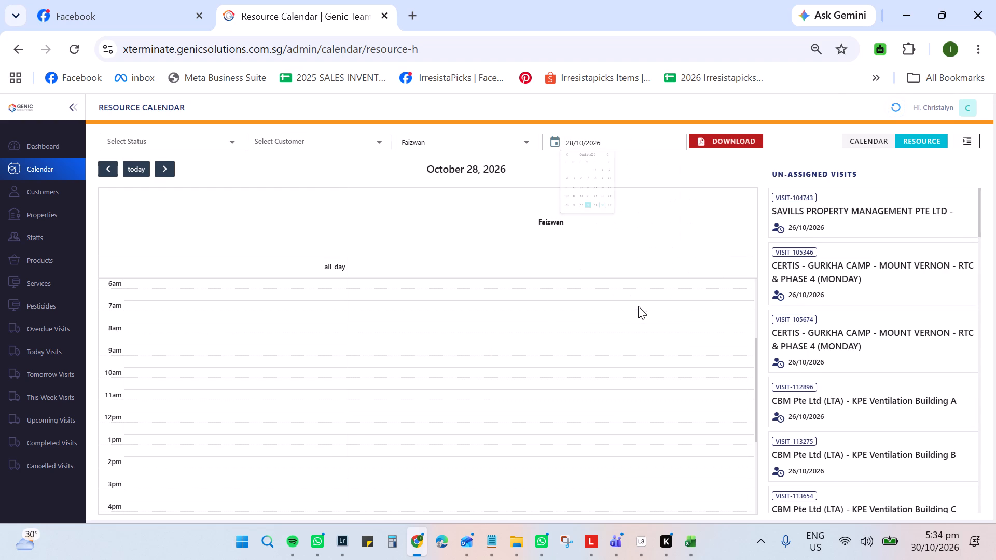
Return to 27 October 2026 and examine Faizwan's visits for that day.
{"action": "left_click", "coordinate": [607, 144]}
{"action": "left_click", "coordinate": [611, 309]}
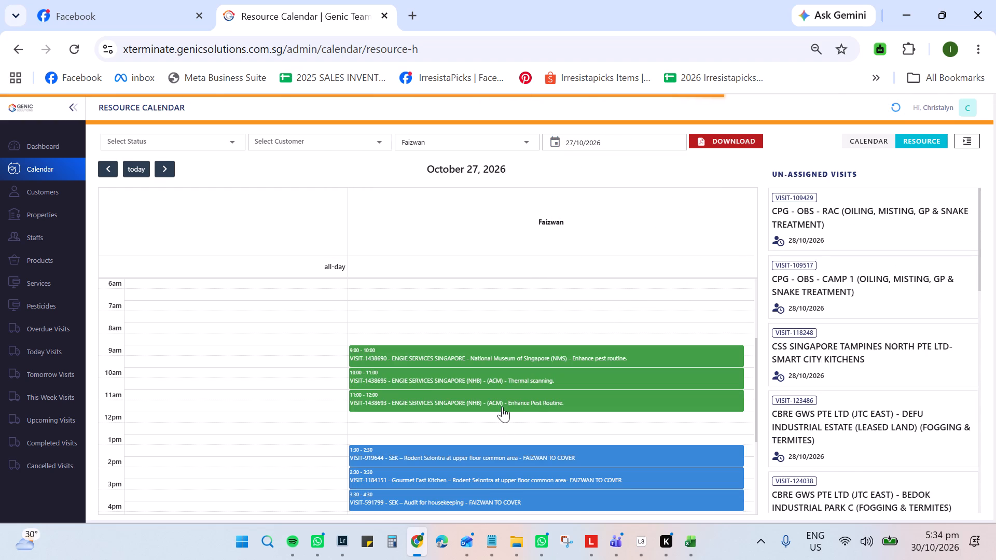
{"action": "scroll", "coordinate": [532, 401], "scroll_direction": "down", "scroll_amount": 2}
{"action": "scroll", "coordinate": [532, 401], "scroll_direction": "up", "scroll_amount": 2}
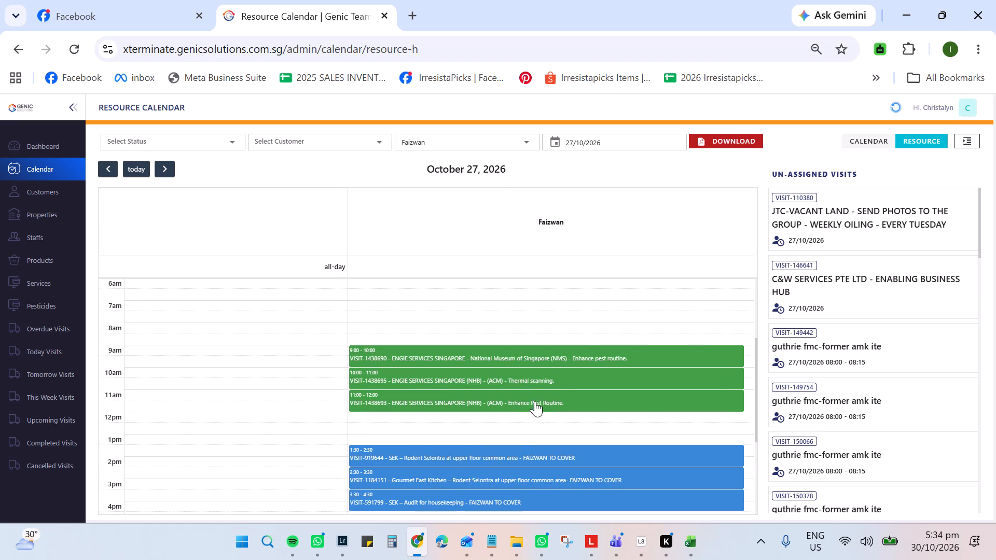
Show 28 October 2026 in the resource calendar and copy the title of Faizwan's 8:00 - 9:00 OCBC Bank of Singapore (BOSC) visit.
{"action": "left_click", "coordinate": [600, 134]}
{"action": "left_click", "coordinate": [606, 142]}
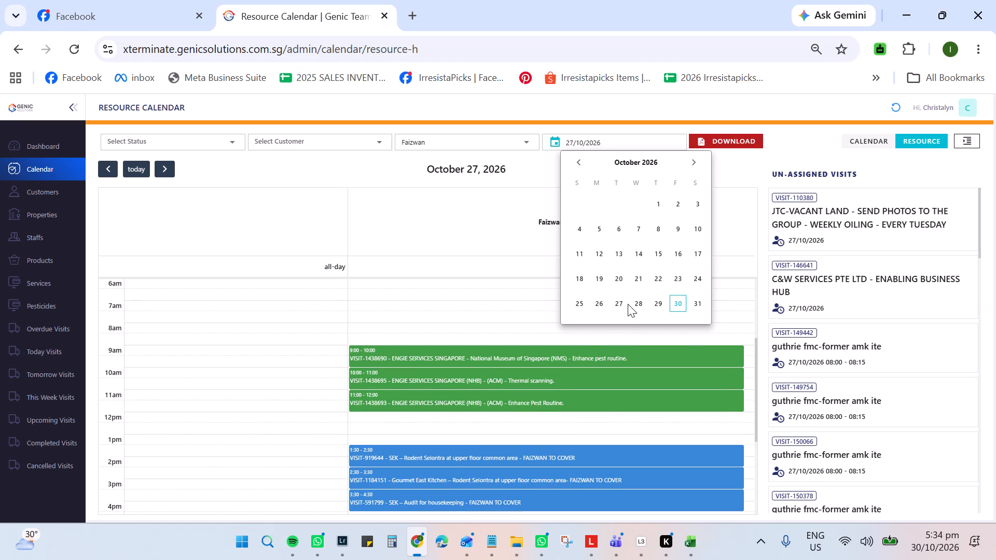
{"action": "left_click", "coordinate": [643, 301]}
{"action": "scroll", "coordinate": [613, 363], "scroll_direction": "down", "scroll_amount": 1}
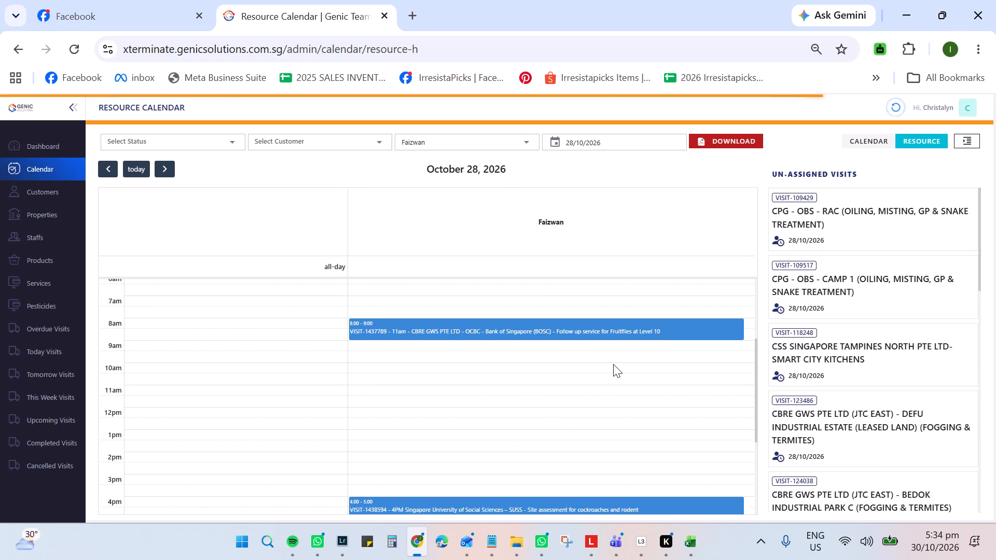
{"action": "scroll", "coordinate": [613, 364], "scroll_direction": "up", "scroll_amount": 1}
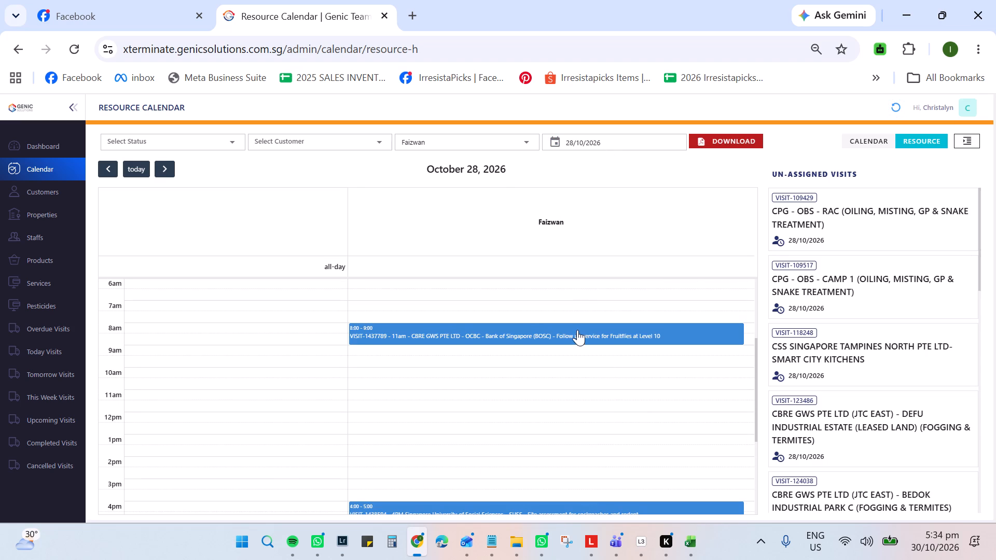
{"action": "left_click", "coordinate": [577, 330]}
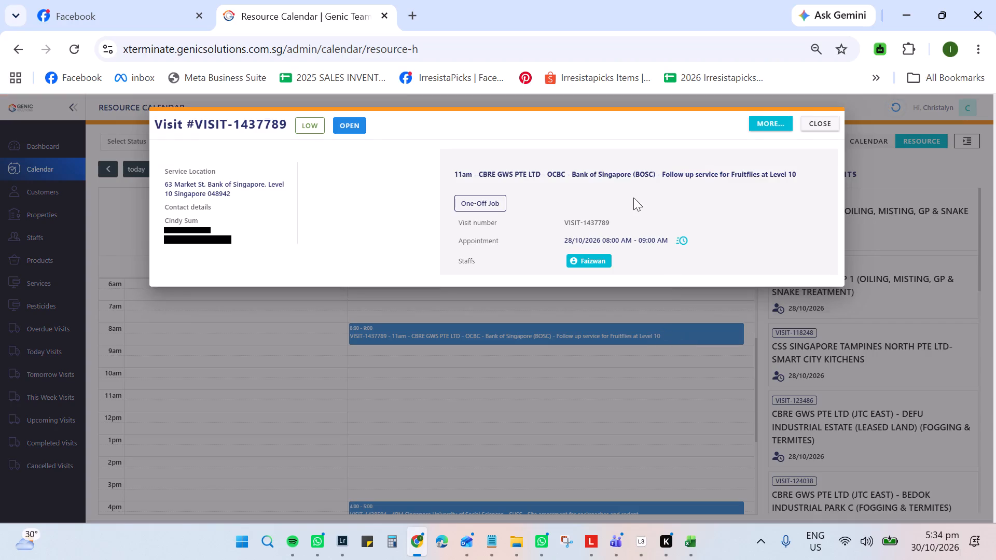
{"action": "triple_click", "coordinate": [606, 163]}
{"action": "key", "text": "ctrl+c"}
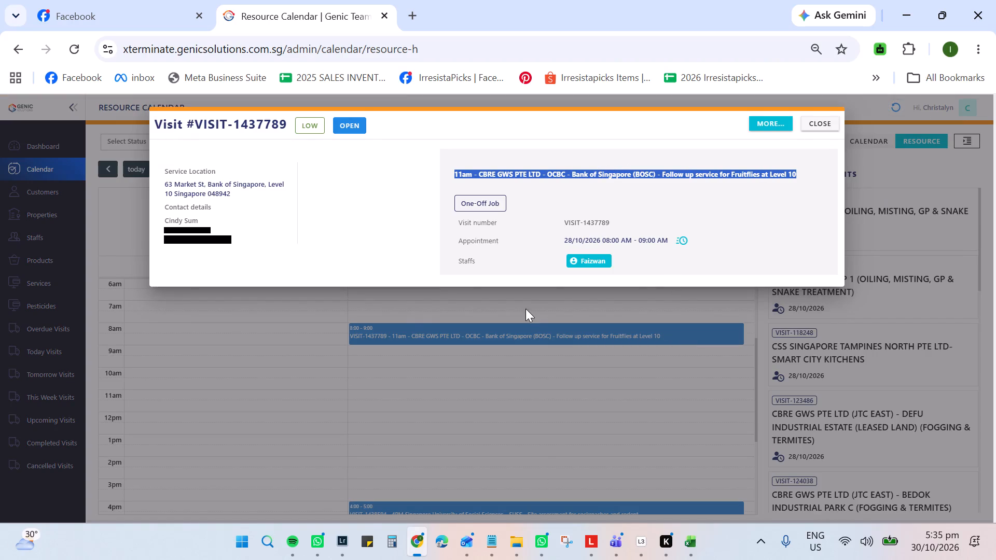
{"action": "left_click", "coordinate": [819, 127]}
Open the details of Faizwan's 4:00 - 5:00 Singapore University of Social Sciences (SUSS) visit on 28 October 2026.
{"action": "scroll", "coordinate": [536, 458], "scroll_direction": "down", "scroll_amount": 1}
{"action": "double_click", "coordinate": [537, 437]}
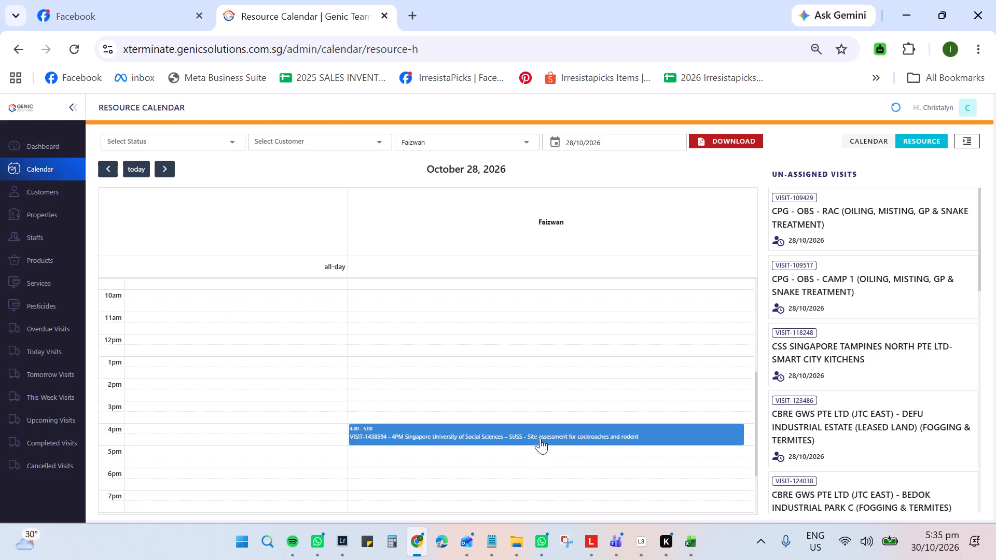
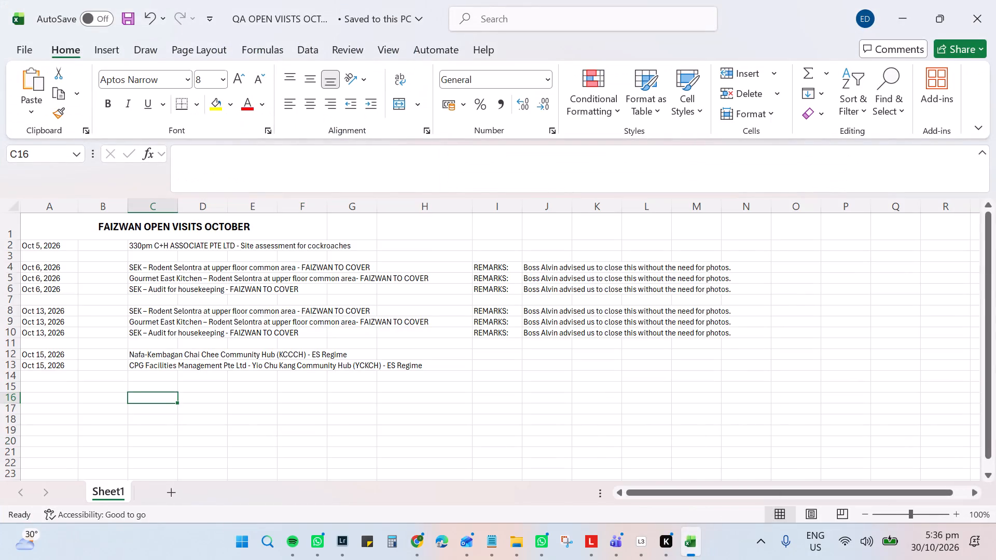
Paste the copied title of the 11am CBRE GWS OCBC Bank of Singapore fruitflies follow-up visit into cell C15.
{"action": "left_click", "coordinate": [160, 385]}
{"action": "key", "text": "ctrl+v"}
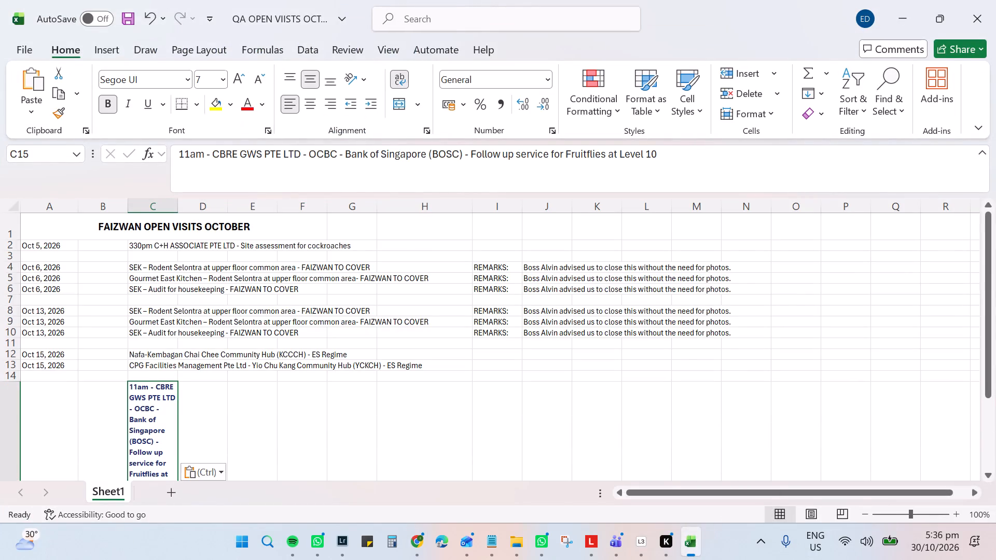
{"action": "left_click", "coordinate": [228, 414]}
{"action": "scroll", "coordinate": [296, 438], "scroll_direction": "down", "scroll_amount": 2}
{"action": "left_click", "coordinate": [158, 433]}
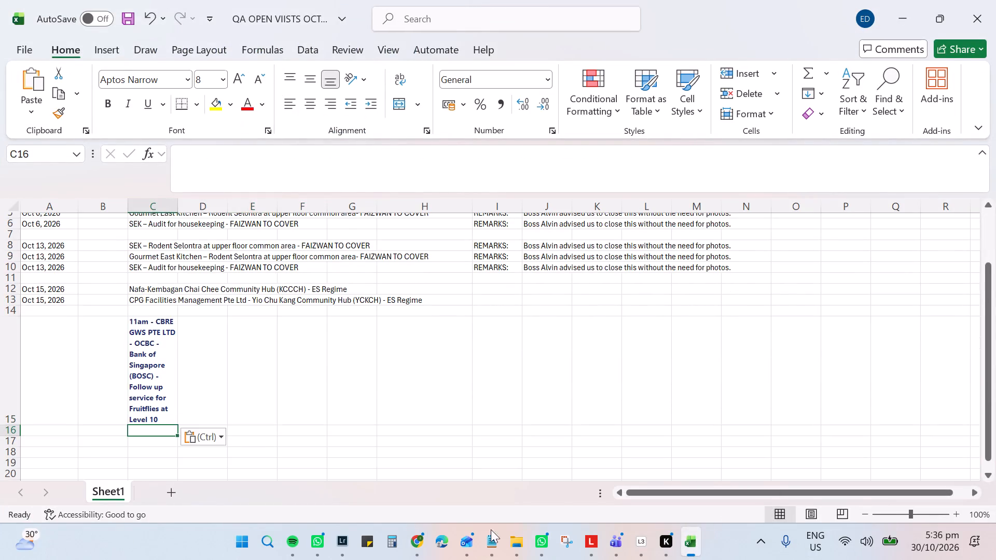
Switch to the resource calendar in Chrome and copy the title of Faizwan's 4PM Singapore University of Social Sciences visit on 28 October 2026.
{"action": "left_click", "coordinate": [412, 541]}
{"action": "left_click", "coordinate": [709, 187]}
{"action": "left_click", "coordinate": [809, 123]}
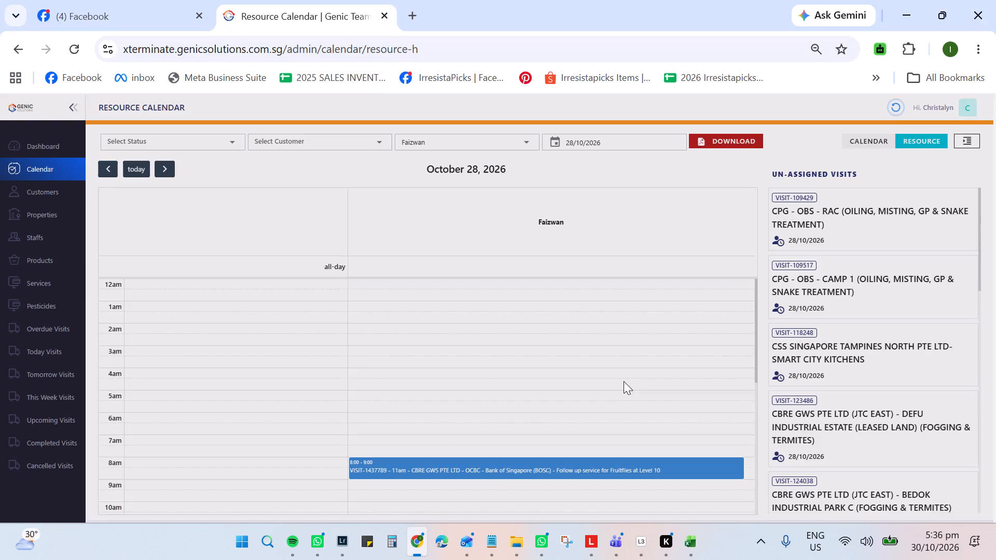
{"action": "scroll", "coordinate": [597, 469], "scroll_direction": "up", "scroll_amount": 3}
{"action": "scroll", "coordinate": [597, 470], "scroll_direction": "down", "scroll_amount": 3}
{"action": "left_click", "coordinate": [603, 418]}
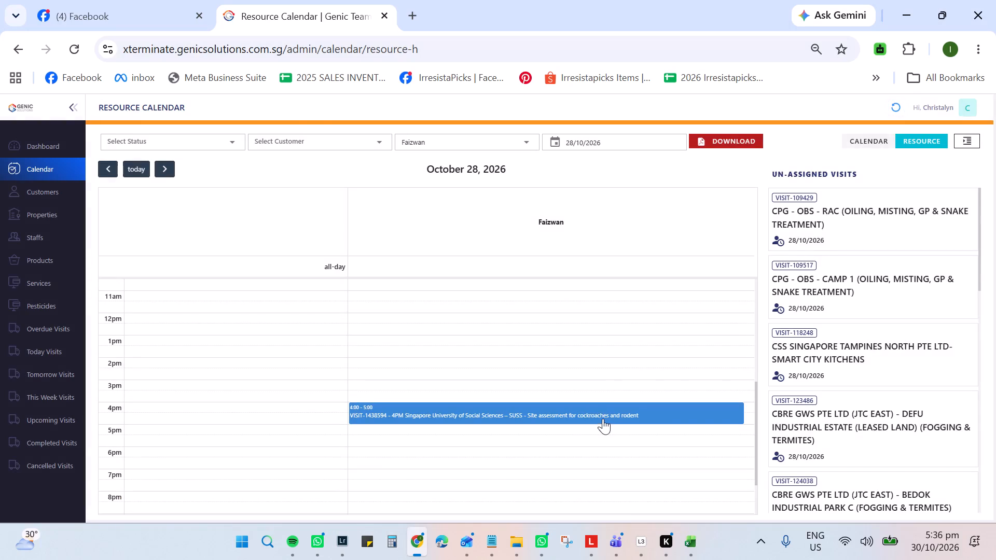
{"action": "triple_click", "coordinate": [569, 172]}
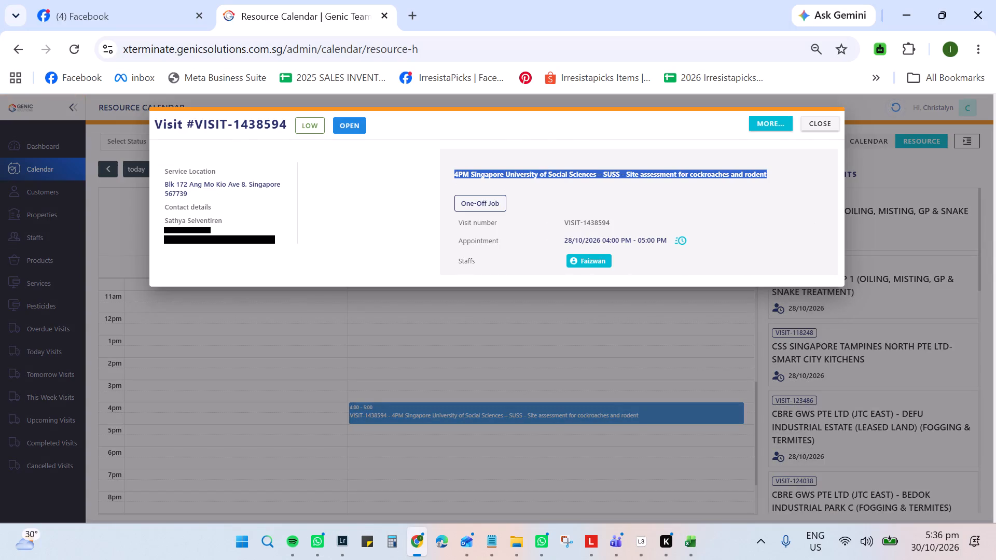
{"action": "key", "text": "ctrl+c"}
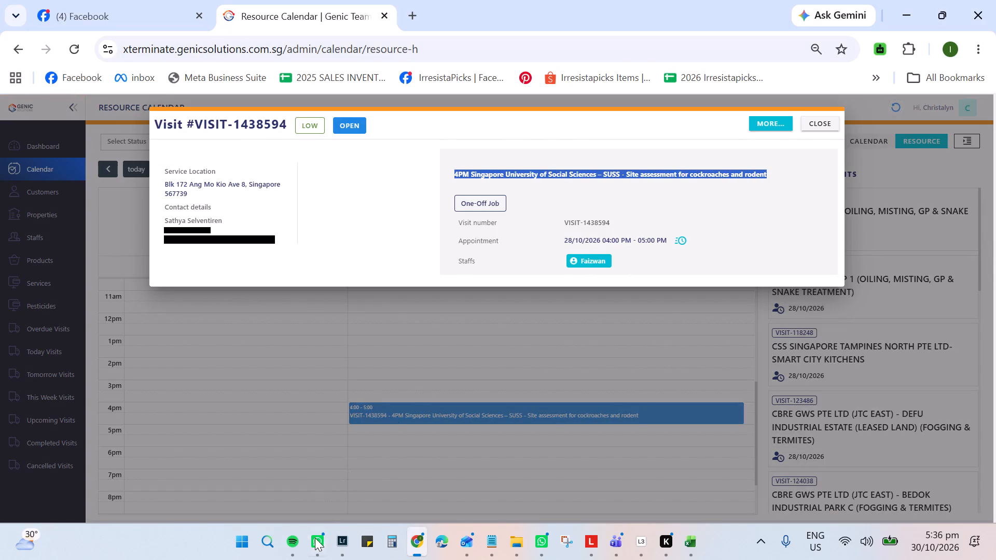
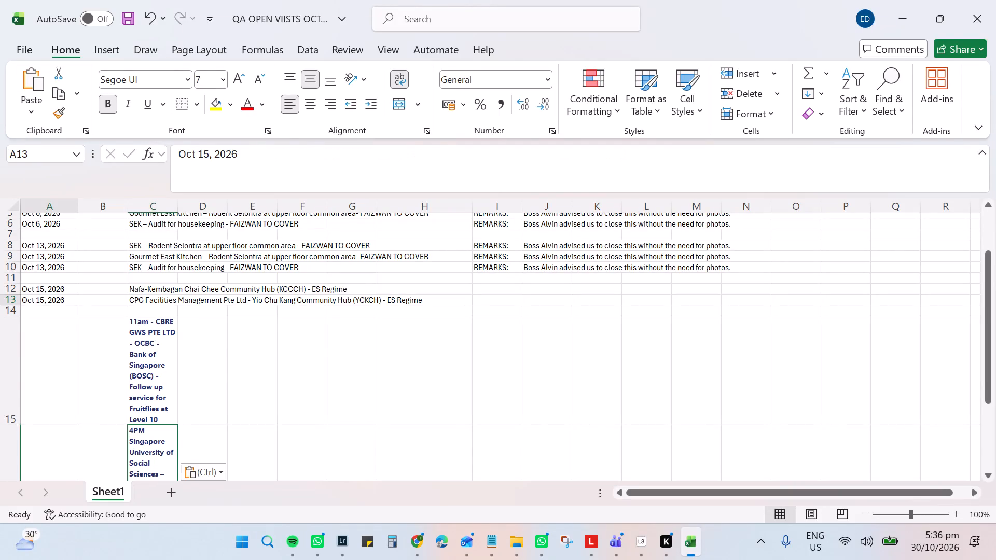
Enter Oct 28, 2026 as the date for the OCBC fruitflies follow-up and SUSS site assessment visits in rows 15 and 16.
{"action": "key", "text": "ctrl+c"}
{"action": "left_click", "coordinate": [52, 382]}
{"action": "key", "text": "ctrl+v"}
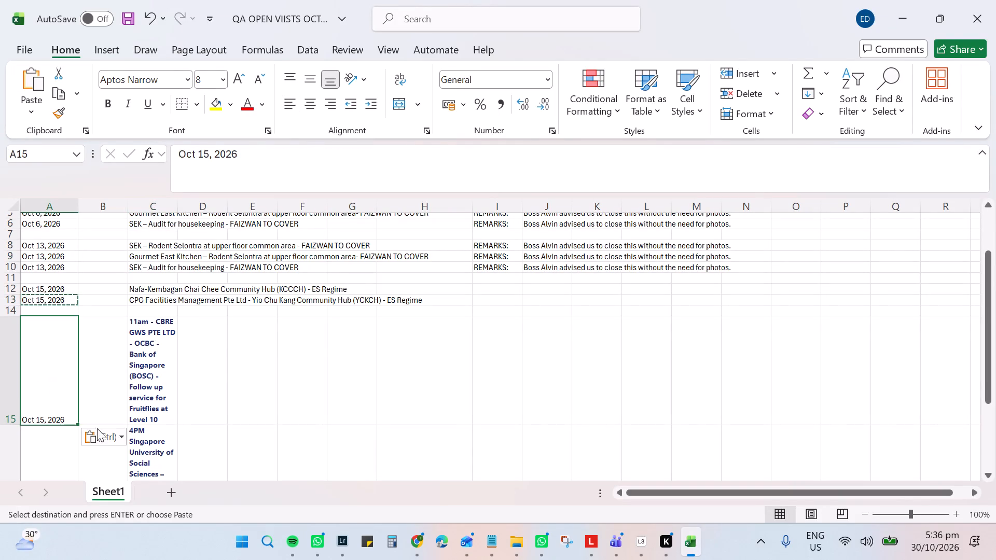
{"action": "left_click", "coordinate": [423, 544]}
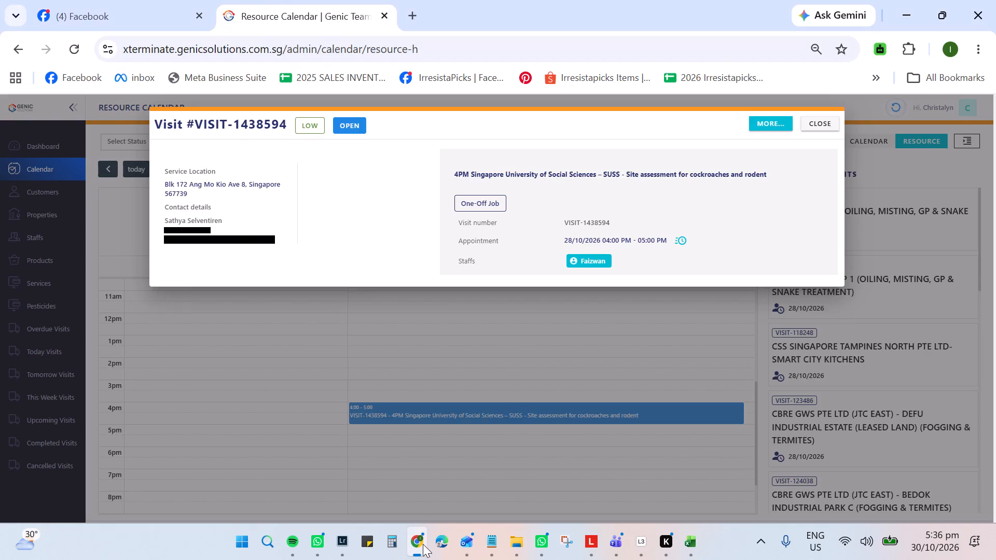
{"action": "left_click", "coordinate": [423, 544]}
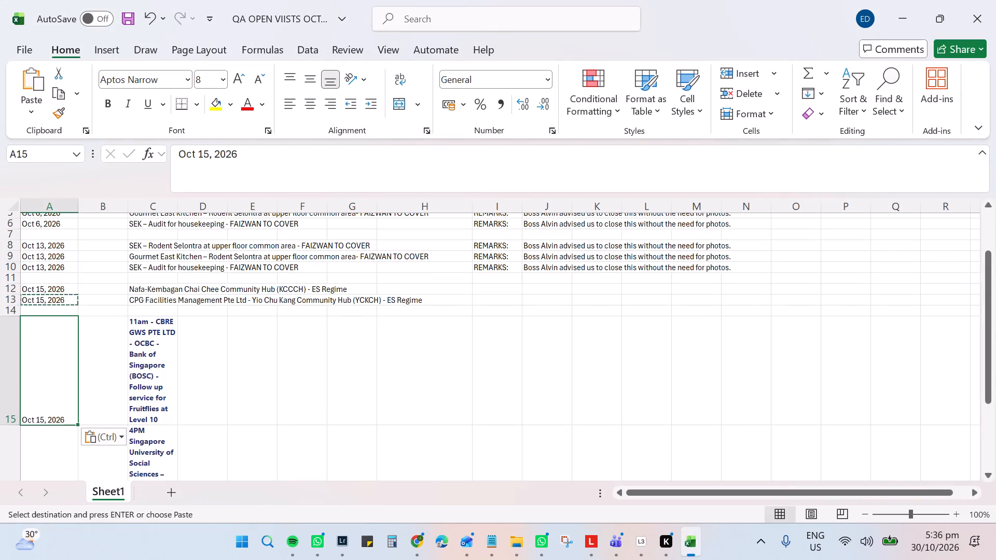
{"action": "left_click", "coordinate": [209, 155]}
{"action": "key", "text": "BackSpace"}
{"action": "key", "text": "BackSpace"}
{"action": "type", "text": "28"}
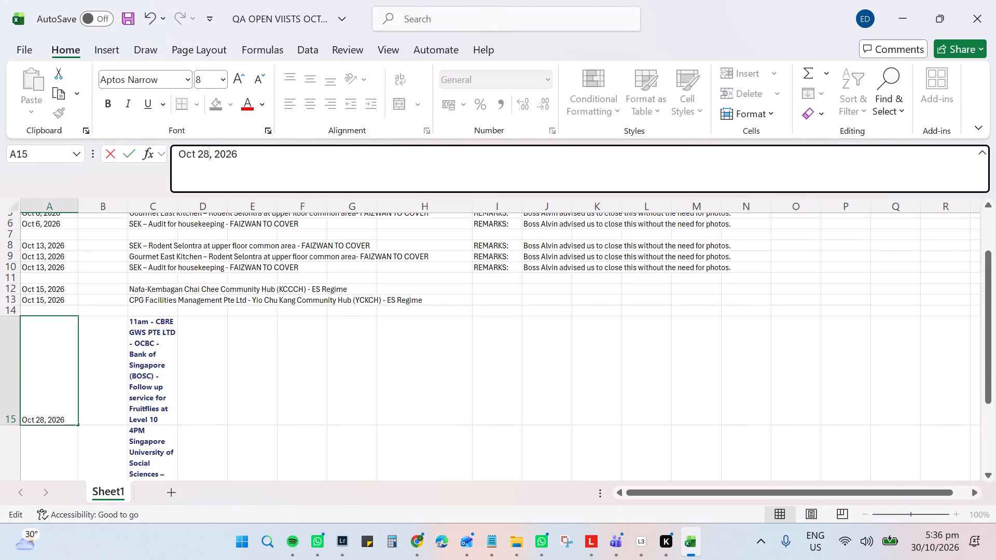
{"action": "left_click", "coordinate": [237, 433]}
{"action": "left_click", "coordinate": [57, 395]}
{"action": "key", "text": "ctrl+c"}
{"action": "left_click", "coordinate": [59, 454]}
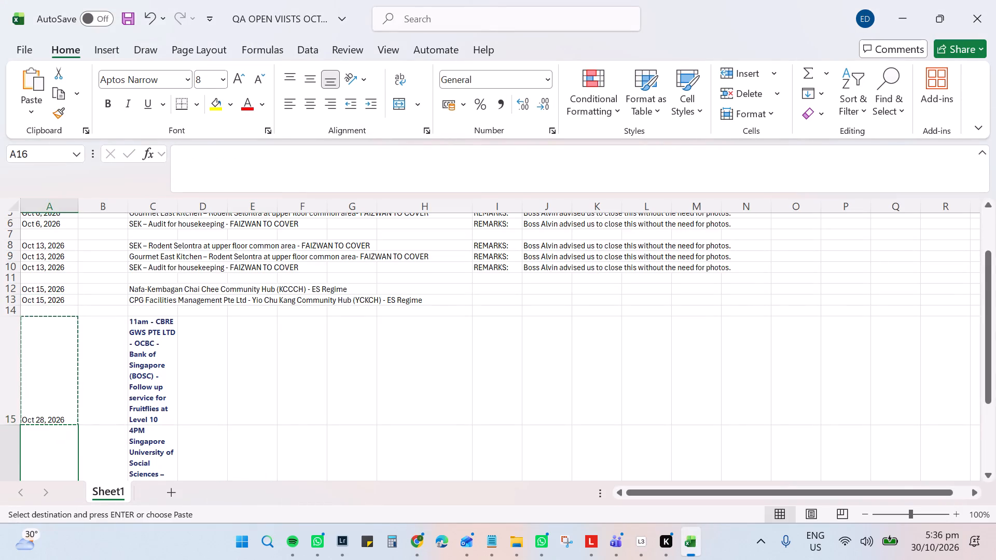
{"action": "key", "text": "ctrl+v"}
Copy the formatting of the Yio Chu Kang Community Hub description onto the two Oct 28 visit rows, from date through description.
{"action": "left_click_drag", "start_coordinate": [49, 289], "coordinate": [48, 382]}
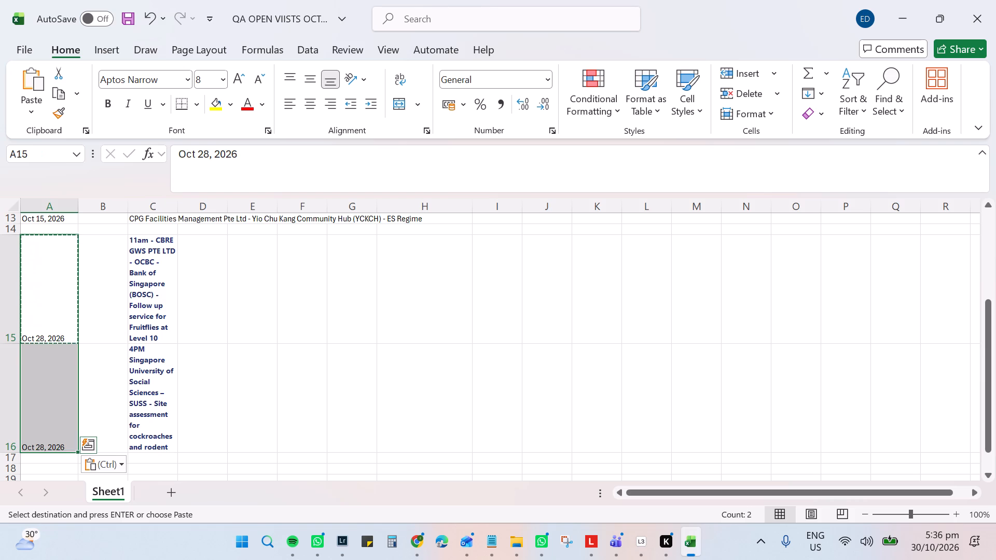
{"action": "left_click_drag", "start_coordinate": [146, 283], "coordinate": [146, 430]}
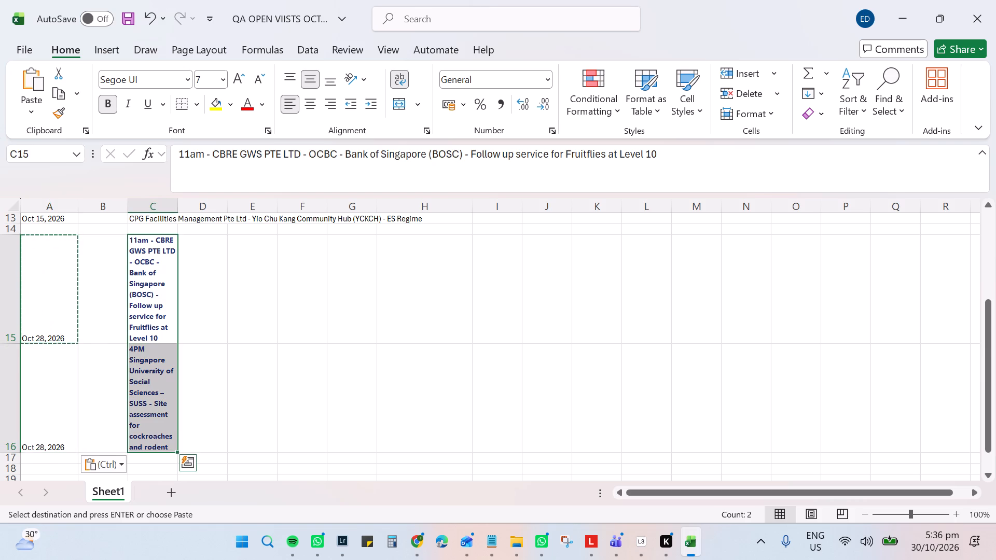
{"action": "left_click", "coordinate": [149, 220]}
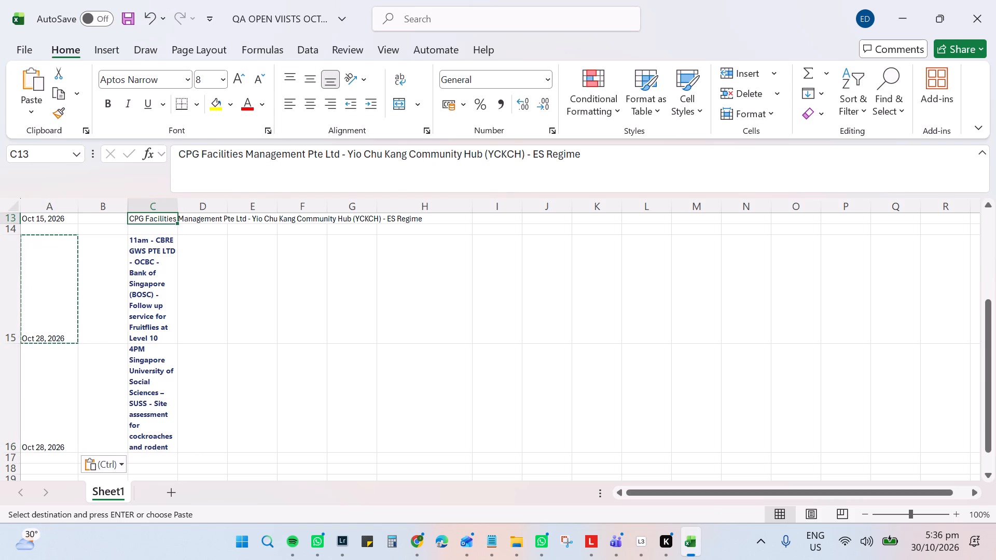
{"action": "left_click", "coordinate": [56, 108]}
{"action": "left_click_drag", "start_coordinate": [52, 282], "coordinate": [208, 413]}
{"action": "left_click", "coordinate": [306, 282]}
{"action": "scroll", "coordinate": [365, 414], "scroll_direction": "up", "scroll_amount": 2}
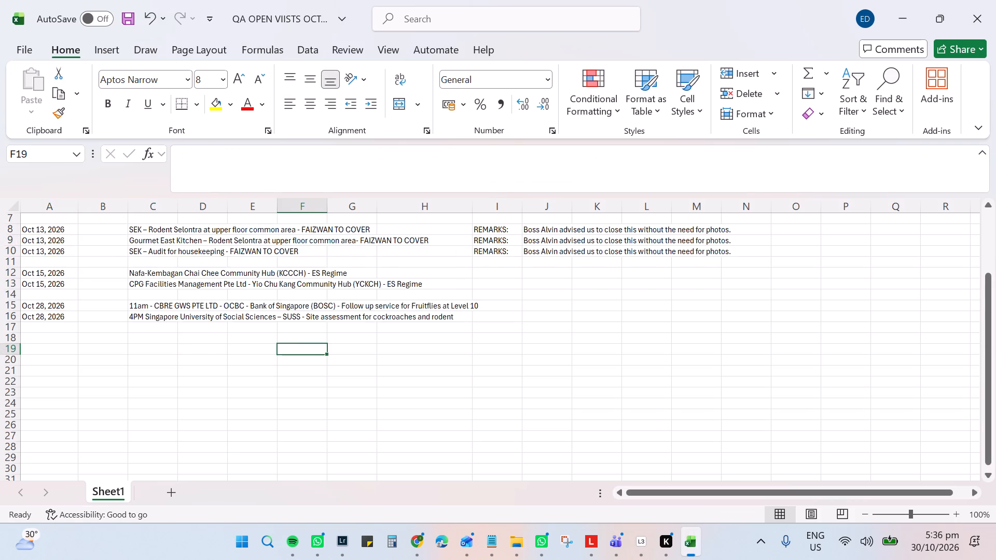
{"action": "scroll", "coordinate": [525, 440], "scroll_direction": "up", "scroll_amount": 1}
{"action": "left_click", "coordinate": [137, 341]}
{"action": "left_click", "coordinate": [153, 354]}
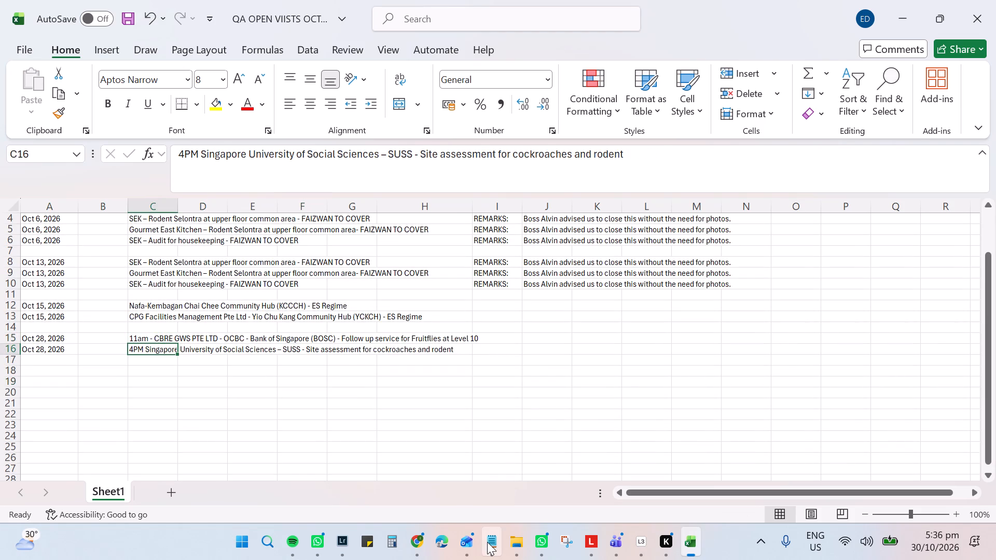
Close the SUSS visit details in Chrome, show 29 October 2026 in the resource calendar and examine Faizwan's schedule for visits.
{"action": "left_click", "coordinate": [419, 540]}
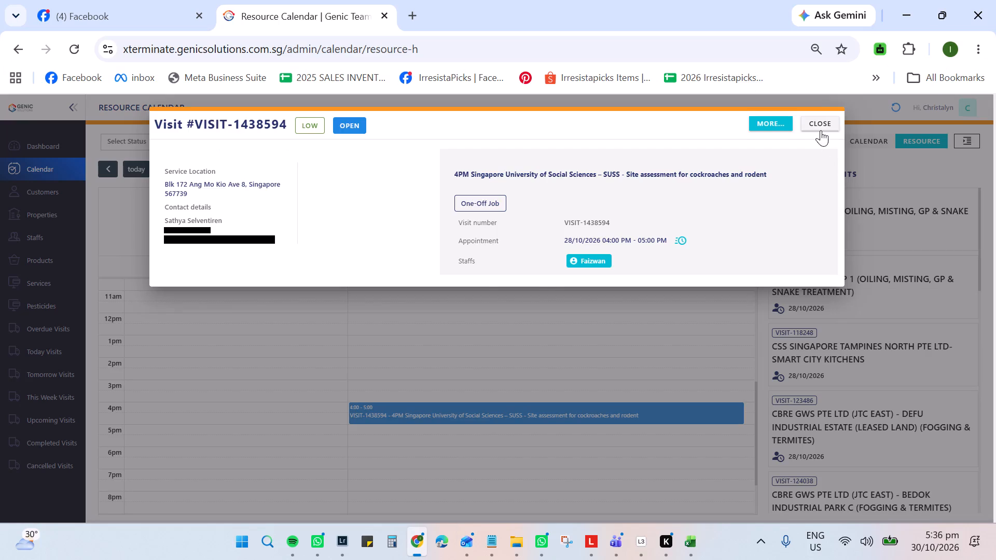
{"action": "left_click", "coordinate": [821, 130]}
{"action": "left_click", "coordinate": [631, 144]}
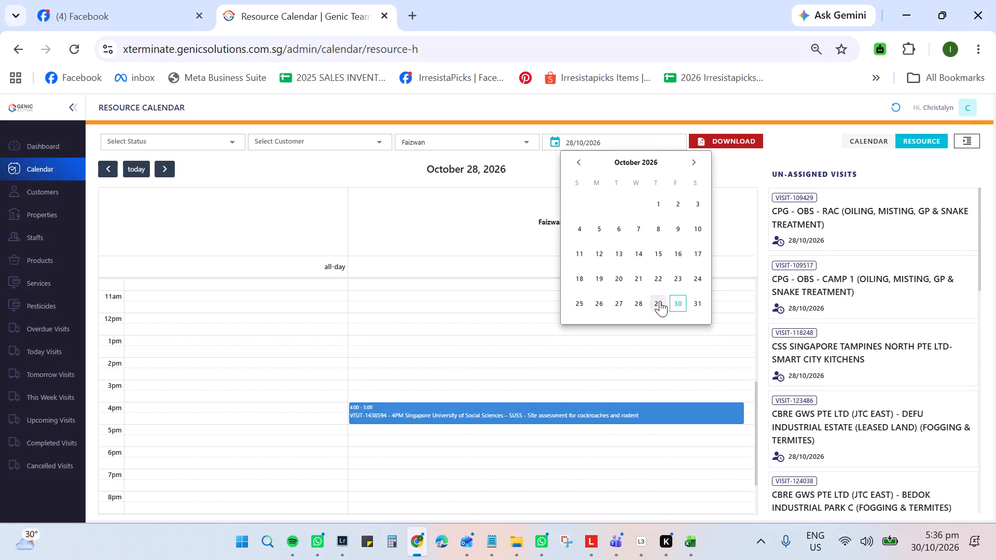
{"action": "left_click", "coordinate": [660, 301]}
{"action": "scroll", "coordinate": [525, 394], "scroll_direction": "down", "scroll_amount": 3}
{"action": "scroll", "coordinate": [529, 414], "scroll_direction": "up", "scroll_amount": 7}
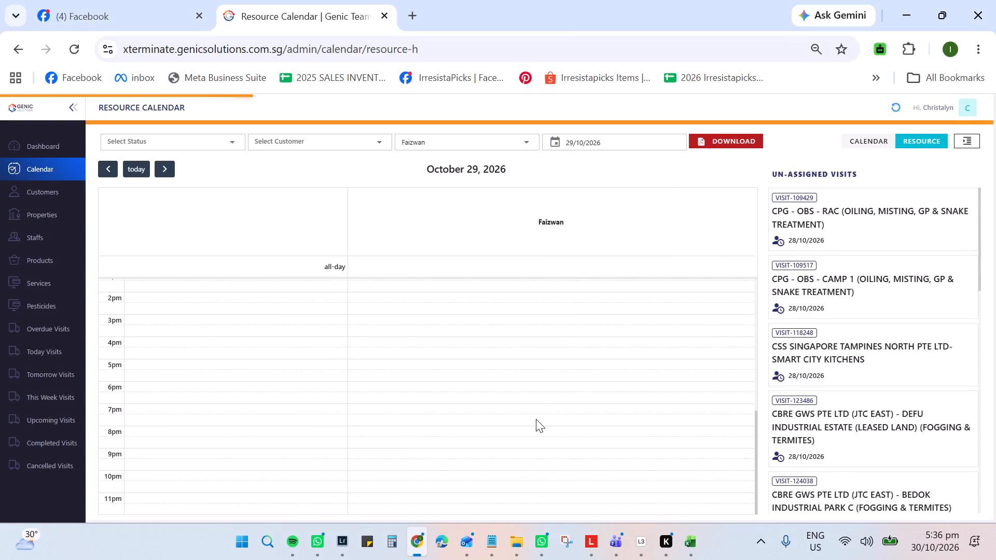
{"action": "scroll", "coordinate": [536, 419], "scroll_direction": "up", "scroll_amount": 1}
{"action": "scroll", "coordinate": [536, 419], "scroll_direction": "down", "scroll_amount": 5}
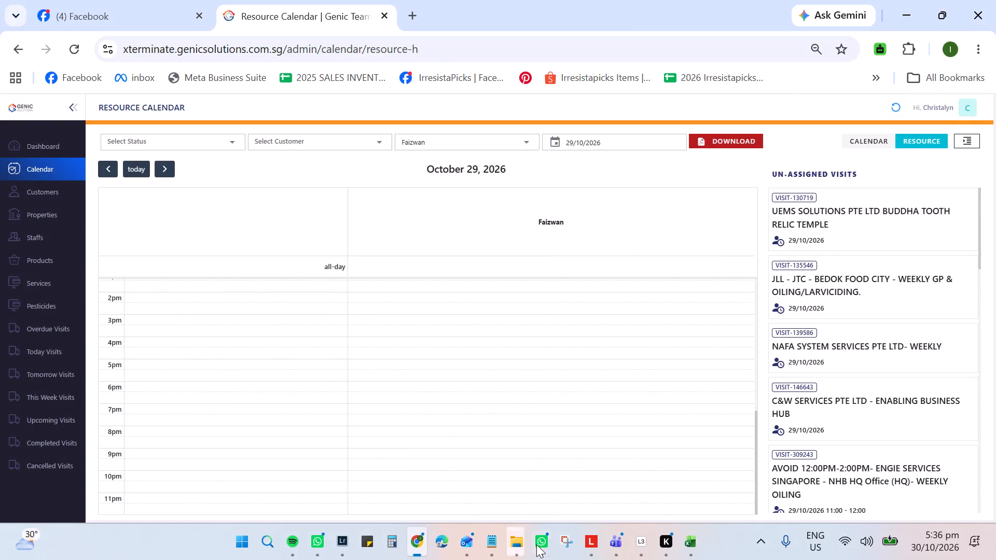
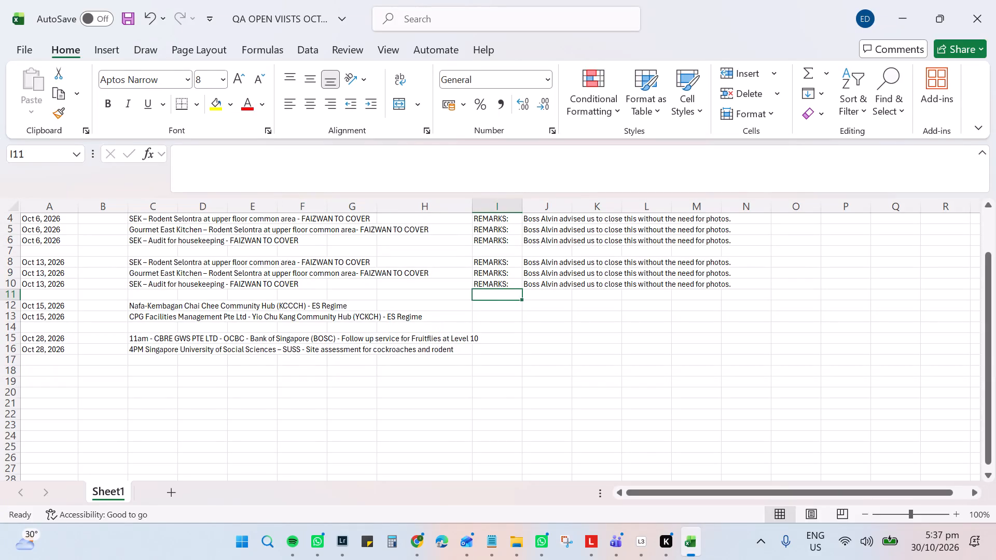
Widen column H in Excel so the OCBC fruitflies description in row 15 fits before the remarks column.
{"action": "double_click", "coordinate": [474, 208]}
{"action": "left_click_drag", "start_coordinate": [474, 204], "coordinate": [489, 206]}
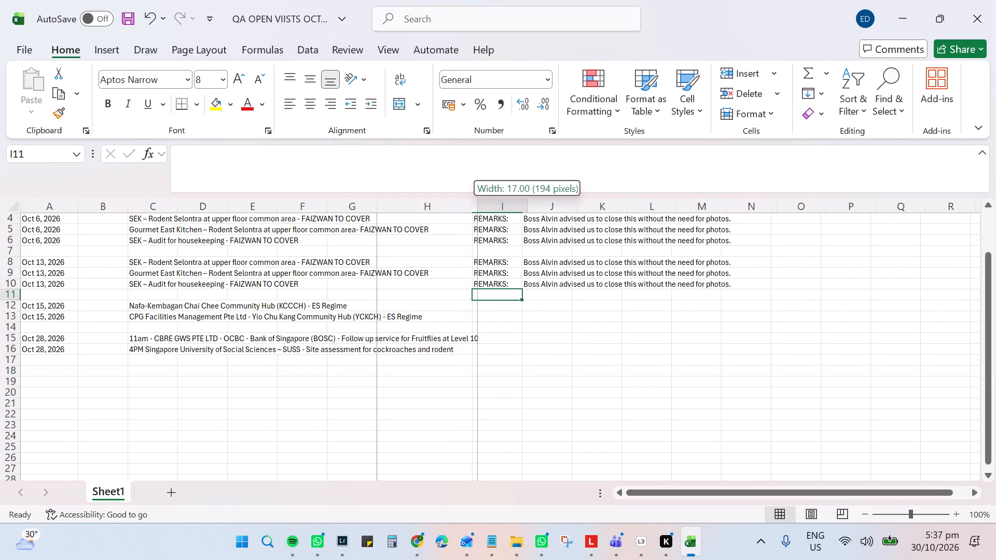
{"action": "left_click_drag", "start_coordinate": [489, 206], "coordinate": [492, 206]}
{"action": "left_click", "coordinate": [505, 399]}
{"action": "left_click", "coordinate": [187, 345]}
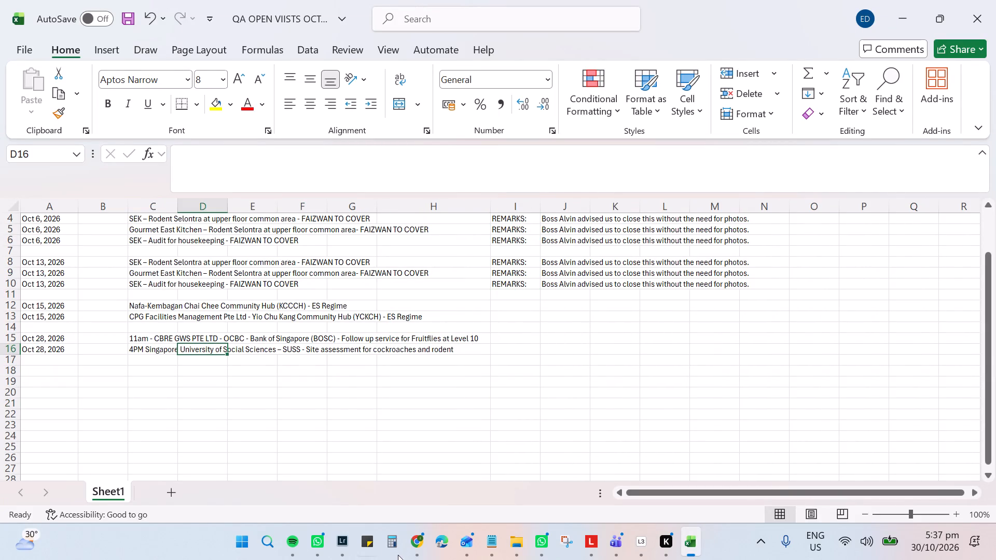
Switch to Chrome, show 30 October 2026 in the resource calendar and examine Faizwan's schedule for visits.
{"action": "left_click", "coordinate": [422, 550]}
{"action": "left_click", "coordinate": [607, 144]}
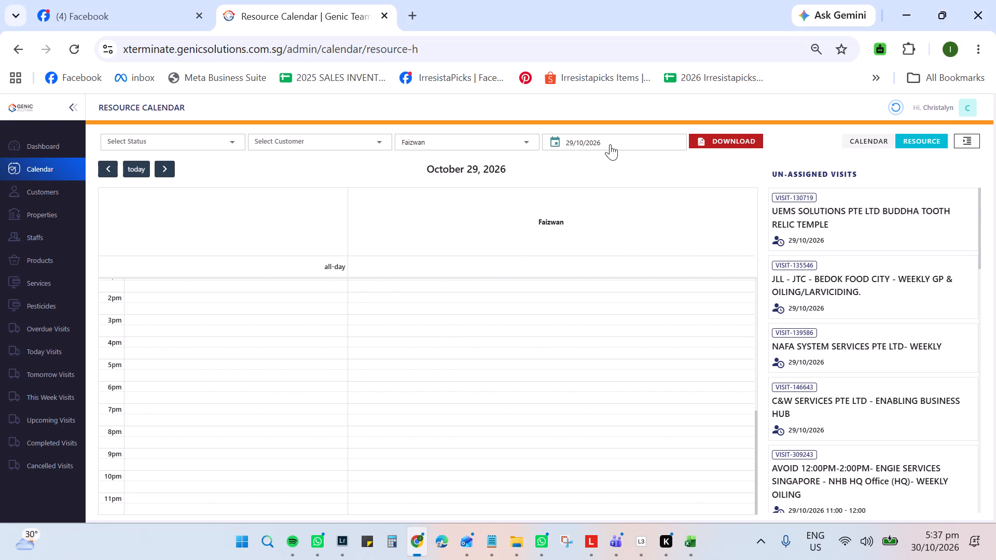
{"action": "left_click", "coordinate": [683, 303]}
{"action": "scroll", "coordinate": [528, 471], "scroll_direction": "down", "scroll_amount": 4}
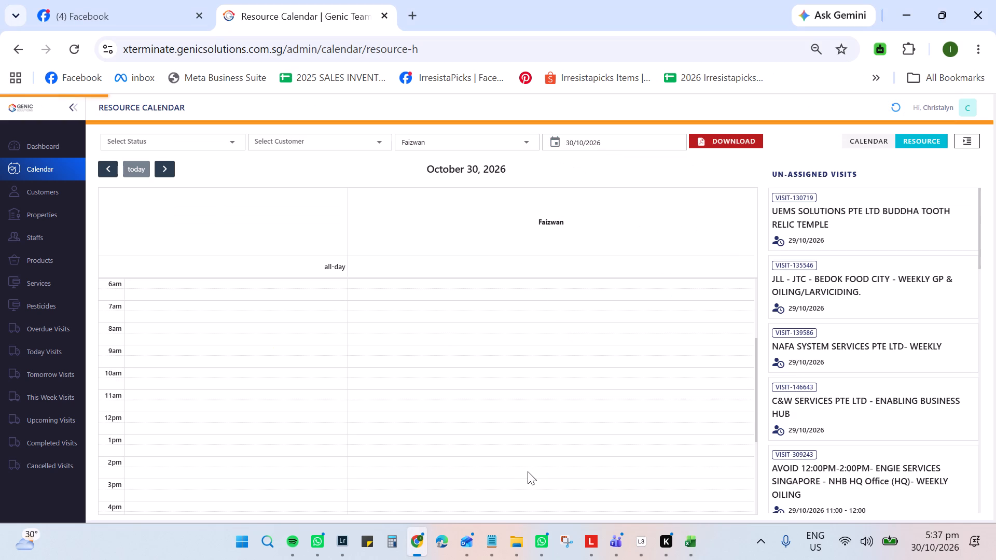
{"action": "scroll", "coordinate": [528, 471], "scroll_direction": "up", "scroll_amount": 6}
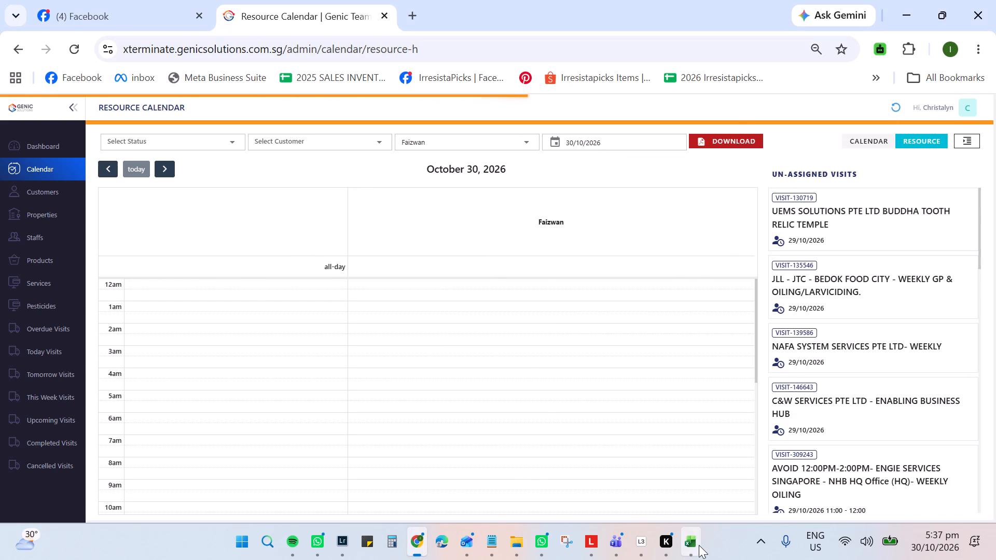
Return to the Excel workbook and rename the Sheet1 worksheet as FAIZWAN.
{"action": "left_click", "coordinate": [698, 545]}
{"action": "left_click", "coordinate": [84, 346]}
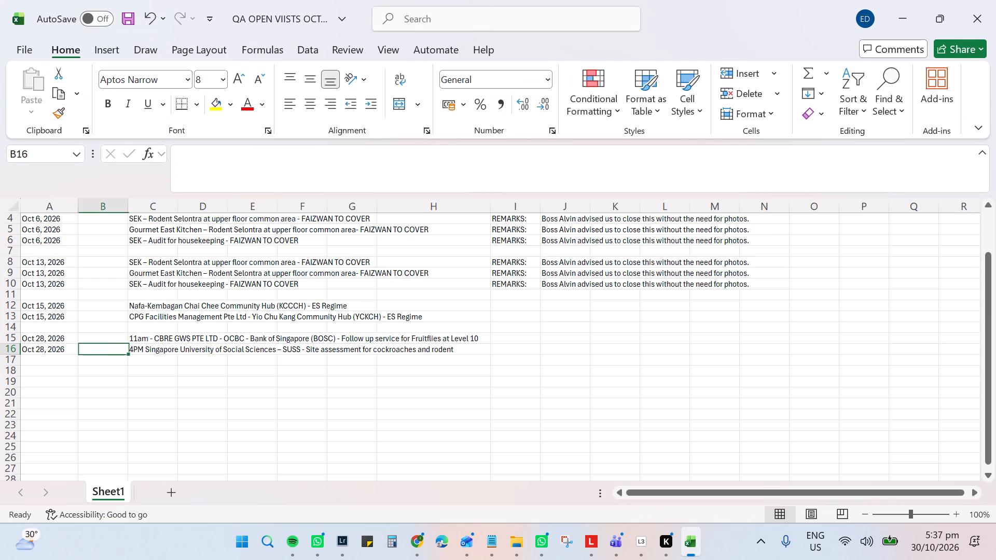
{"action": "right_click", "coordinate": [116, 490]}
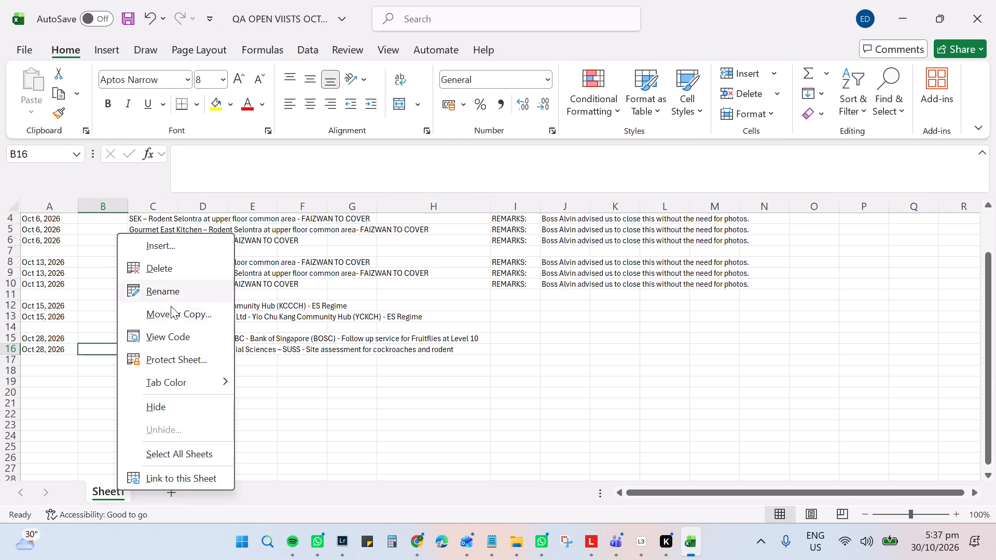
{"action": "left_click", "coordinate": [165, 284]}
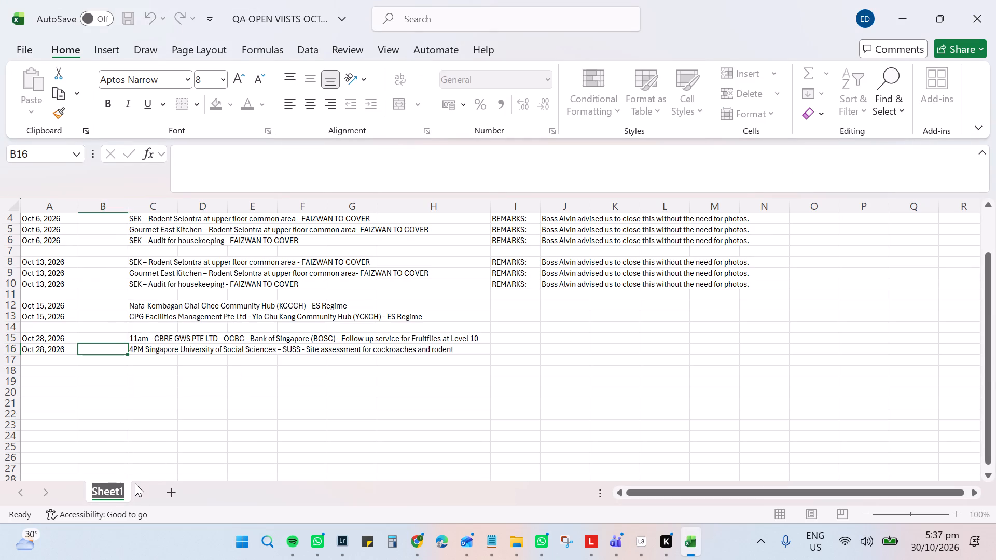
{"action": "type", "text": "FAIZWAN"}
{"action": "left_click", "coordinate": [143, 438]}
Freeze the top row holding the FAIZWAN OPEN VISITS OCTOBER title and check that it stays in view.
{"action": "scroll", "coordinate": [204, 417], "scroll_direction": "up", "scroll_amount": 5}
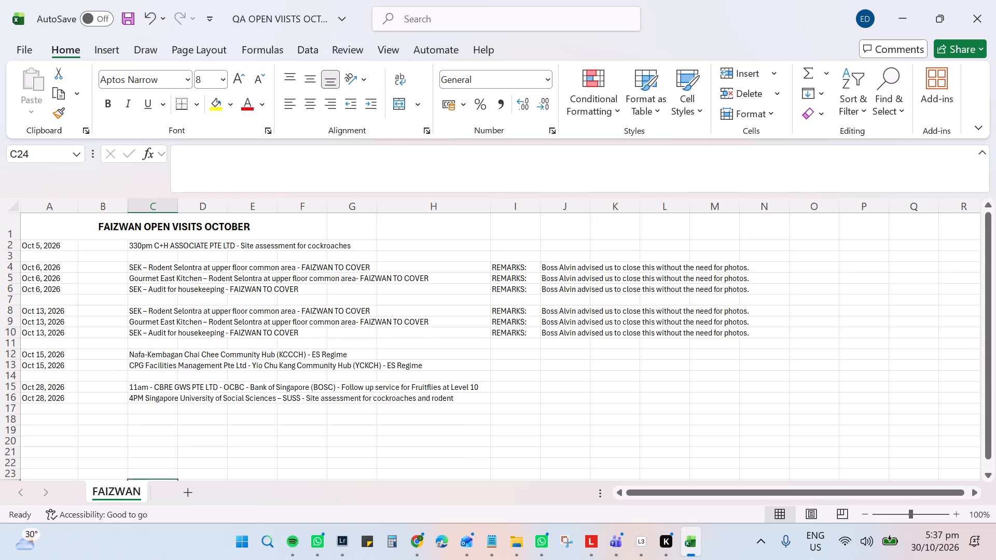
{"action": "scroll", "coordinate": [202, 421], "scroll_direction": "up", "scroll_amount": 3}
{"action": "left_click", "coordinate": [16, 227]}
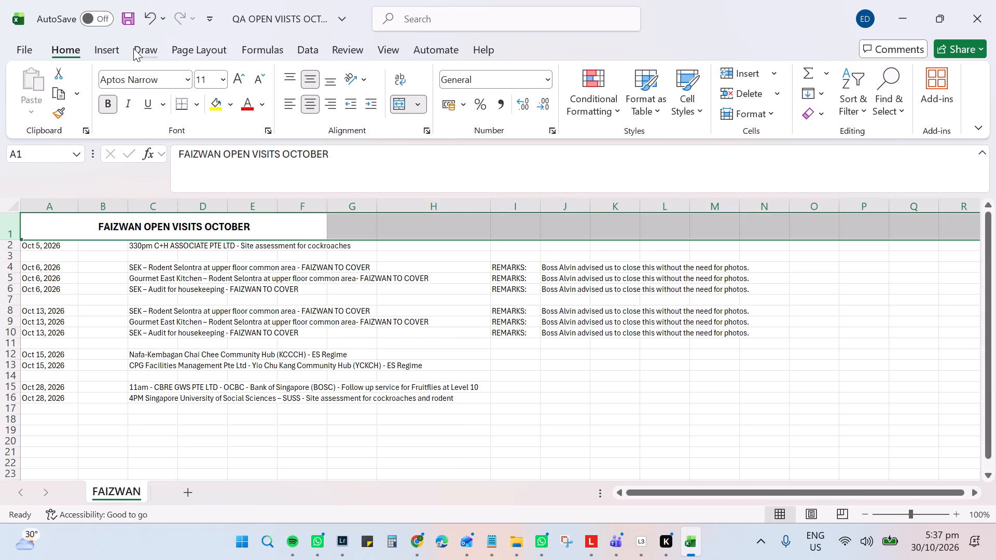
{"action": "left_click", "coordinate": [393, 46]}
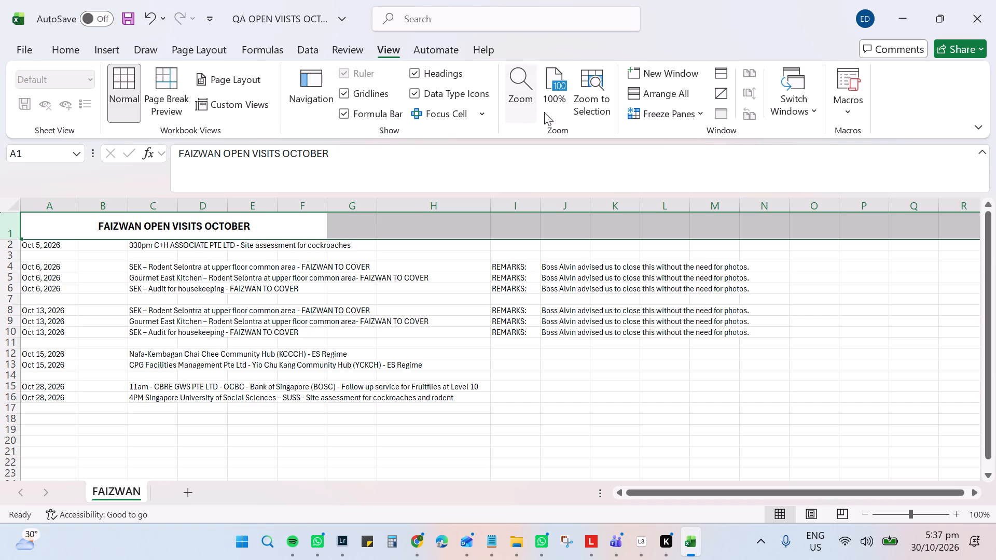
{"action": "left_click", "coordinate": [692, 114]}
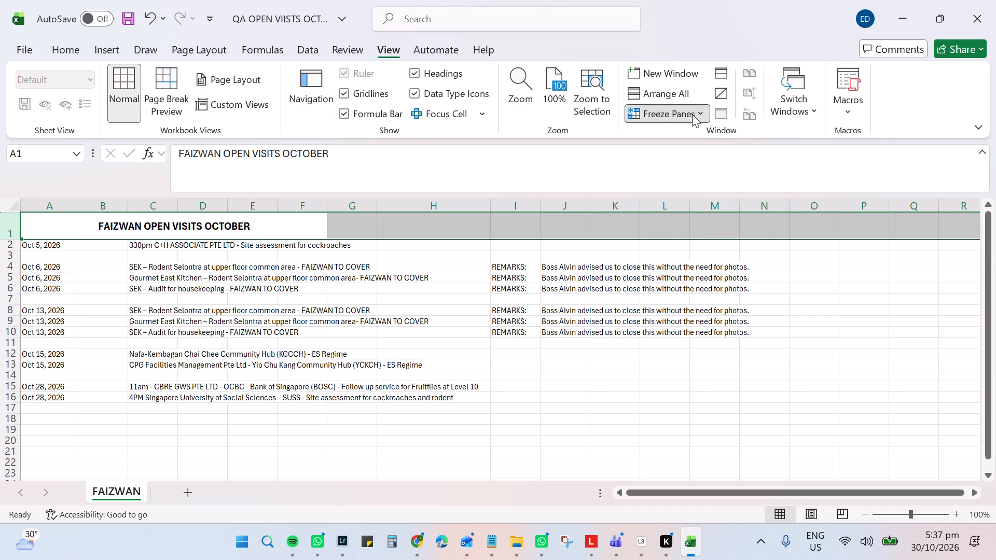
{"action": "left_click", "coordinate": [692, 192]}
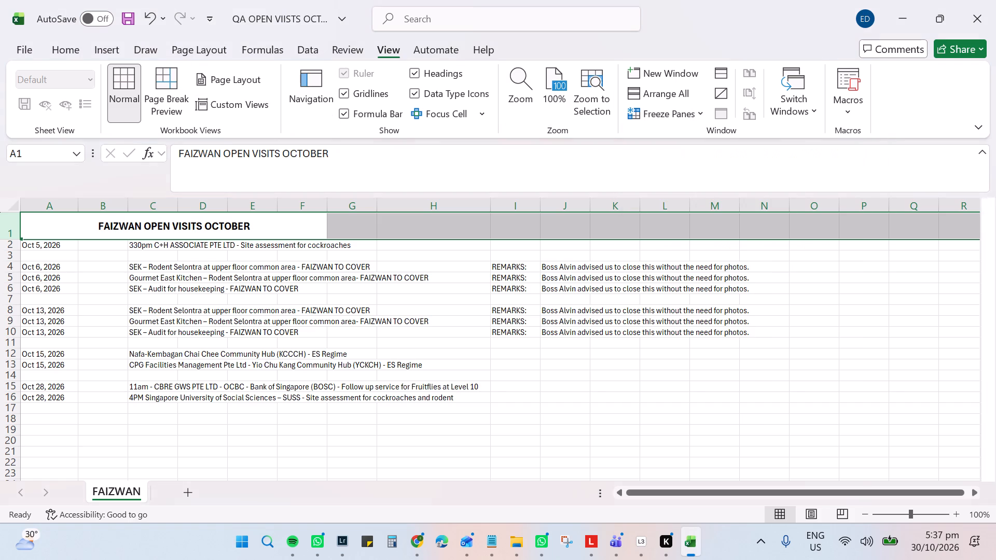
{"action": "left_click", "coordinate": [371, 368]}
{"action": "scroll", "coordinate": [284, 394], "scroll_direction": "down", "scroll_amount": 7}
{"action": "scroll", "coordinate": [283, 395], "scroll_direction": "up", "scroll_amount": 7}
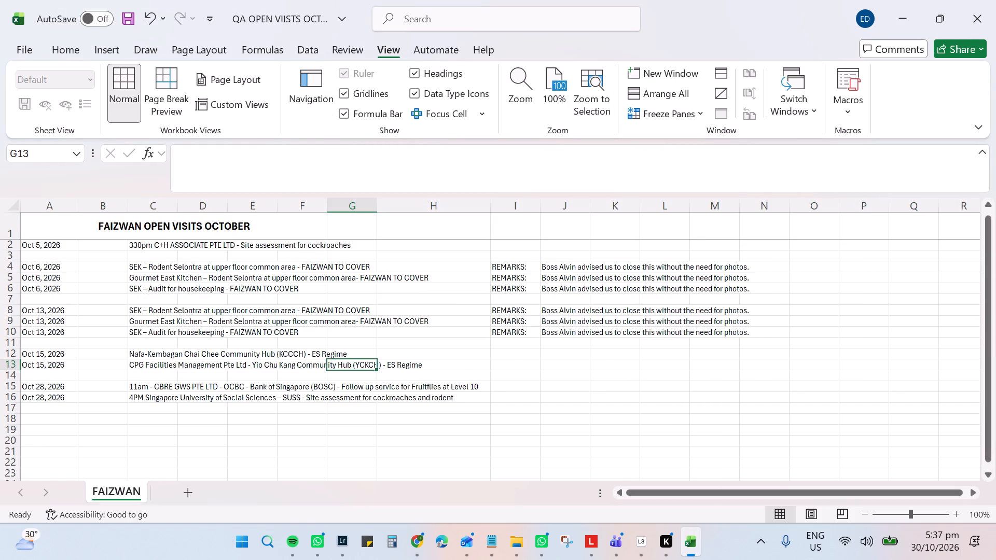
{"action": "scroll", "coordinate": [283, 395], "scroll_direction": "down", "scroll_amount": 2}
{"action": "scroll", "coordinate": [283, 395], "scroll_direction": "up", "scroll_amount": 2}
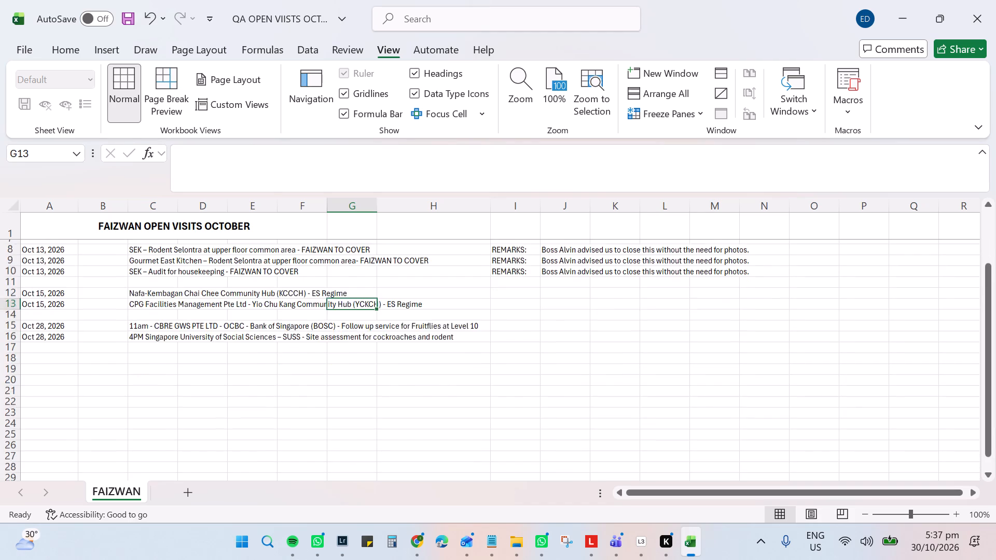
{"action": "scroll", "coordinate": [283, 395], "scroll_direction": "up", "scroll_amount": 1}
{"action": "left_click", "coordinate": [482, 402]}
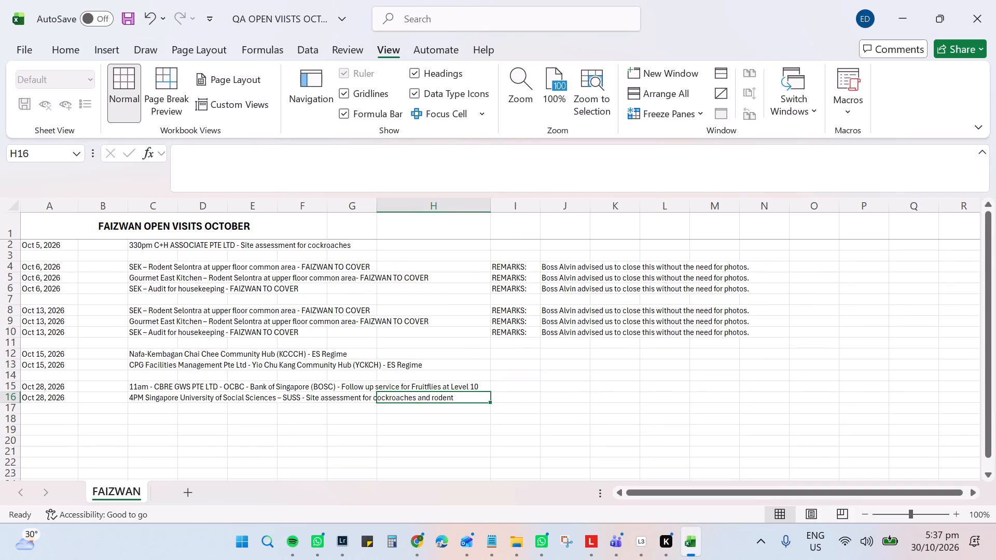
Save the workbook.
{"action": "key", "text": "ctrl+s"}
Add a new blank worksheet after the FAIZWAN sheet.
{"action": "left_click", "coordinate": [191, 498]}
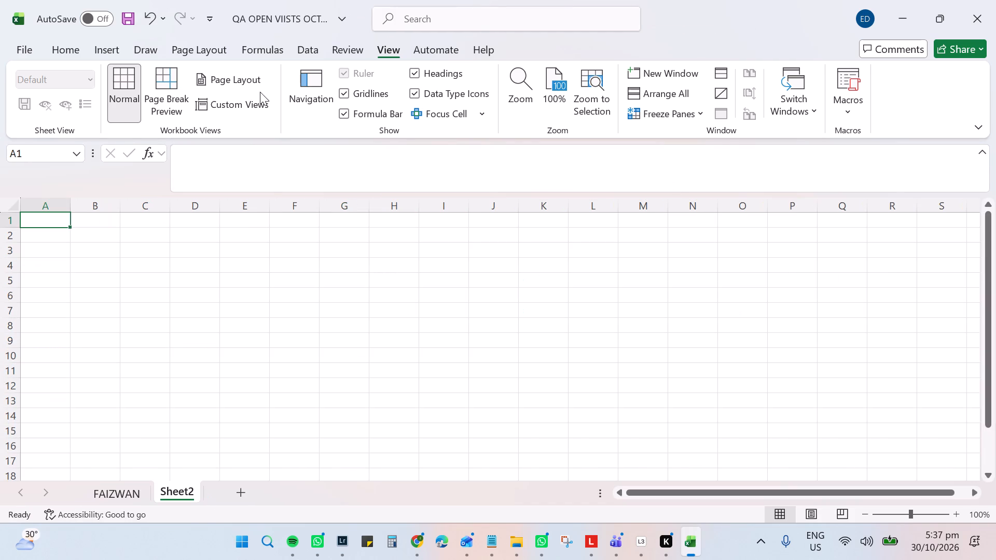
{"action": "left_click", "coordinate": [342, 368]}
Switch to Chrome, filter the resource calendar to engineer Elric and show his schedule for 1 October 2026.
{"action": "left_click", "coordinate": [423, 543]}
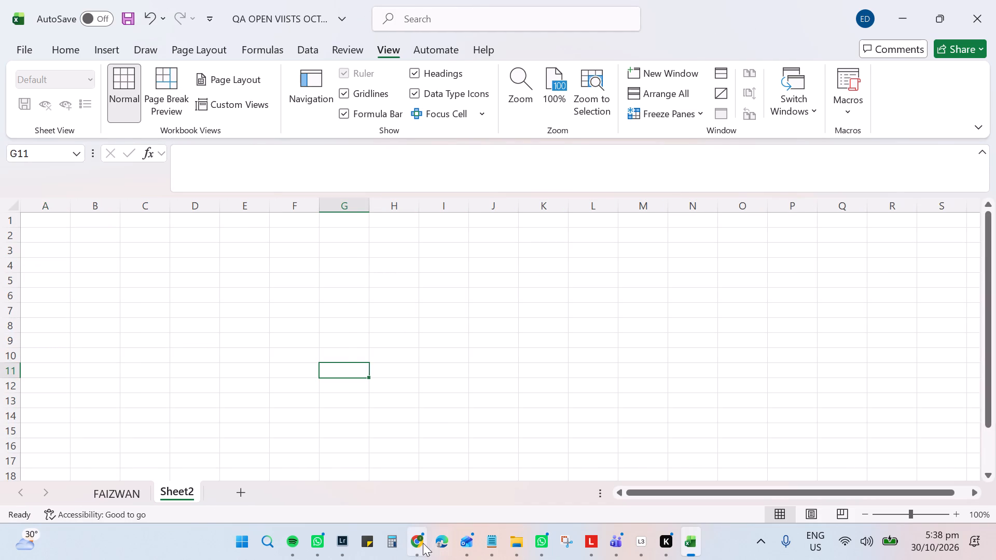
{"action": "double_click", "coordinate": [447, 148]}
{"action": "left_click", "coordinate": [514, 142]}
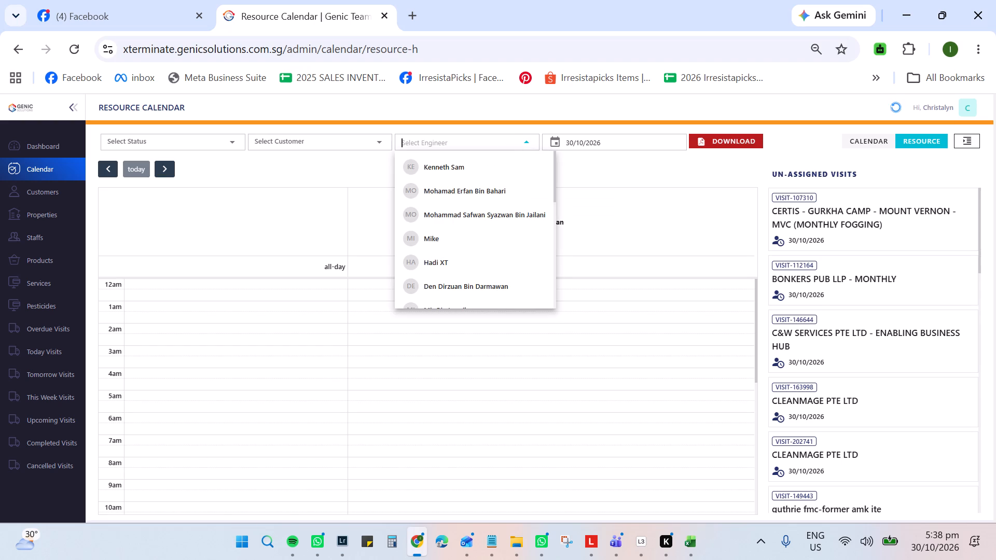
{"action": "left_click", "coordinate": [481, 143]}
{"action": "type", "text": "elri"}
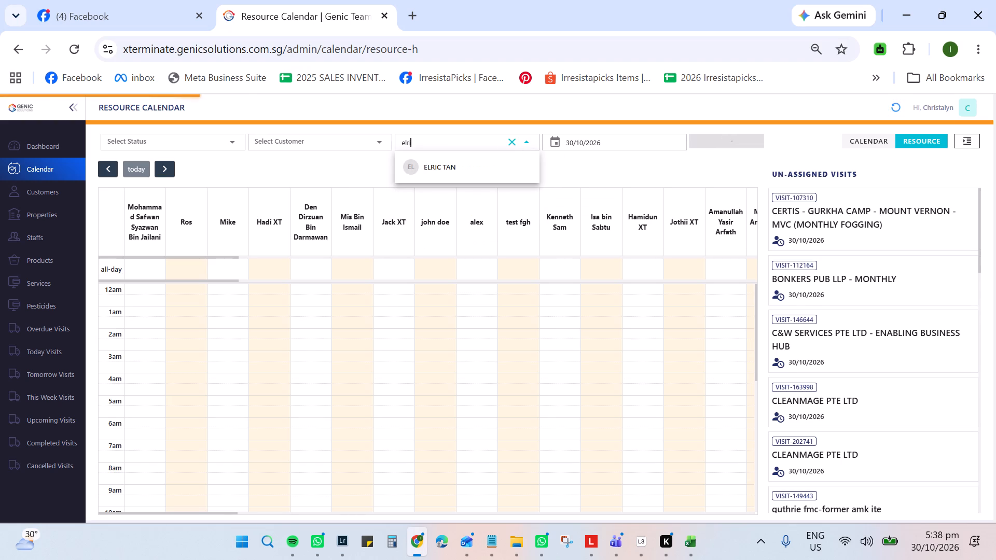
{"action": "left_click", "coordinate": [469, 170]}
{"action": "left_click", "coordinate": [581, 171]}
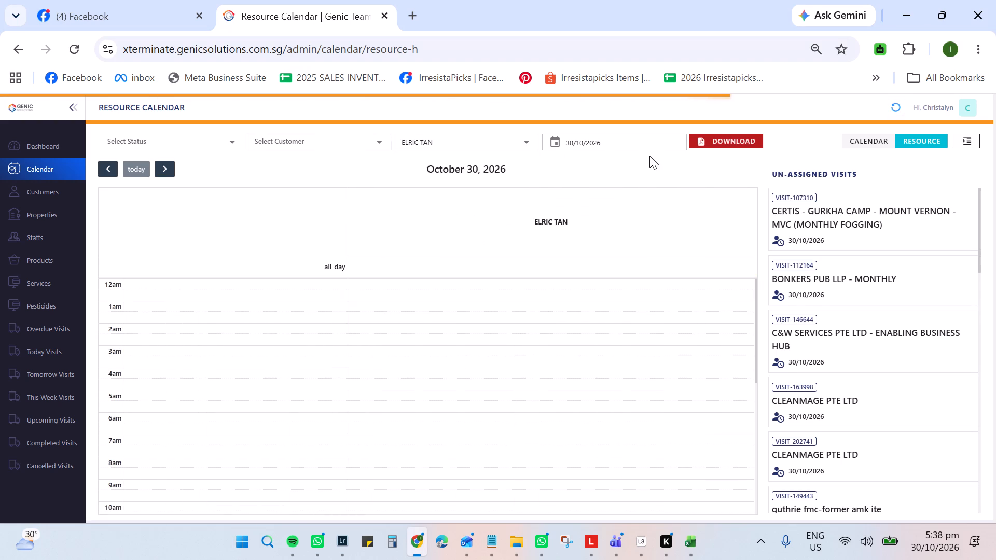
{"action": "left_click", "coordinate": [616, 146]}
{"action": "left_click", "coordinate": [663, 205]}
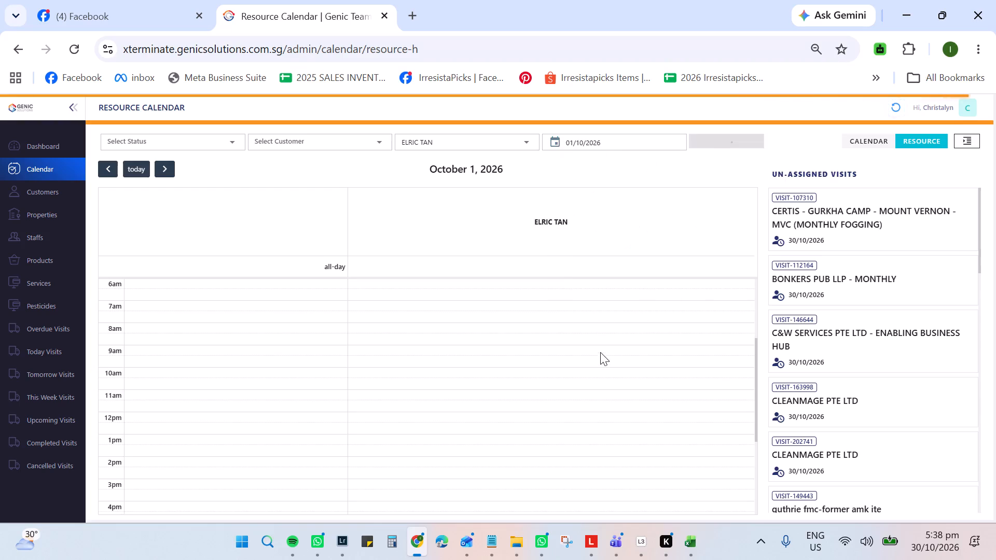
{"action": "scroll", "coordinate": [590, 378], "scroll_direction": "down", "scroll_amount": 1}
Open the closer PDFs of Elric's Goodman Art Centre bait station visit and SMM SJ Campus termite inspection.
{"action": "left_click", "coordinate": [570, 340]}
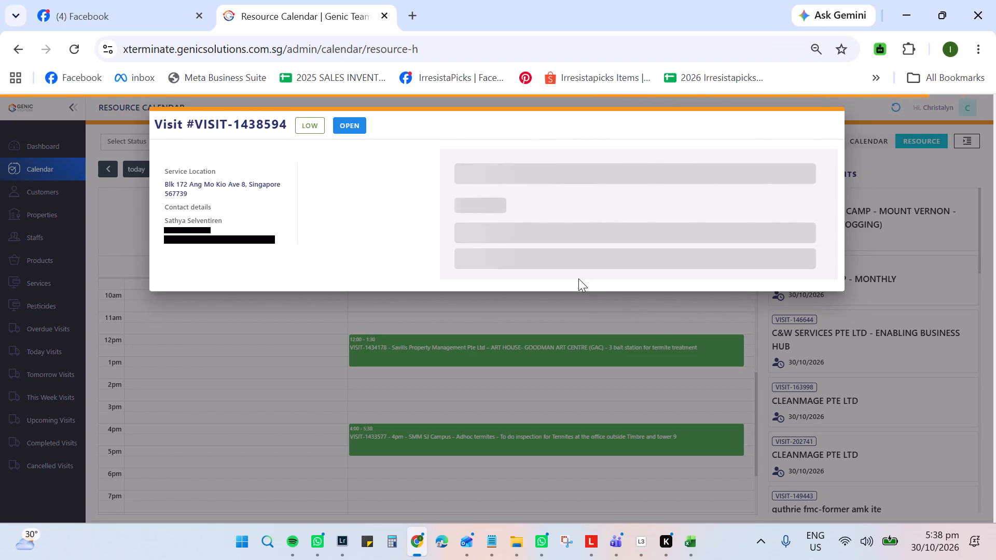
{"action": "left_click", "coordinate": [566, 281]}
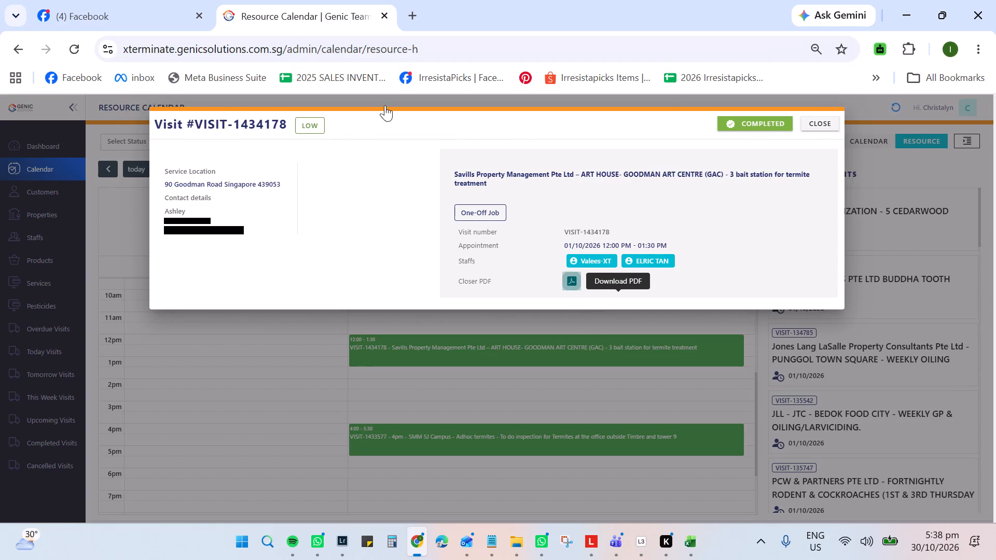
{"action": "left_click", "coordinate": [281, 11]}
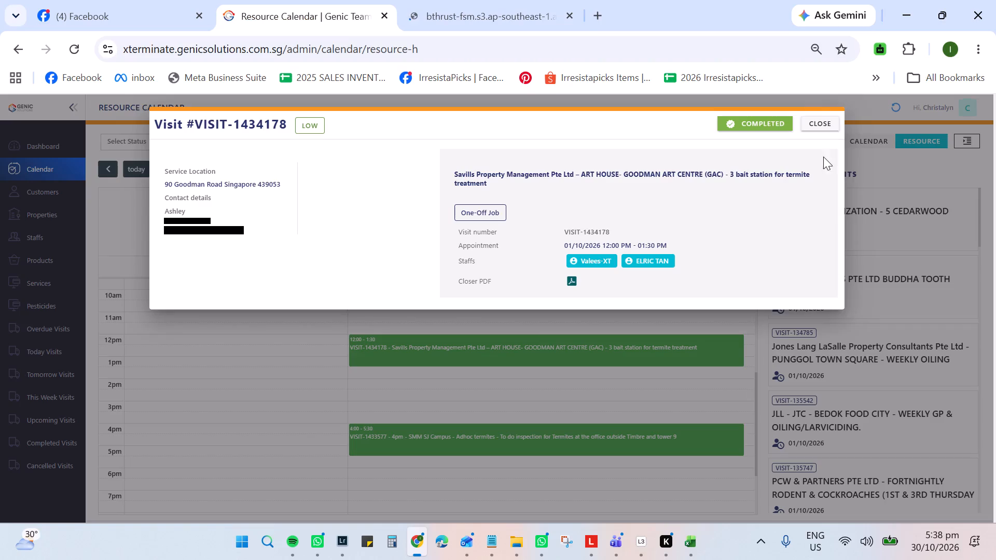
{"action": "left_click", "coordinate": [821, 113]}
{"action": "left_click", "coordinate": [820, 120]}
{"action": "left_click", "coordinate": [543, 446]}
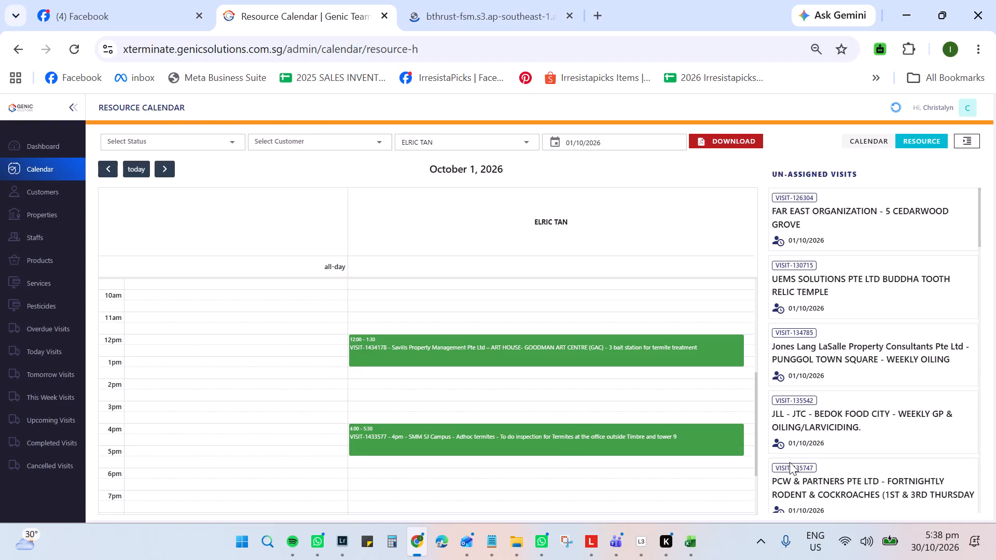
{"action": "left_click", "coordinate": [577, 274]}
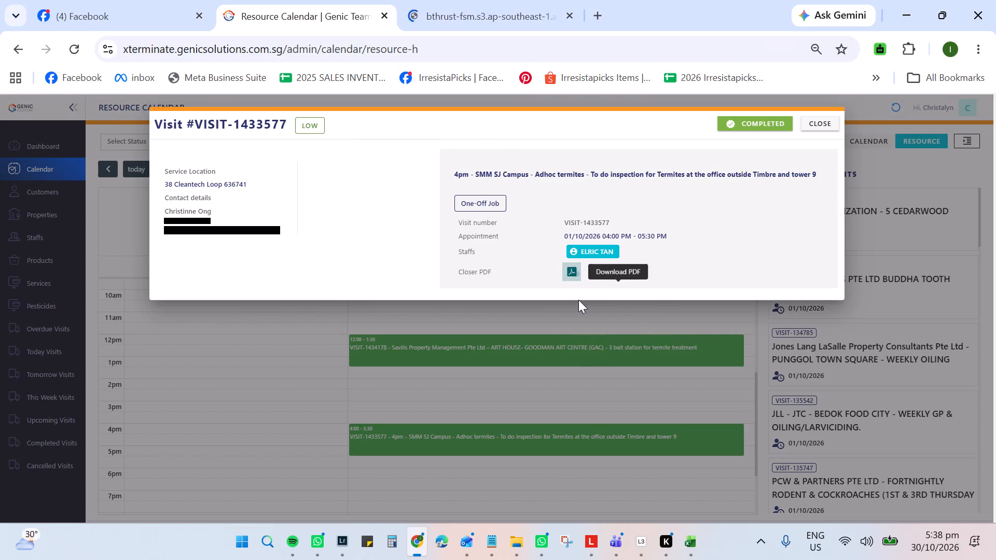
{"action": "left_click", "coordinate": [599, 7]}
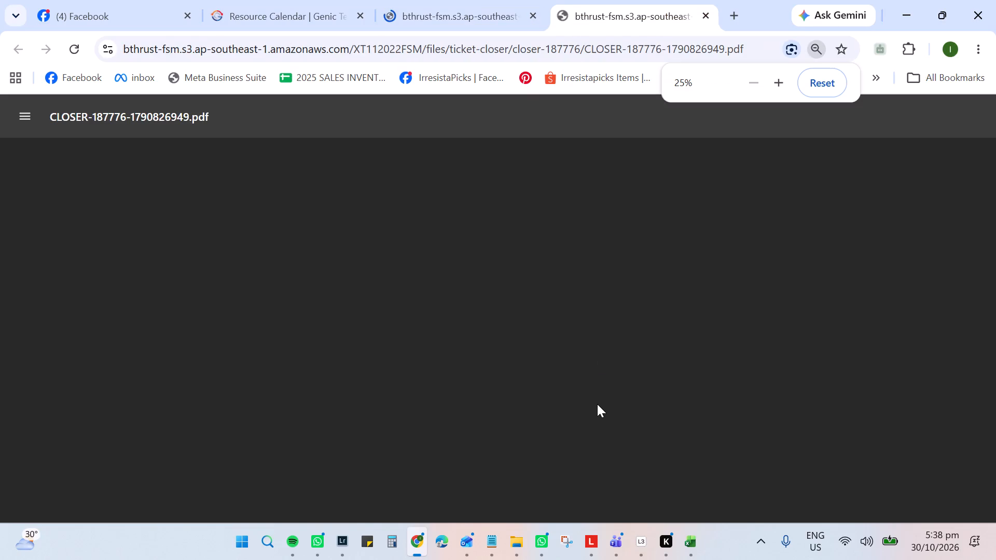
Examine the remarks and photos in both 1 October service reports, and close the two reports.
{"action": "scroll", "coordinate": [597, 404], "scroll_direction": "down", "scroll_amount": 4, "text": "ctrl"}
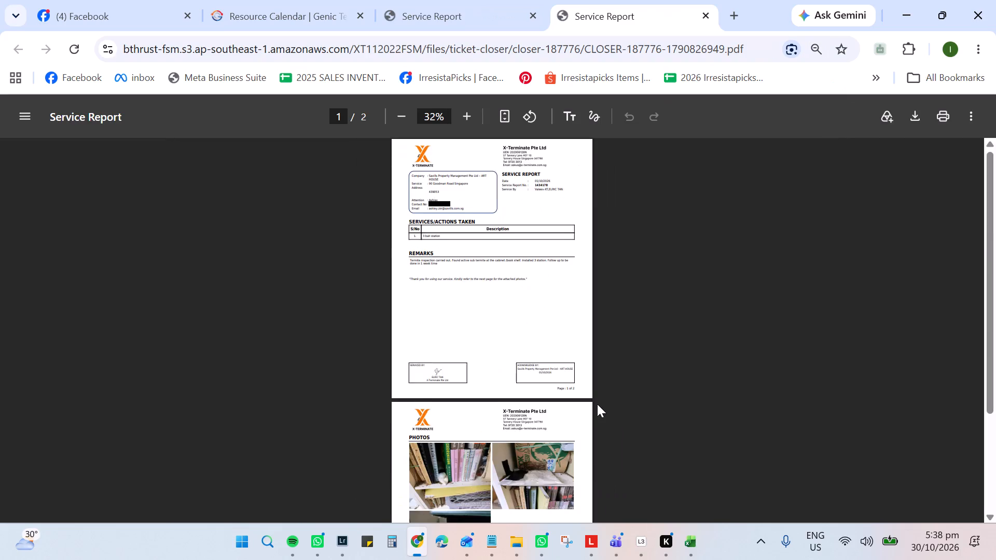
{"action": "scroll", "coordinate": [597, 404], "scroll_direction": "down", "scroll_amount": 7}
{"action": "scroll", "coordinate": [597, 414], "scroll_direction": "up", "scroll_amount": 3, "text": "ctrl"}
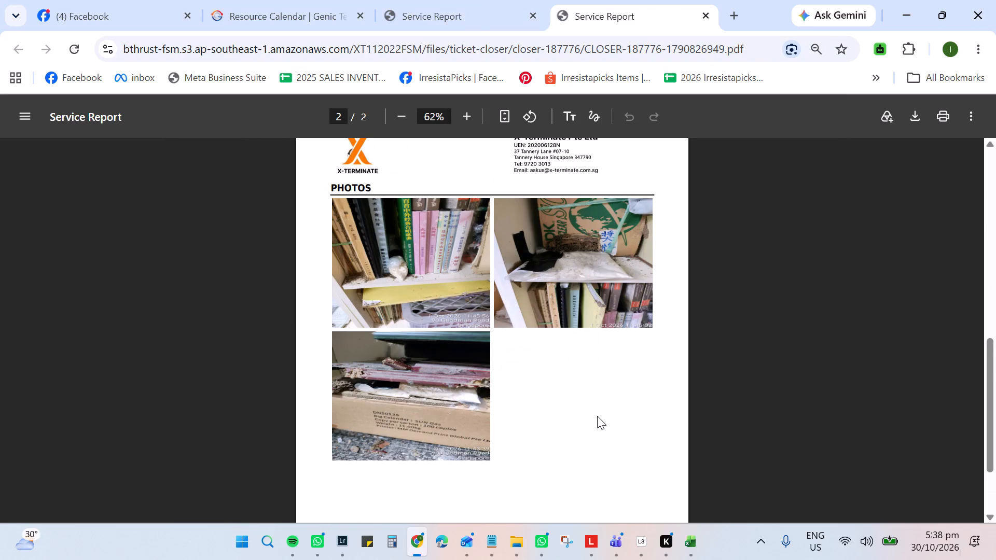
{"action": "scroll", "coordinate": [597, 416], "scroll_direction": "up", "scroll_amount": 7}
{"action": "left_click", "coordinate": [451, 0]}
{"action": "scroll", "coordinate": [616, 394], "scroll_direction": "down", "scroll_amount": 2, "text": "ctrl"}
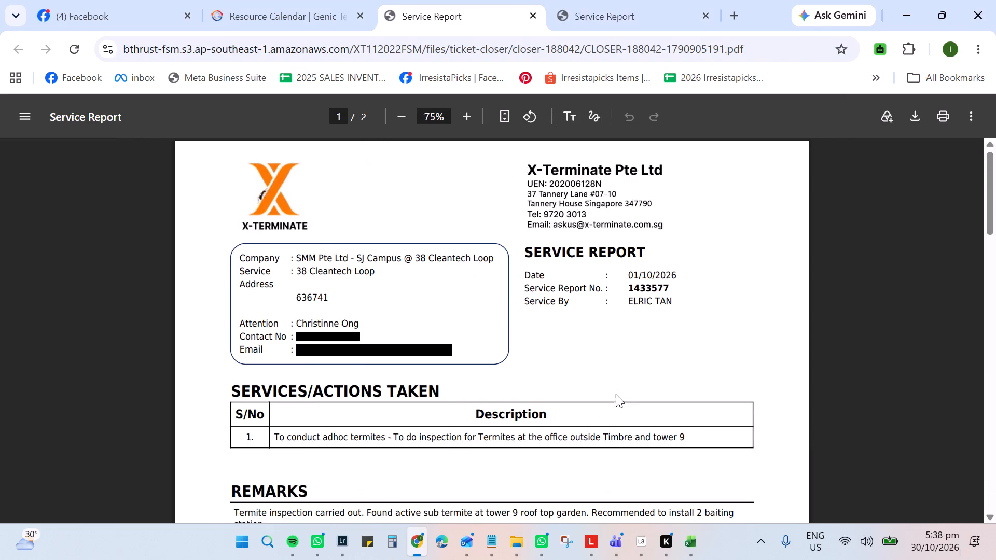
{"action": "scroll", "coordinate": [616, 394], "scroll_direction": "down", "scroll_amount": 1, "text": "ctrl"}
{"action": "scroll", "coordinate": [616, 397], "scroll_direction": "down", "scroll_amount": 9}
{"action": "scroll", "coordinate": [616, 411], "scroll_direction": "up", "scroll_amount": 11, "text": "ctrl"}
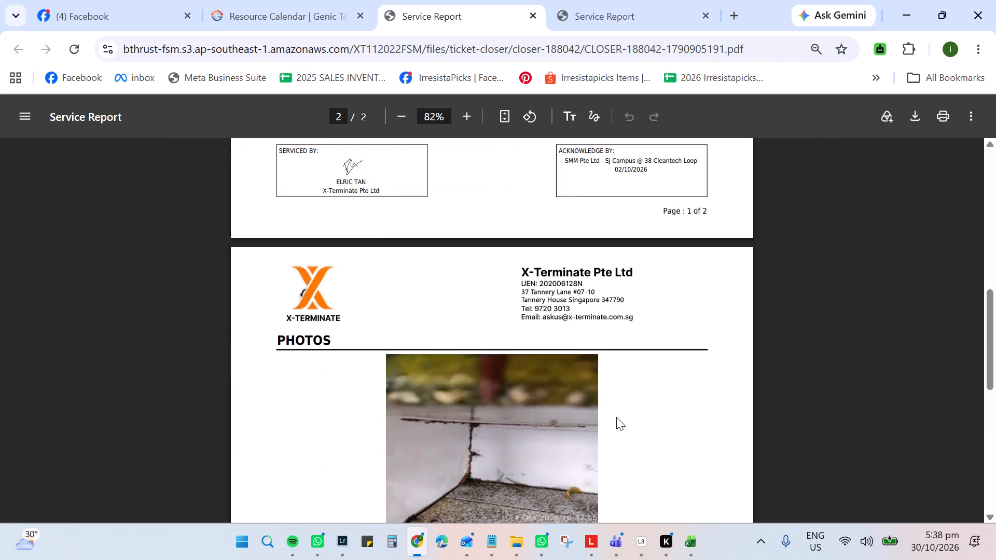
{"action": "left_click", "coordinate": [530, 13]}
{"action": "left_click", "coordinate": [530, 13]}
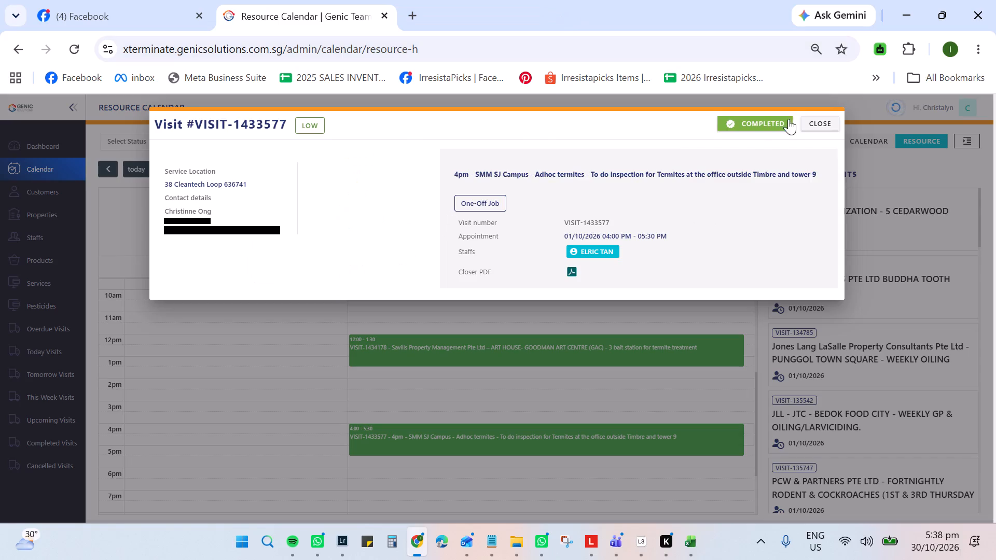
Close the SMM SJ Campus visit details and show 2 October 2026 in Elric's resource calendar.
{"action": "left_click", "coordinate": [811, 123]}
{"action": "left_click", "coordinate": [624, 146]}
{"action": "left_click", "coordinate": [684, 206]}
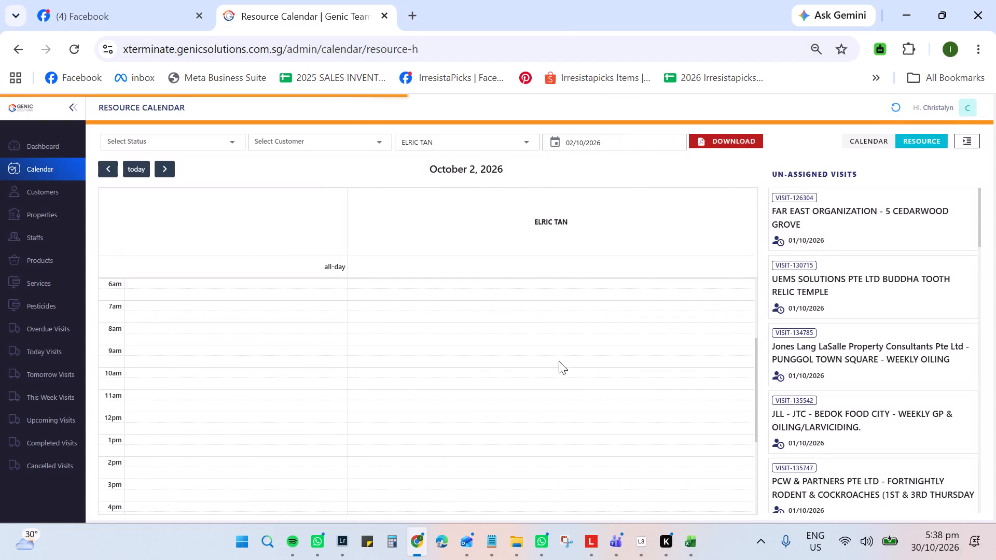
Go through Elric's resource calendar for 3 and 4 October 2026 and show his schedule for 5 October 2026.
{"action": "left_click", "coordinate": [592, 137]}
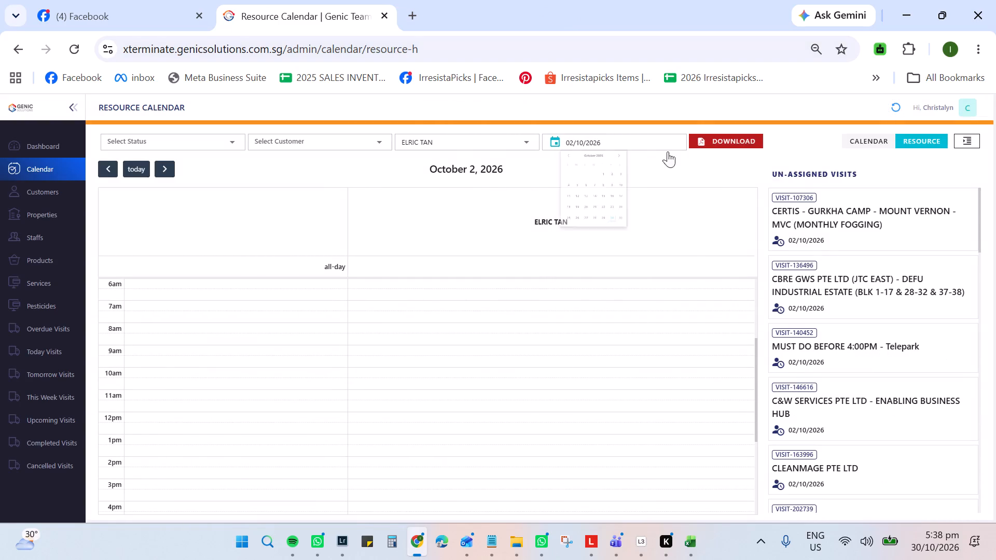
{"action": "left_click", "coordinate": [696, 205]}
{"action": "left_click", "coordinate": [587, 147]}
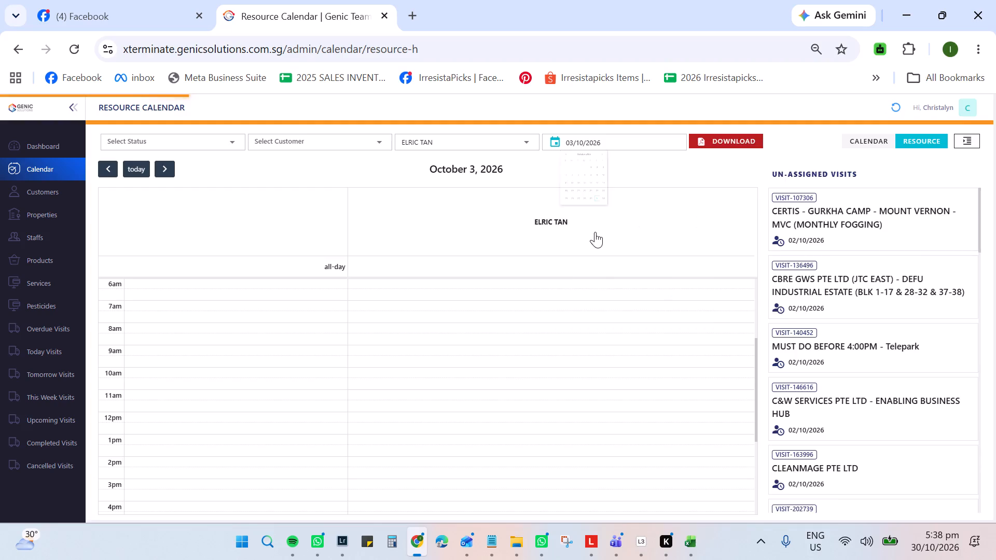
{"action": "left_click", "coordinate": [576, 232]}
{"action": "left_click", "coordinate": [595, 143]}
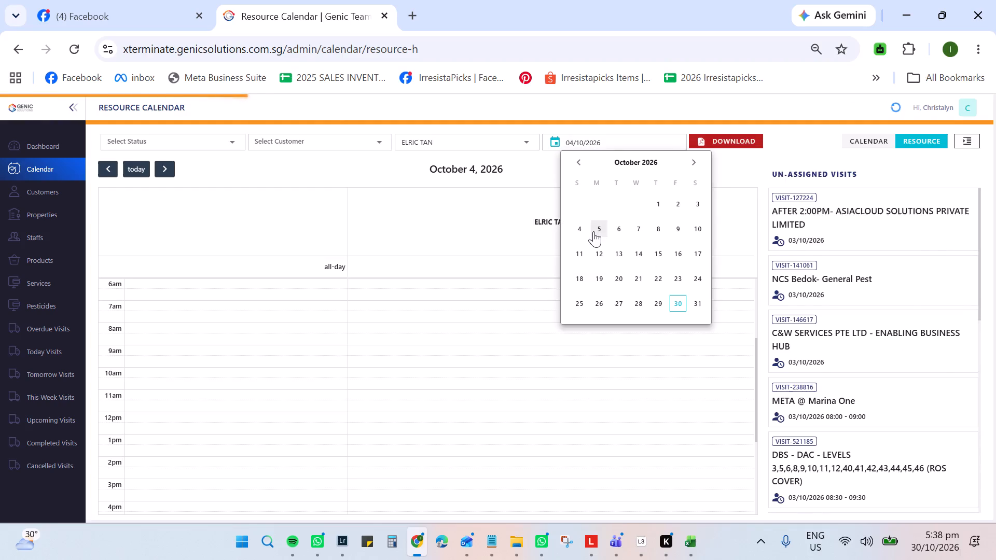
{"action": "left_click", "coordinate": [593, 232]}
{"action": "left_click", "coordinate": [604, 143]}
{"action": "left_click", "coordinate": [446, 247]}
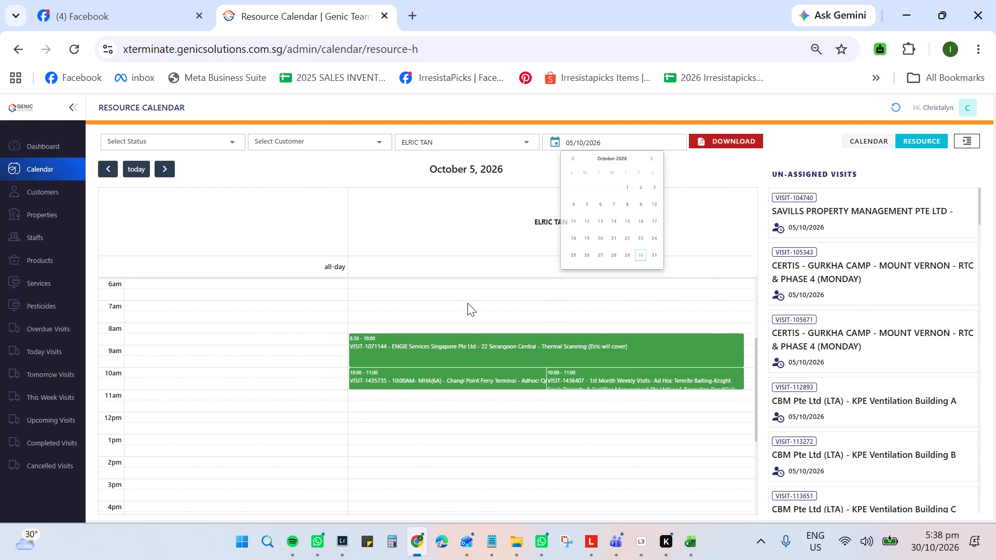
Check the remarks in the closer PDF of the ENGIE 22 Serangoon Central thermal scanning visit, and close the report and visit details.
{"action": "left_click", "coordinate": [470, 349]}
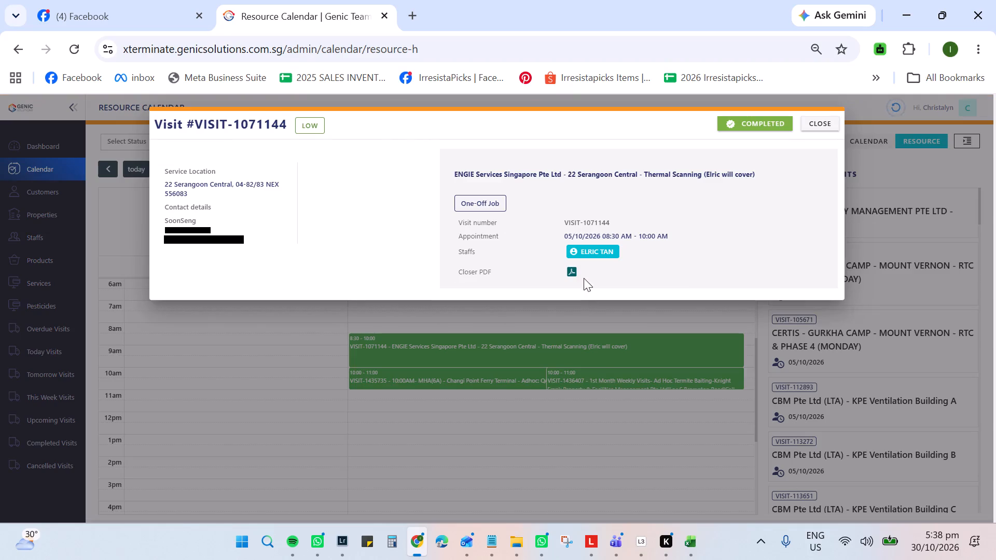
{"action": "left_click", "coordinate": [580, 275]}
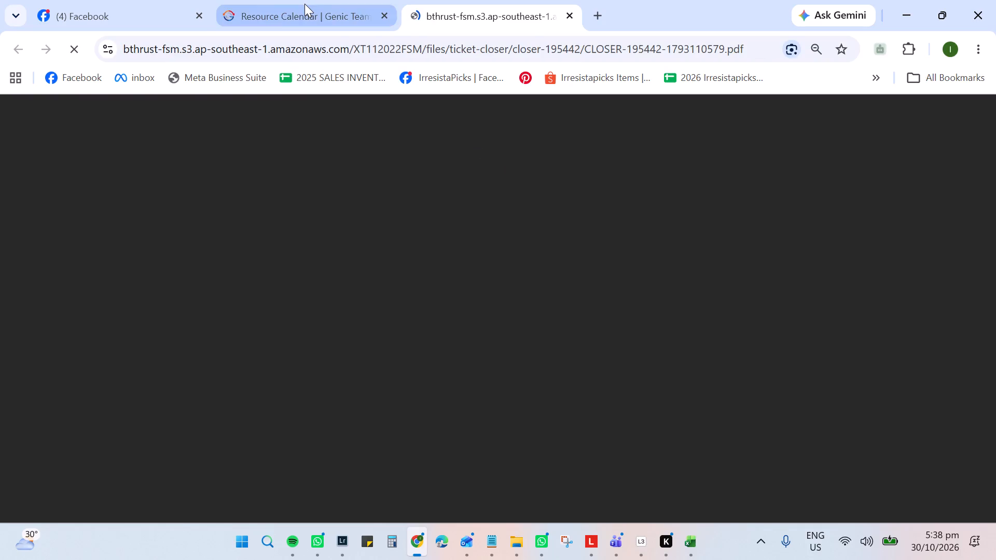
{"action": "scroll", "coordinate": [558, 336], "scroll_direction": "down", "scroll_amount": 3, "text": "ctrl"}
{"action": "scroll", "coordinate": [558, 337], "scroll_direction": "down", "scroll_amount": 4}
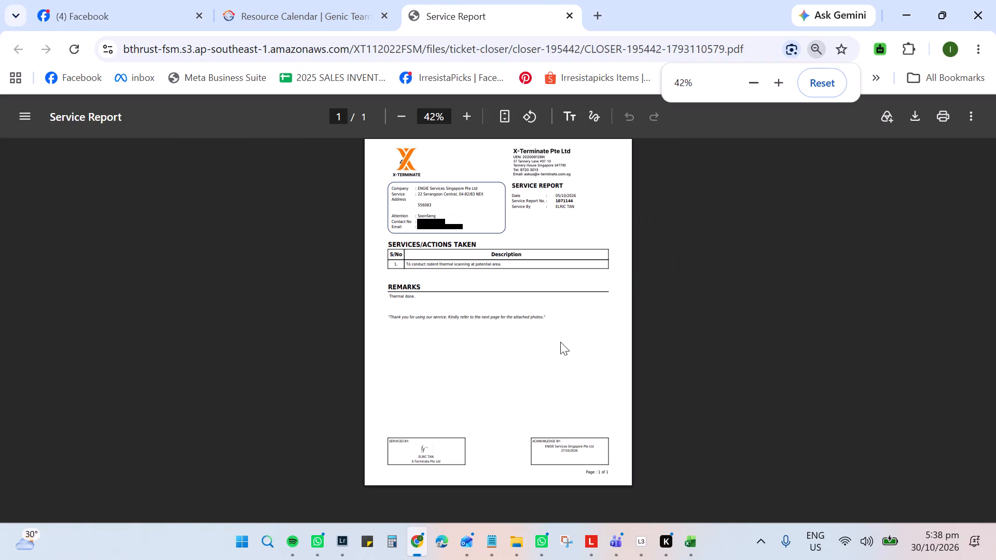
{"action": "scroll", "coordinate": [560, 342], "scroll_direction": "up", "scroll_amount": 2, "text": "ctrl"}
{"action": "scroll", "coordinate": [562, 345], "scroll_direction": "up", "scroll_amount": 2}
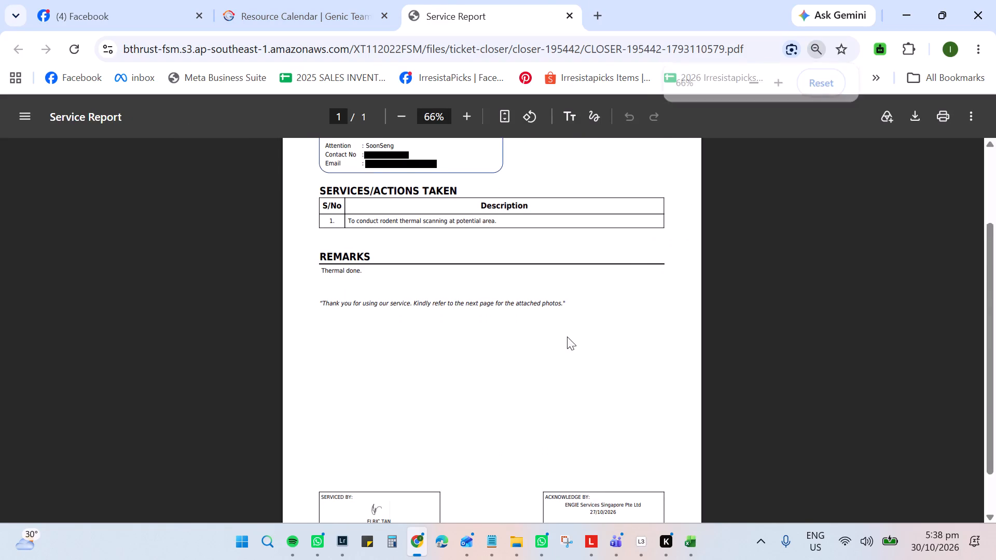
{"action": "left_click", "coordinate": [575, 12]}
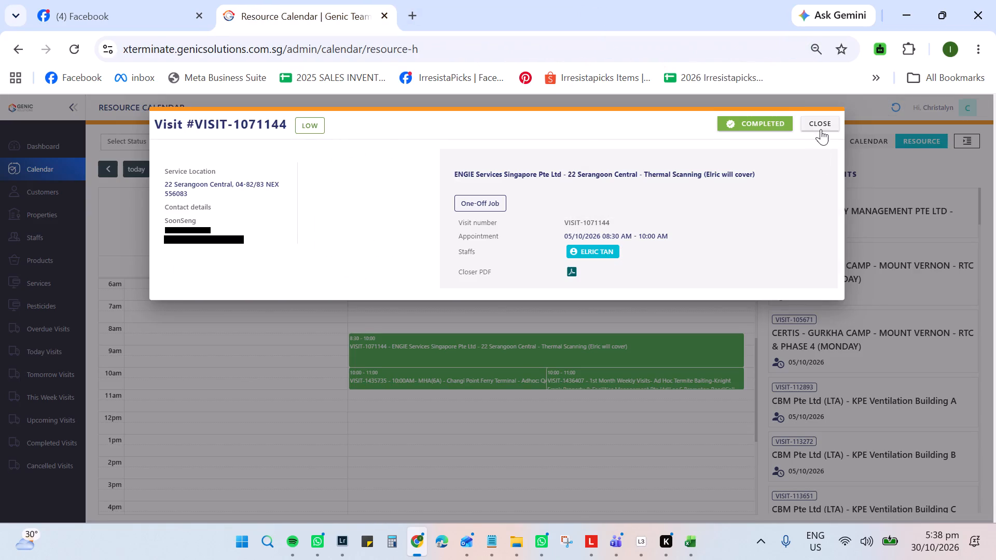
{"action": "left_click", "coordinate": [821, 129]}
Open the closer PDF of the 5 October MHA(6A) Changi Point Ferry Terminal termite site assessment visit.
{"action": "left_click", "coordinate": [509, 371]}
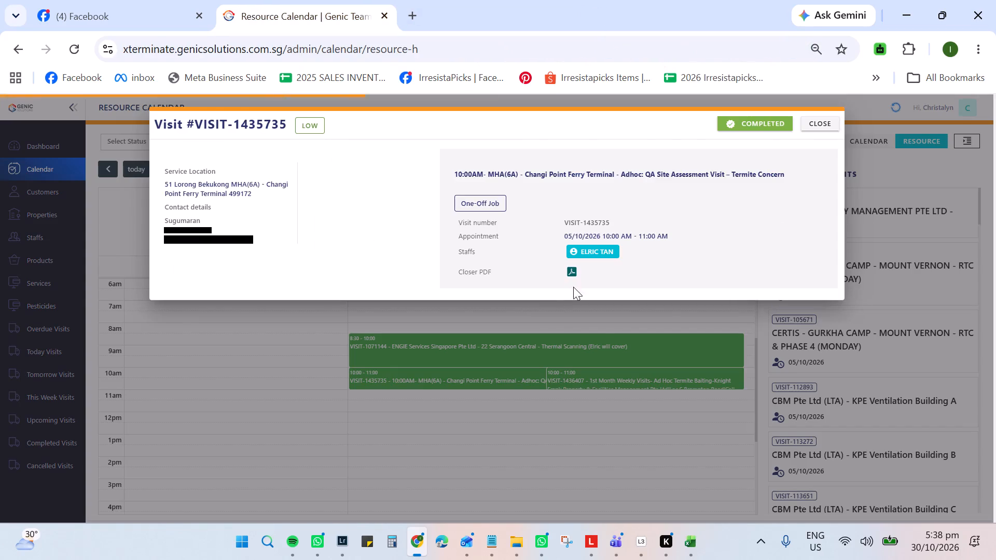
{"action": "left_click", "coordinate": [575, 275]}
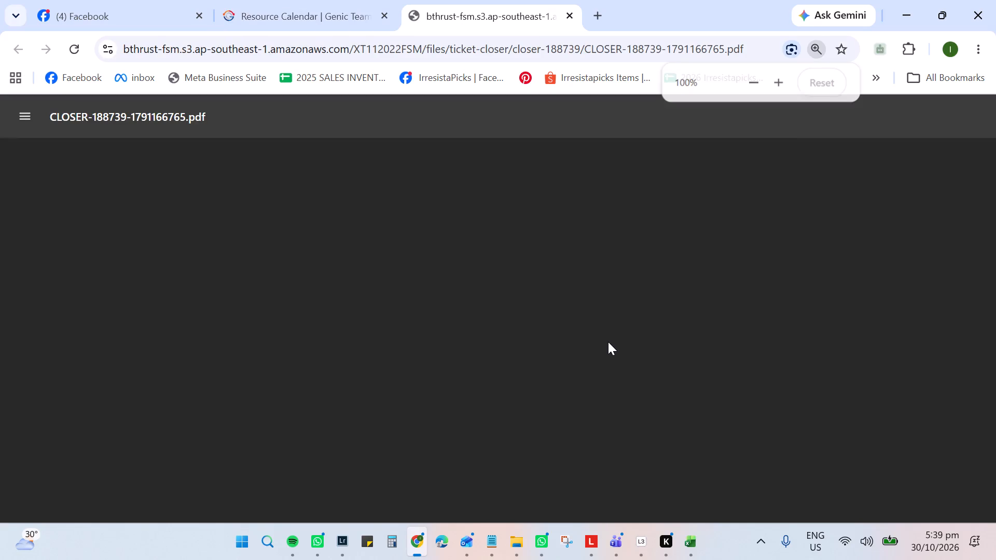
Check the remarks in the Changi Point Ferry Terminal service report, and close the report and visit details.
{"action": "scroll", "coordinate": [608, 342], "scroll_direction": "down", "scroll_amount": 4, "text": "ctrl"}
{"action": "scroll", "coordinate": [608, 343], "scroll_direction": "down", "scroll_amount": 4}
{"action": "scroll", "coordinate": [609, 345], "scroll_direction": "up", "scroll_amount": 4}
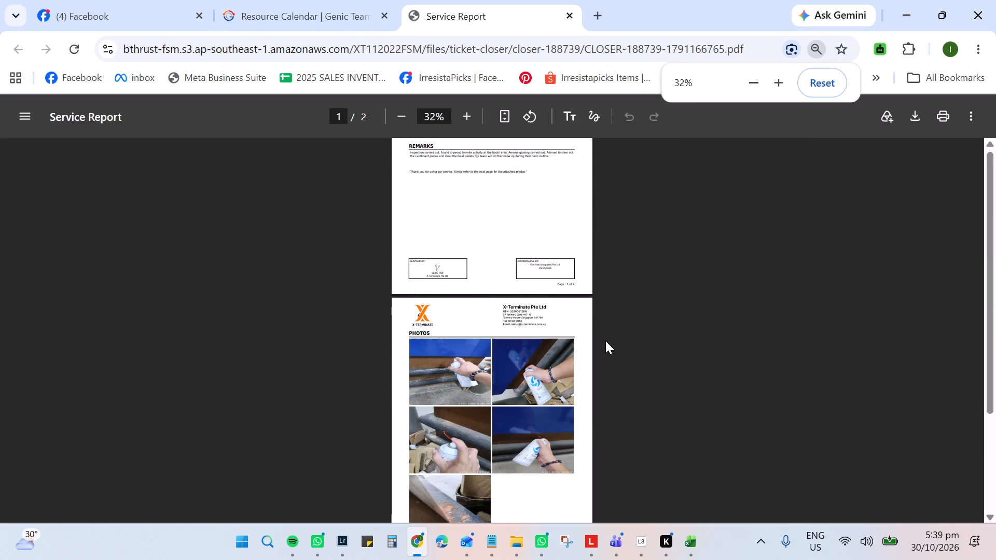
{"action": "left_click", "coordinate": [576, 19]}
{"action": "left_click", "coordinate": [571, 13]}
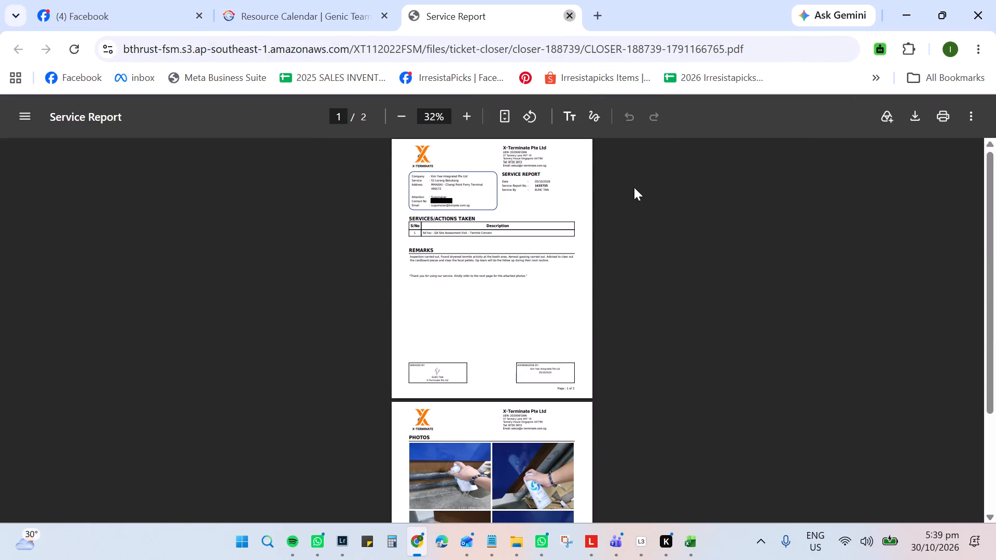
{"action": "left_click", "coordinate": [828, 121]}
Open the closer PDF of the 5 October Knight Frank 6 Brompton Road termite baiting visit.
{"action": "left_click", "coordinate": [651, 375]}
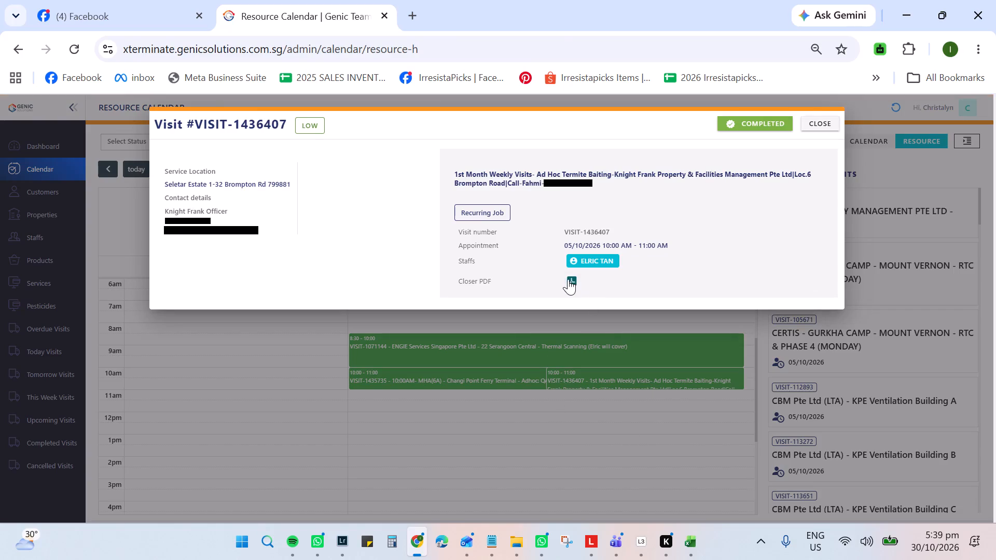
{"action": "left_click", "coordinate": [568, 279]}
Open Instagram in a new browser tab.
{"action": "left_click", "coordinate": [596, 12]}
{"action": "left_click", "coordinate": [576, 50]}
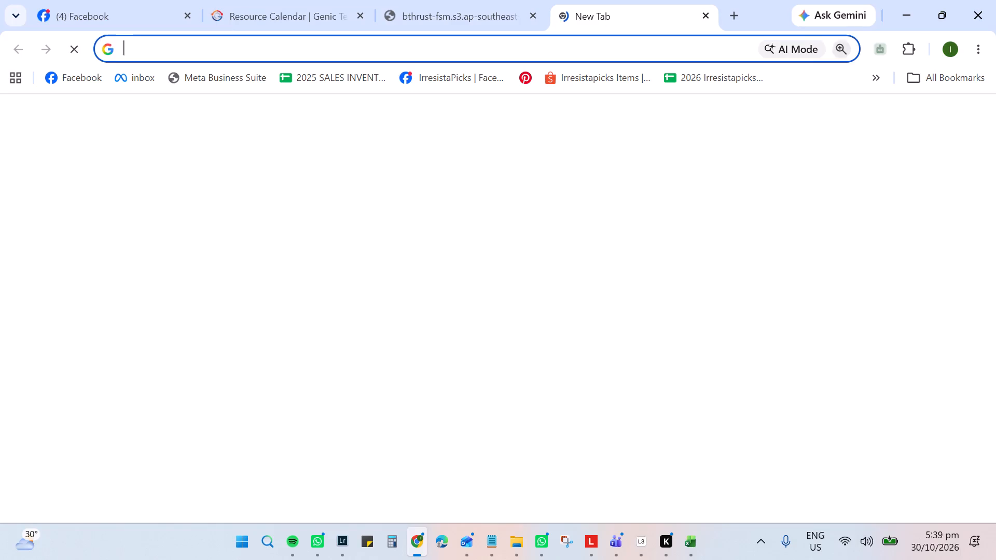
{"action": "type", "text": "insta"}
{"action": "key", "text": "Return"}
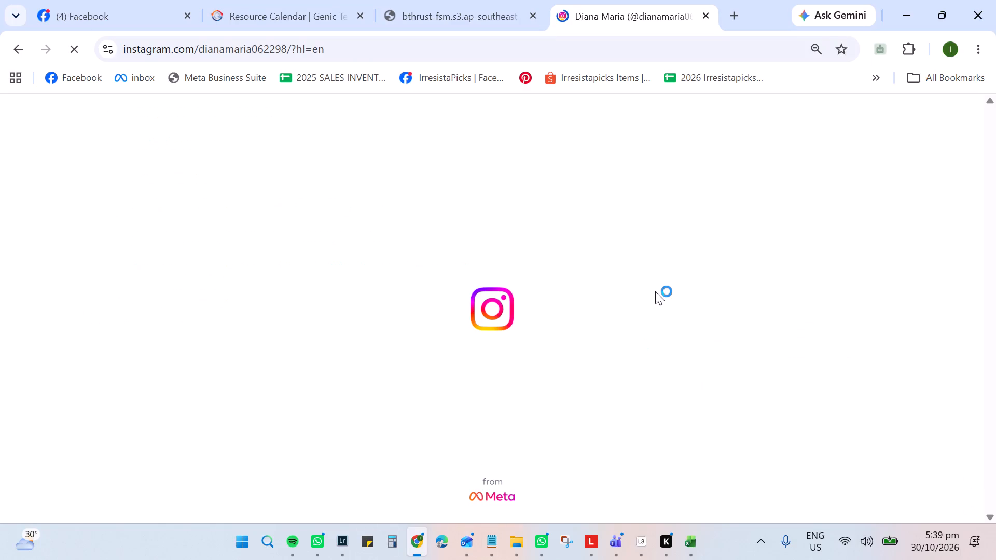
Check the remarks in the Knight Frank Brompton Road service report, and close the report and visit details.
{"action": "left_click", "coordinate": [465, 0]}
{"action": "scroll", "coordinate": [545, 369], "scroll_direction": "down", "scroll_amount": 2, "text": "ctrl"}
{"action": "scroll", "coordinate": [547, 377], "scroll_direction": "down", "scroll_amount": 1}
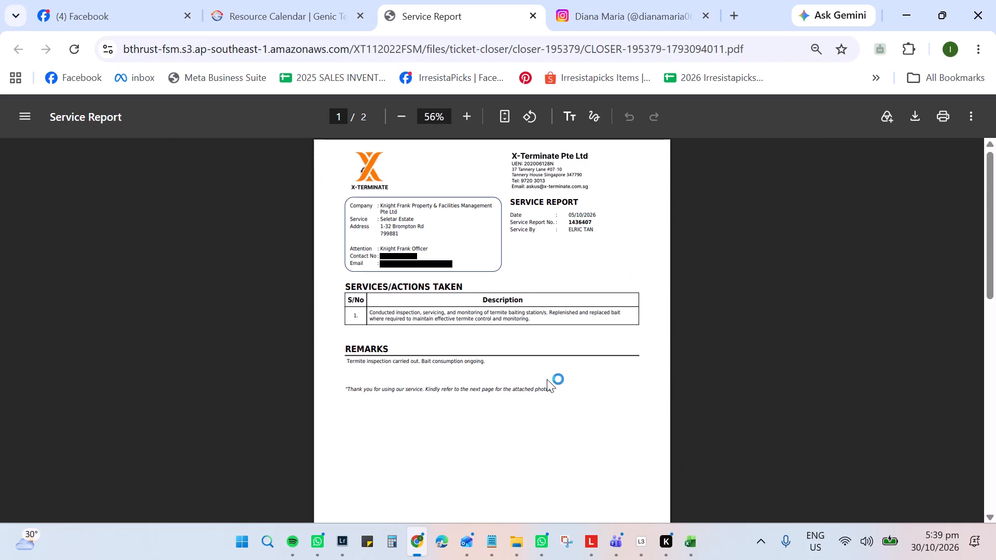
{"action": "scroll", "coordinate": [547, 379], "scroll_direction": "down", "scroll_amount": 6}
{"action": "scroll", "coordinate": [552, 405], "scroll_direction": "up", "scroll_amount": 4}
{"action": "left_click", "coordinate": [528, 19]}
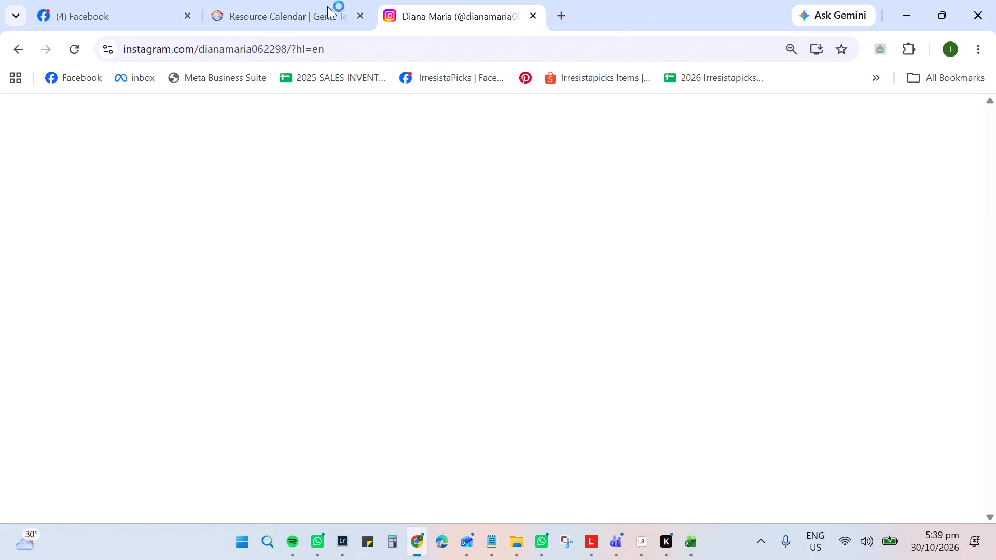
{"action": "left_click", "coordinate": [305, 2]}
{"action": "left_click", "coordinate": [809, 131]}
{"action": "left_click", "coordinate": [824, 125]}
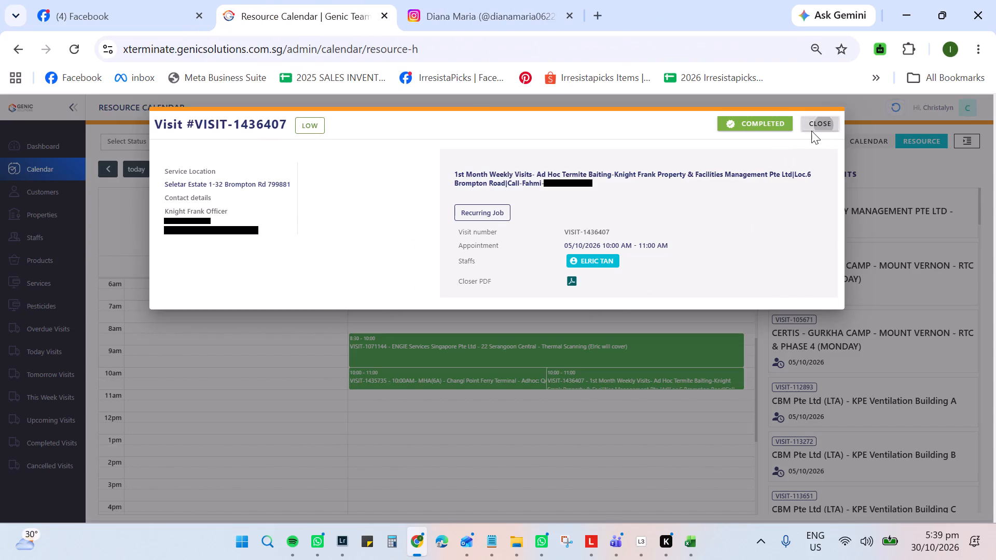
Show 6 October 2026 in Elric's resource calendar.
{"action": "left_click", "coordinate": [625, 141]}
{"action": "left_click", "coordinate": [616, 231]}
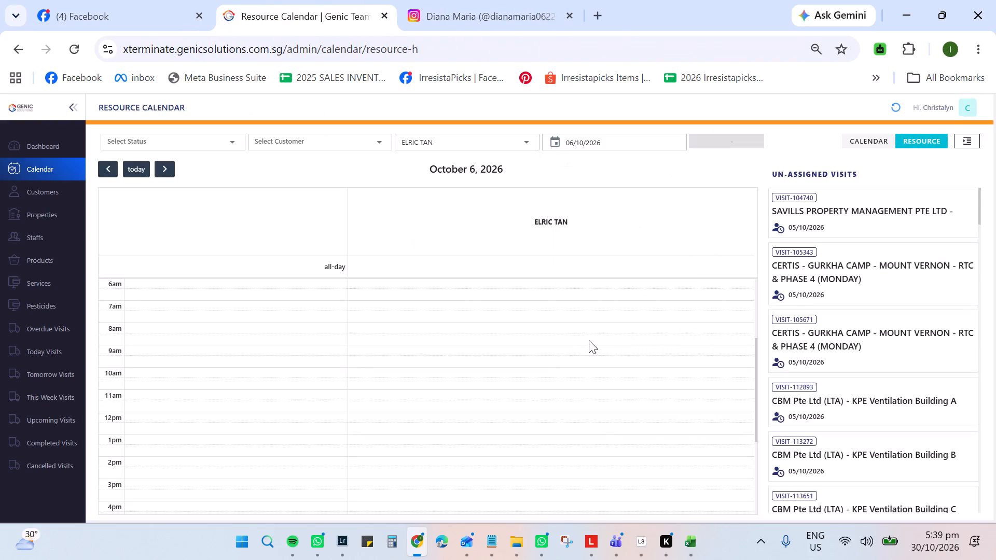
{"action": "scroll", "coordinate": [593, 394], "scroll_direction": "down", "scroll_amount": 2}
{"action": "scroll", "coordinate": [593, 395], "scroll_direction": "up", "scroll_amount": 2}
Check the remarks in the closer PDF of the ENGIE TPPL Toa Payoh thermal scanning visit, and close the report.
{"action": "left_click", "coordinate": [570, 345]}
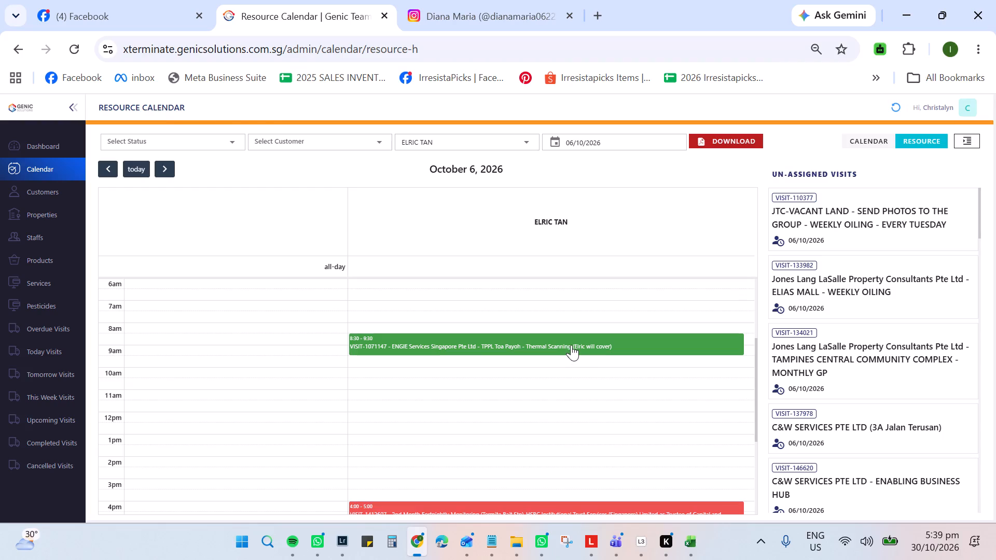
{"action": "left_click", "coordinate": [572, 269]}
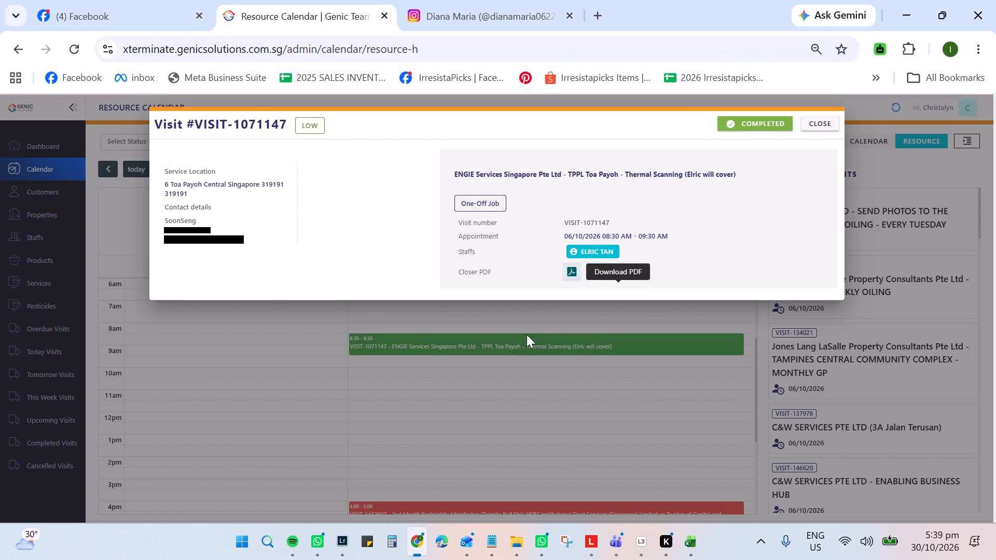
{"action": "scroll", "coordinate": [501, 374], "scroll_direction": "down", "scroll_amount": 4, "text": "ctrl"}
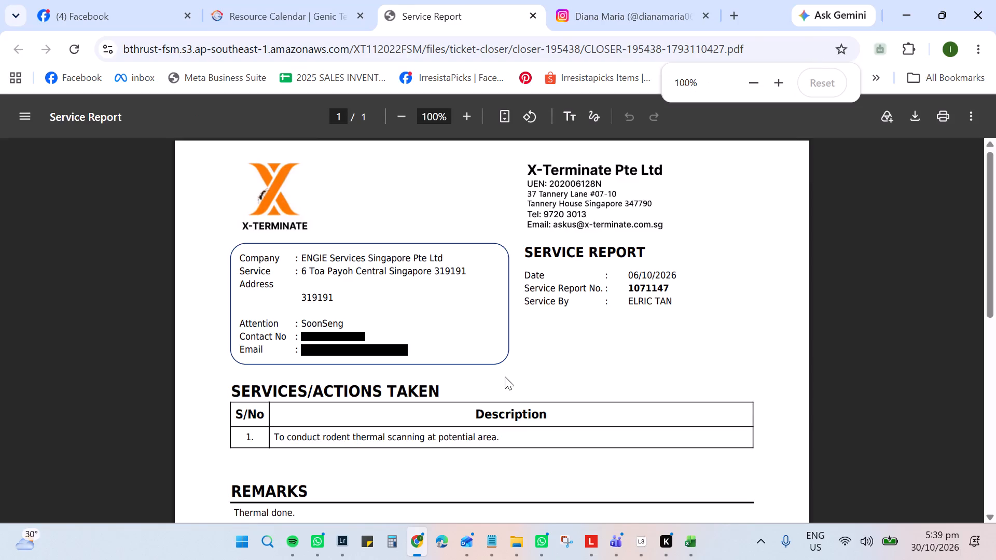
{"action": "scroll", "coordinate": [505, 376], "scroll_direction": "down", "scroll_amount": 3, "text": "ctrl"}
{"action": "scroll", "coordinate": [506, 376], "scroll_direction": "down", "scroll_amount": 5}
{"action": "scroll", "coordinate": [506, 378], "scroll_direction": "up", "scroll_amount": 3}
{"action": "scroll", "coordinate": [506, 378], "scroll_direction": "up", "scroll_amount": 1, "text": "ctrl"}
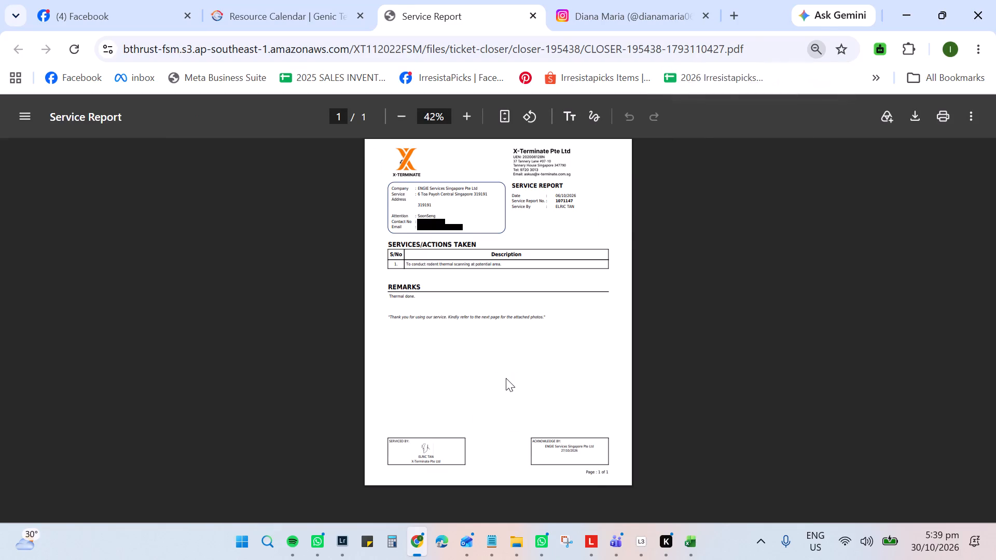
{"action": "scroll", "coordinate": [506, 378], "scroll_direction": "up", "scroll_amount": 1, "text": "ctrl"}
{"action": "left_click", "coordinate": [537, 13]}
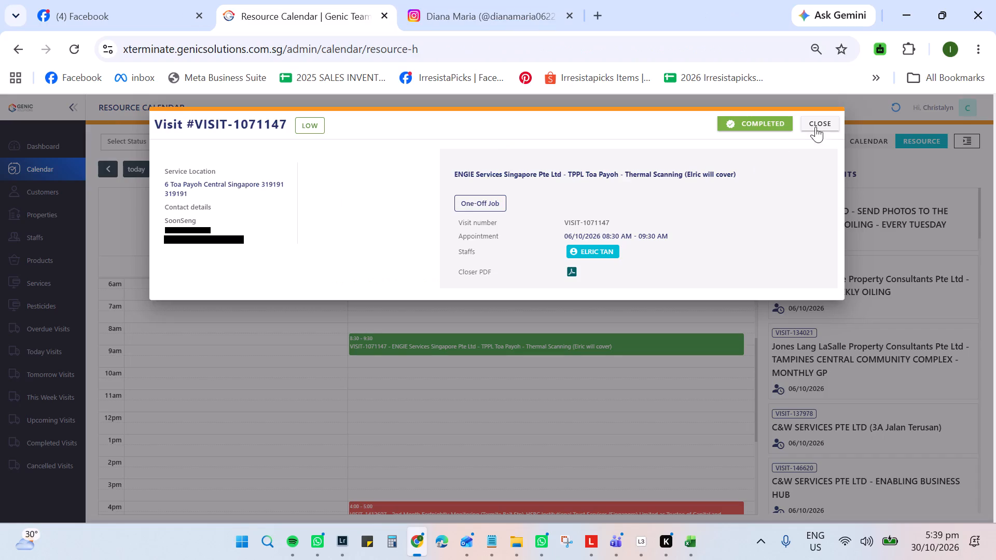
Close the ENGIE TPPL Toa Payoh visit details and show 7 October 2026 in Elric's resource calendar.
{"action": "left_click", "coordinate": [820, 121]}
{"action": "left_click", "coordinate": [619, 145]}
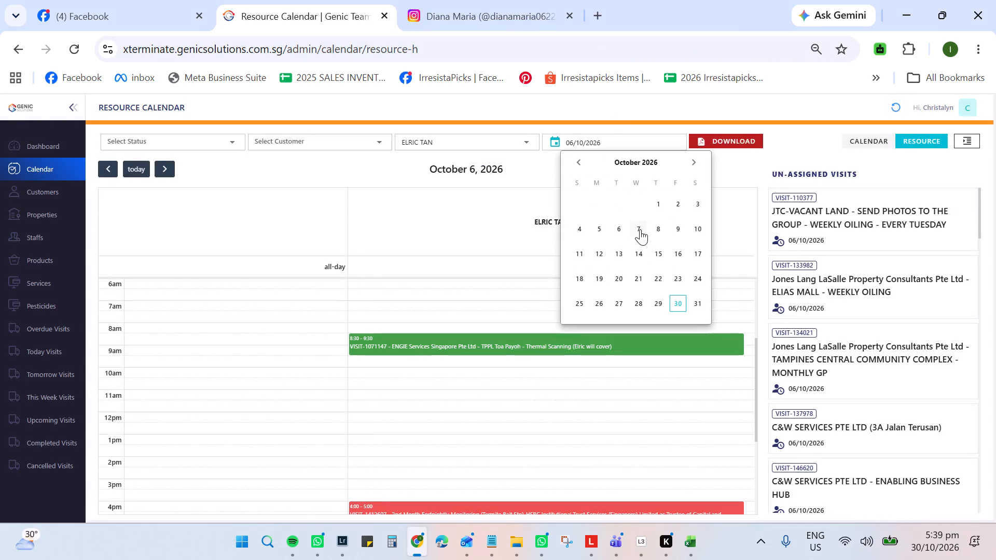
{"action": "left_click", "coordinate": [640, 229]}
Check the remarks in the closer PDF of the ENGIE HBPL Vivo City thermal scanning visit, and close the report and visit details.
{"action": "scroll", "coordinate": [602, 407], "scroll_direction": "down", "scroll_amount": 1}
{"action": "scroll", "coordinate": [602, 408], "scroll_direction": "up", "scroll_amount": 1}
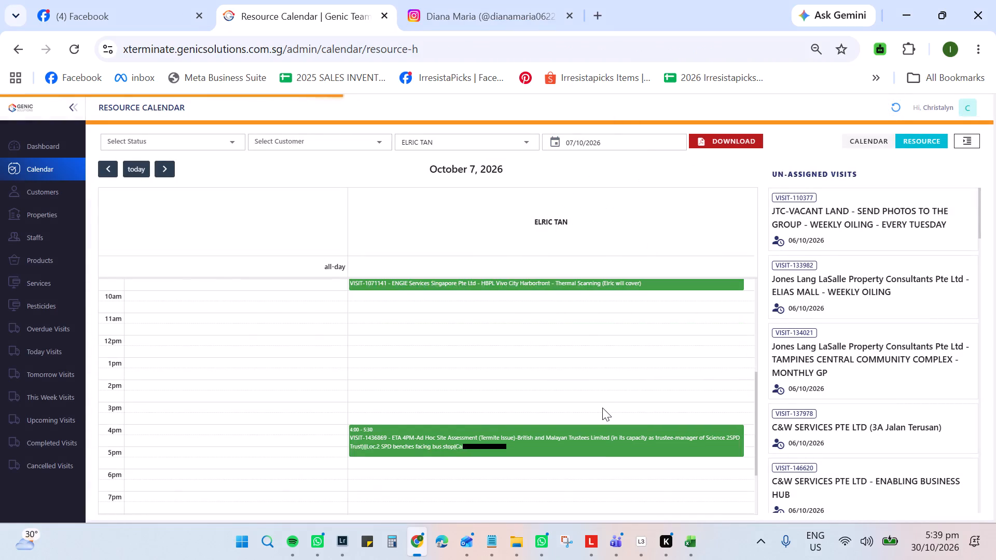
{"action": "left_click", "coordinate": [578, 351]}
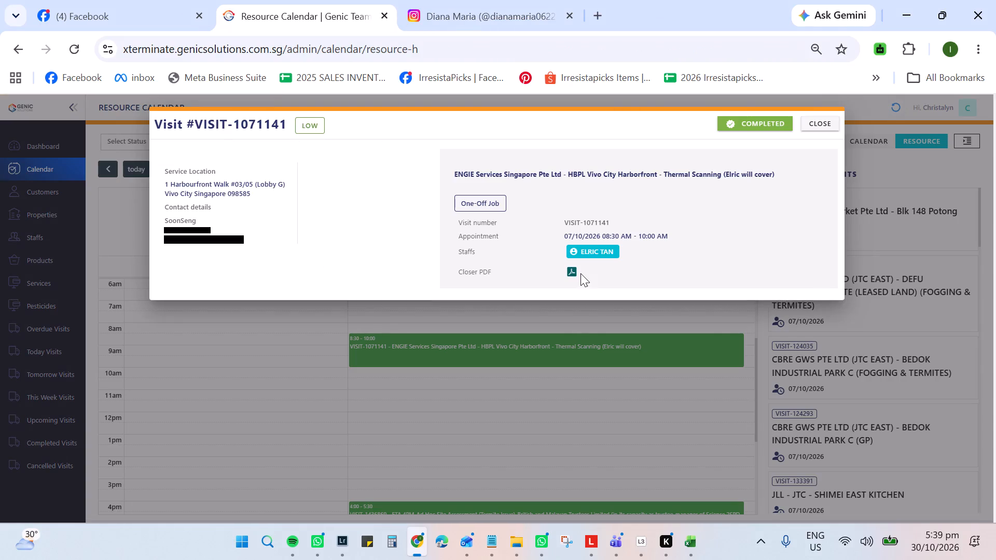
{"action": "left_click", "coordinate": [572, 273]}
{"action": "scroll", "coordinate": [511, 369], "scroll_direction": "down", "scroll_amount": 5, "text": "ctrl"}
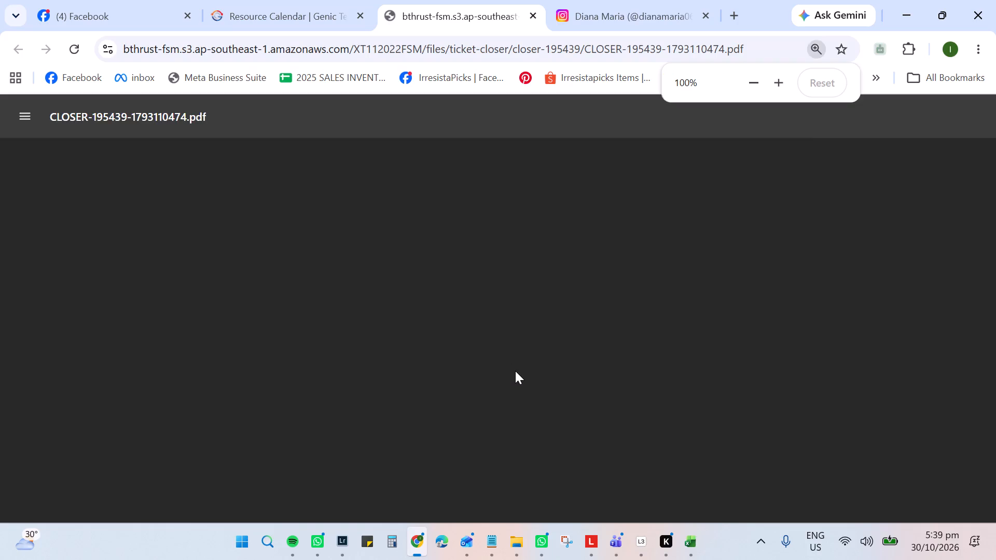
{"action": "scroll", "coordinate": [515, 371], "scroll_direction": "down", "scroll_amount": 2, "text": "ctrl"}
{"action": "scroll", "coordinate": [515, 371], "scroll_direction": "down", "scroll_amount": 7}
{"action": "scroll", "coordinate": [516, 372], "scroll_direction": "up", "scroll_amount": 5}
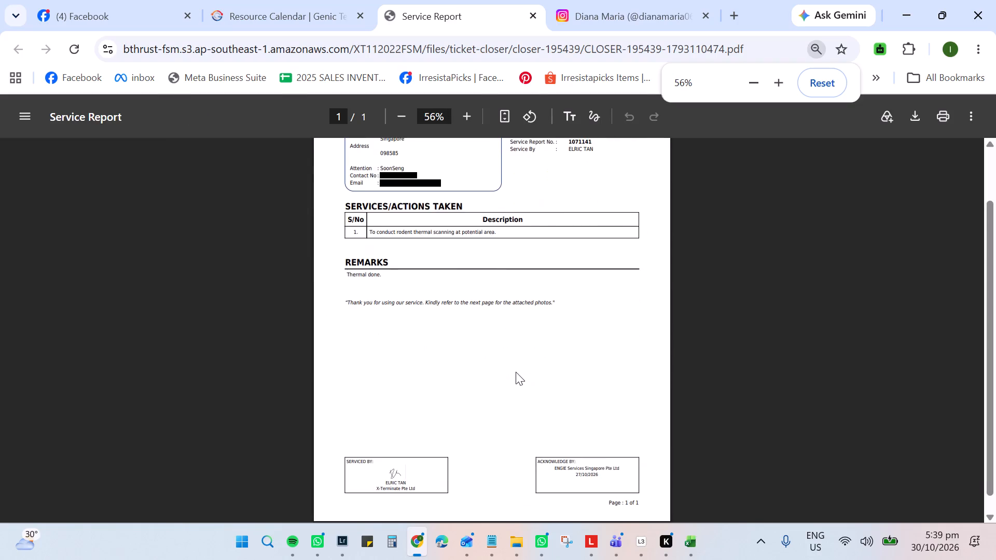
{"action": "left_click", "coordinate": [529, 15]}
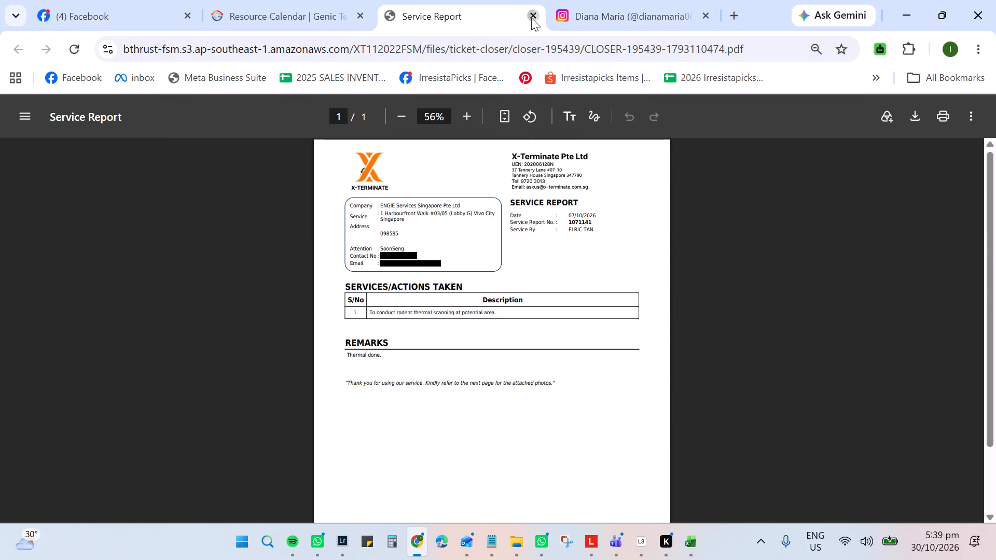
{"action": "left_click", "coordinate": [815, 133]}
{"action": "left_click", "coordinate": [817, 126]}
Open the closer PDF of the 7 October 4 PM British and Malayan Trustees termite site assessment visit.
{"action": "scroll", "coordinate": [558, 415], "scroll_direction": "down", "scroll_amount": 1}
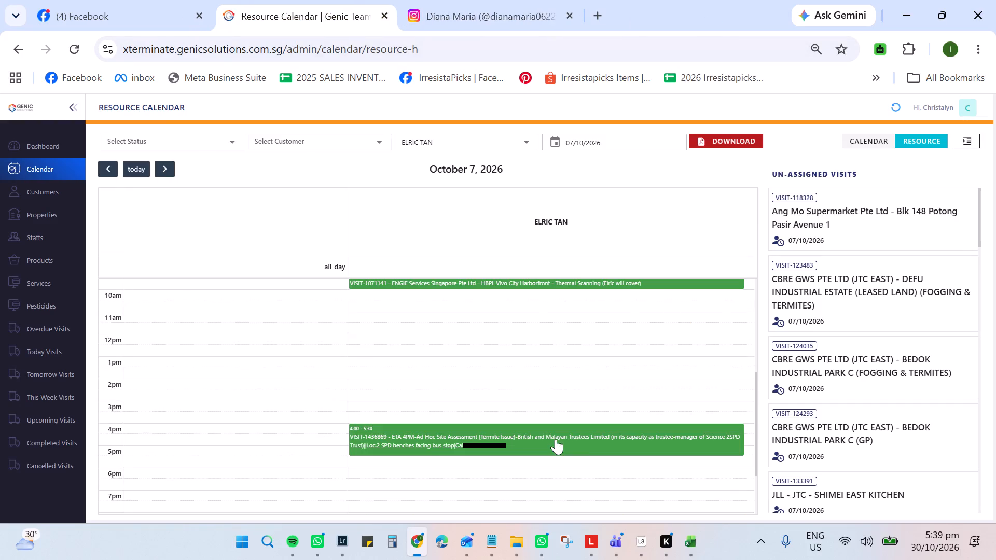
{"action": "left_click", "coordinate": [556, 439]}
{"action": "left_click", "coordinate": [575, 280]}
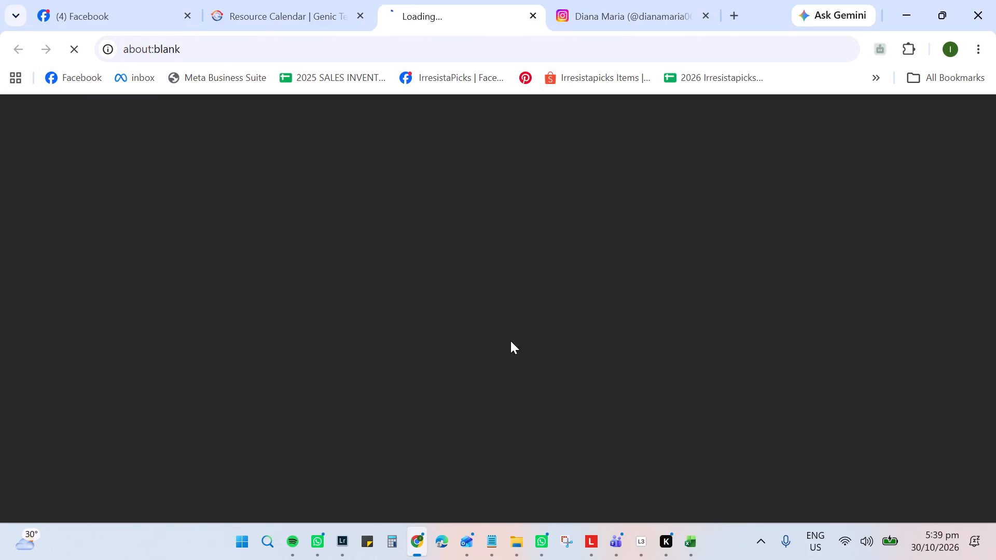
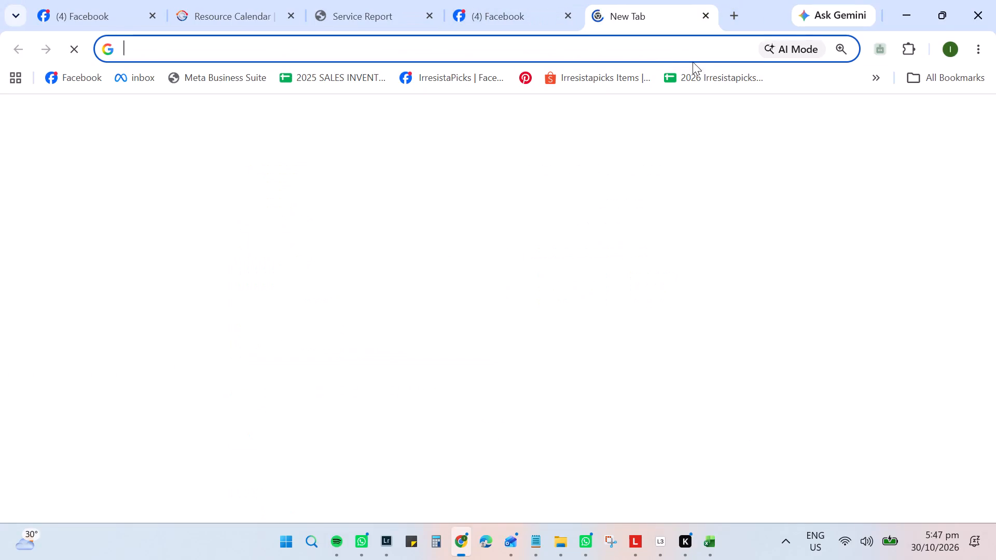
Search the web for the conversion of 10 USD to PHP.
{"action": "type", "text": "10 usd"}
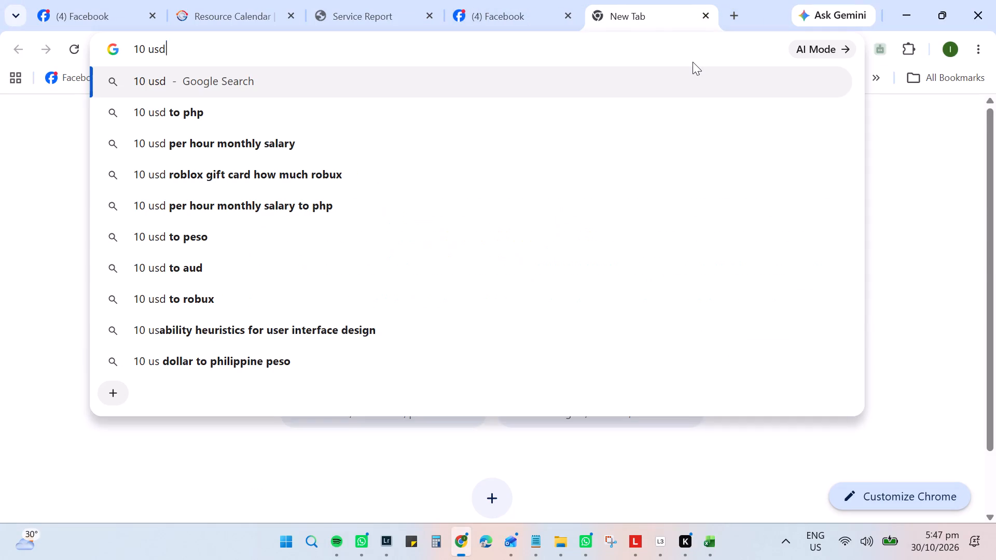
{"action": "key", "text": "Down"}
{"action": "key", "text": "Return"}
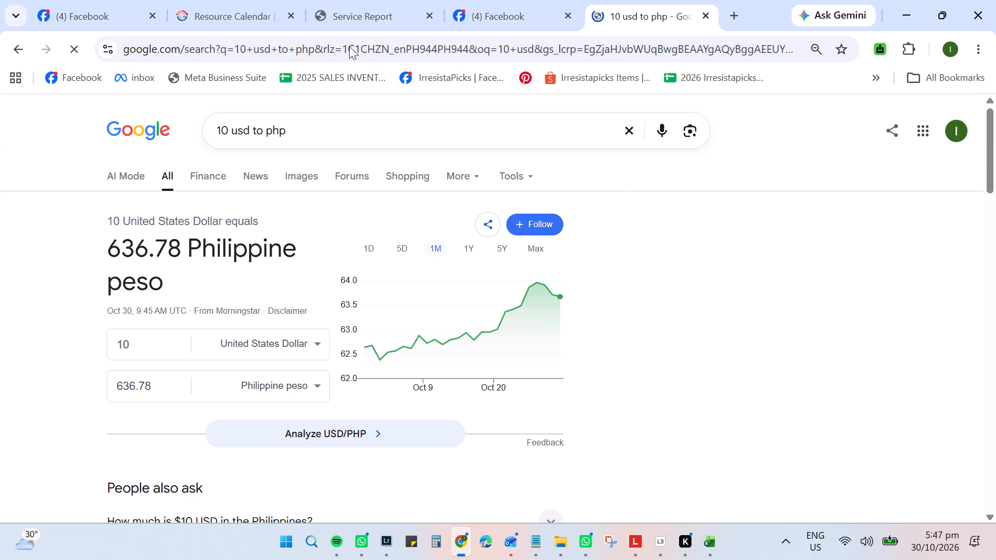
Check the remarks in the closer PDF of the 14 October ENGIE Former Ford Factory thermal scanning visit, and close the report and visit details.
{"action": "left_click", "coordinate": [348, 13]}
{"action": "scroll", "coordinate": [670, 347], "scroll_direction": "down", "scroll_amount": 4}
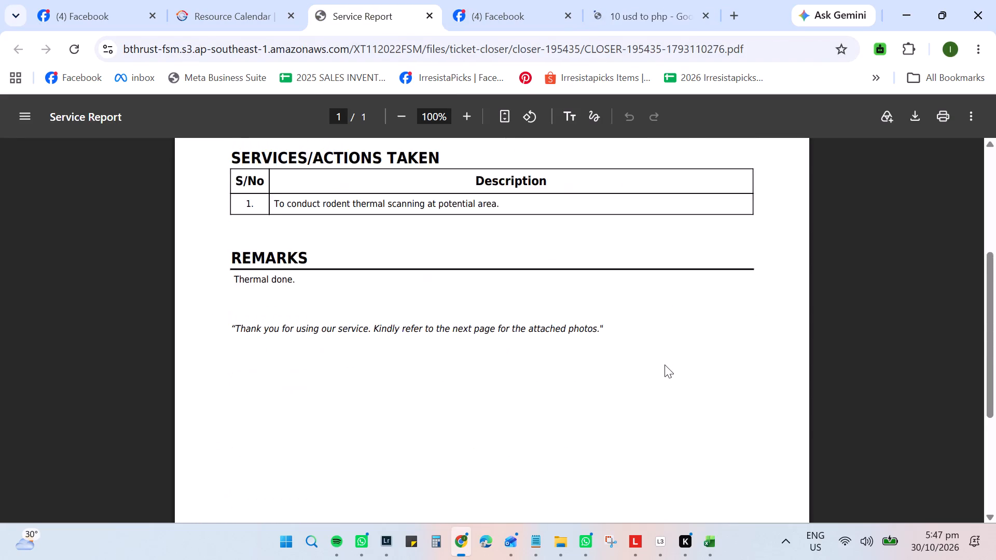
{"action": "scroll", "coordinate": [665, 365], "scroll_direction": "down", "scroll_amount": 2}
{"action": "scroll", "coordinate": [665, 368], "scroll_direction": "down", "scroll_amount": 3, "text": "ctrl"}
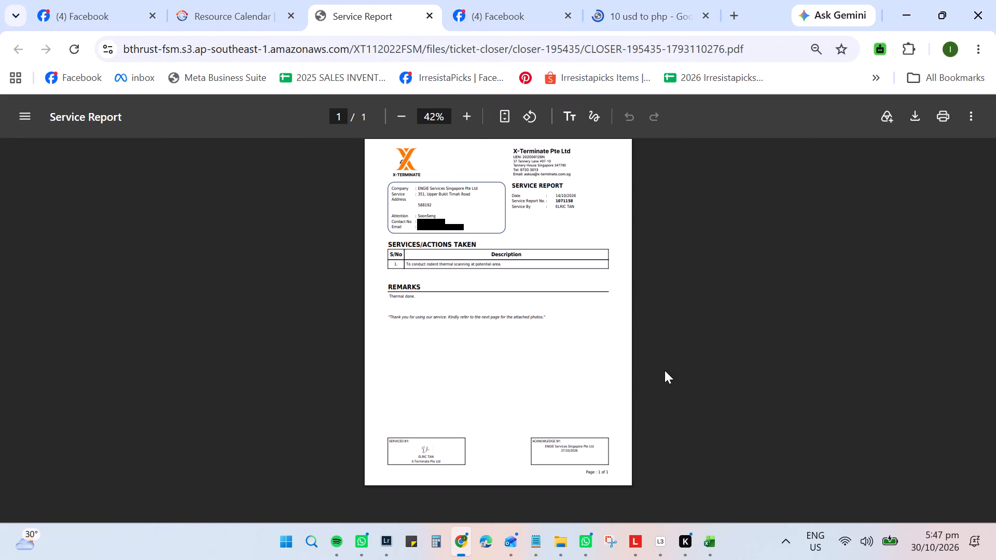
{"action": "scroll", "coordinate": [665, 370], "scroll_direction": "up", "scroll_amount": 1, "text": "ctrl"}
{"action": "left_click", "coordinate": [430, 15]}
{"action": "left_click", "coordinate": [250, 14]}
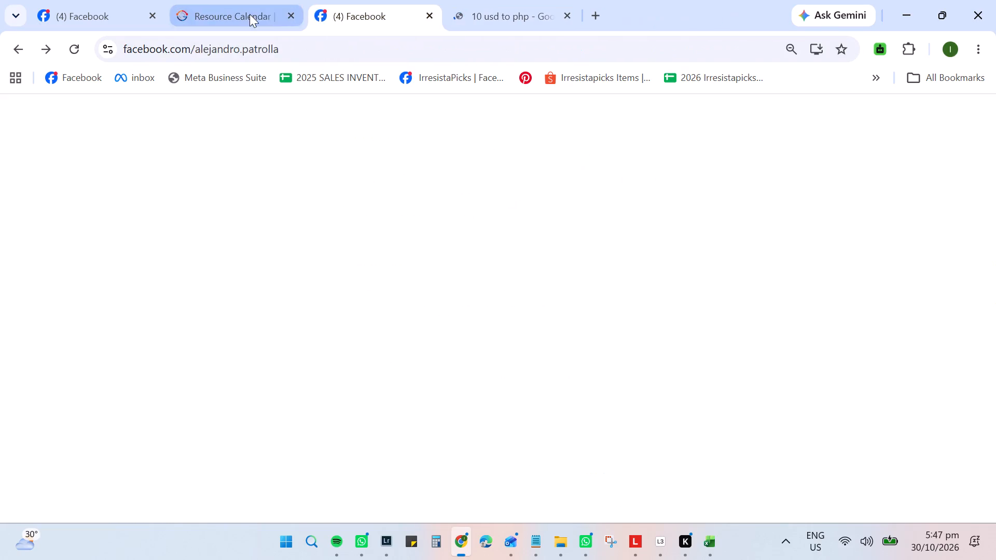
{"action": "left_click", "coordinate": [731, 235]}
{"action": "left_click", "coordinate": [812, 123]}
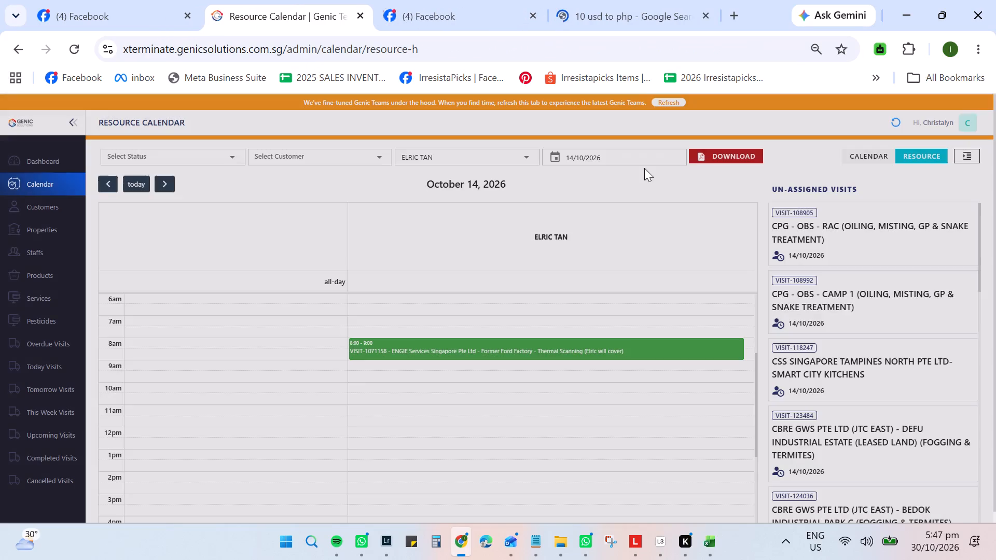
Check Elric's resource calendar for visits on 15, 16 and 17 October 2026, one day at a time.
{"action": "left_click", "coordinate": [601, 156]}
{"action": "left_click", "coordinate": [663, 273]}
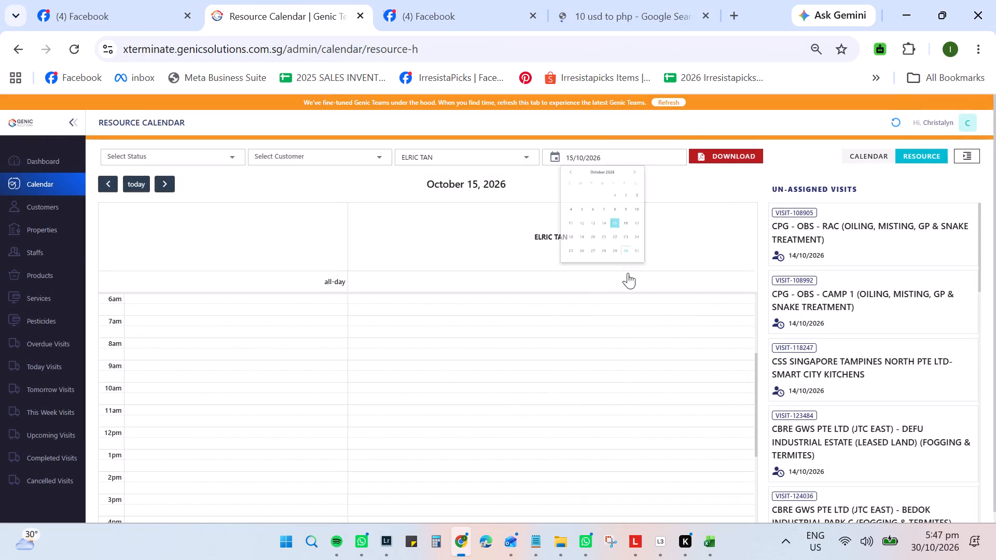
{"action": "scroll", "coordinate": [588, 430], "scroll_direction": "down", "scroll_amount": 4}
{"action": "scroll", "coordinate": [591, 429], "scroll_direction": "up", "scroll_amount": 7}
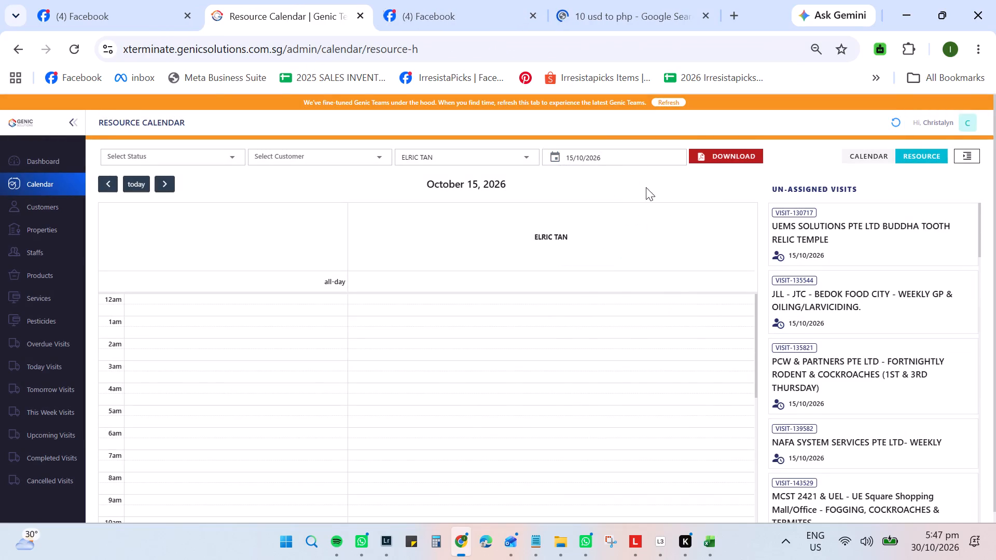
{"action": "left_click", "coordinate": [628, 158]}
{"action": "left_click", "coordinate": [676, 270]}
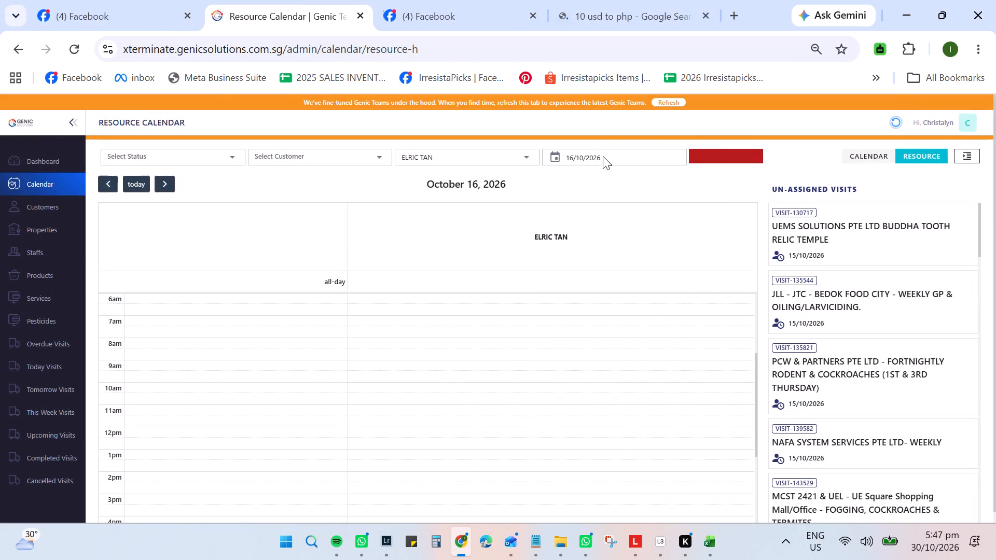
{"action": "left_click", "coordinate": [603, 154]}
{"action": "left_click", "coordinate": [703, 269]}
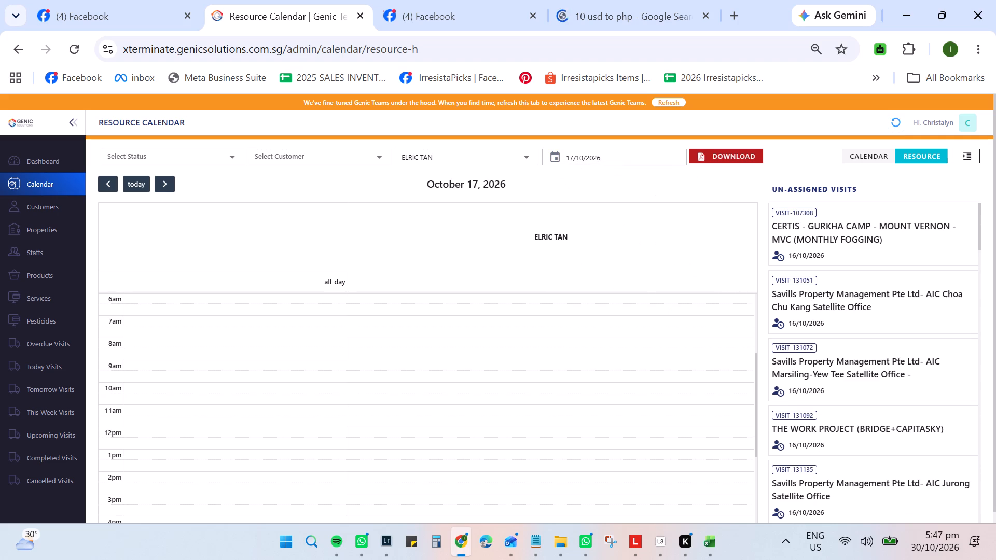
Continue checking Elric's resource calendar day by day for 18, 19 and 20 October 2026.
{"action": "left_click", "coordinate": [607, 164]}
{"action": "left_click", "coordinate": [619, 153]}
{"action": "left_click", "coordinate": [584, 293]}
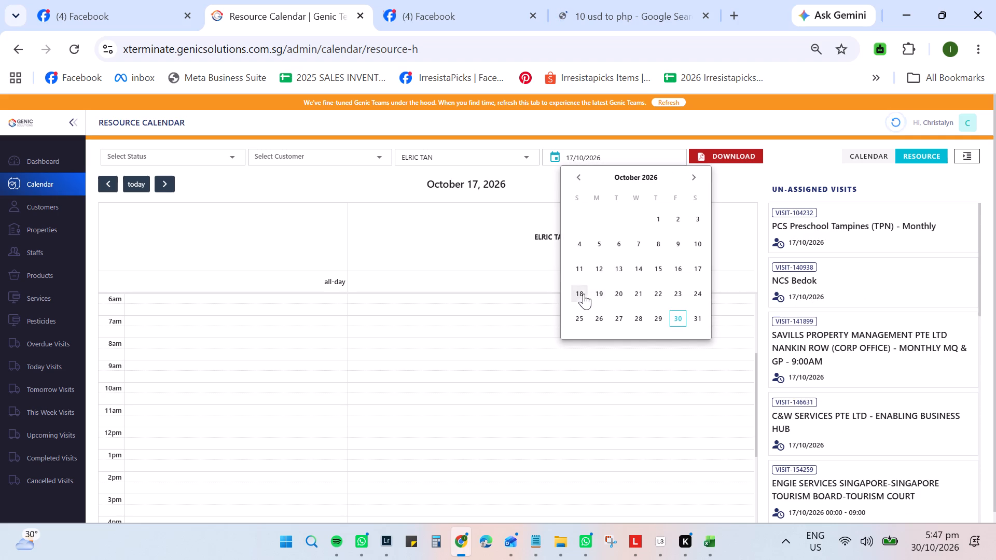
{"action": "left_click", "coordinate": [599, 158]}
{"action": "left_click", "coordinate": [603, 290]}
{"action": "left_click", "coordinate": [599, 160]}
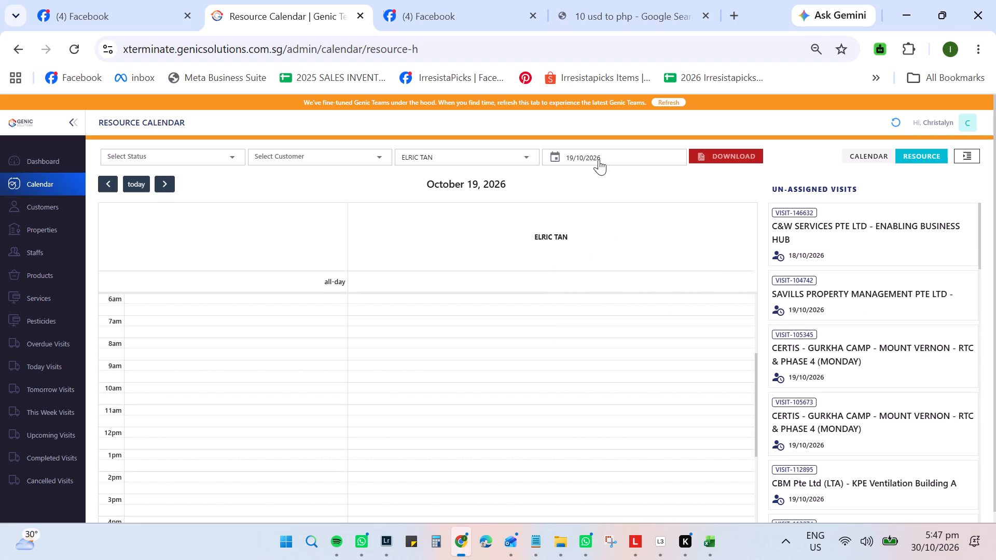
{"action": "left_click", "coordinate": [621, 289]}
{"action": "left_click", "coordinate": [610, 167]}
{"action": "left_click", "coordinate": [610, 158]}
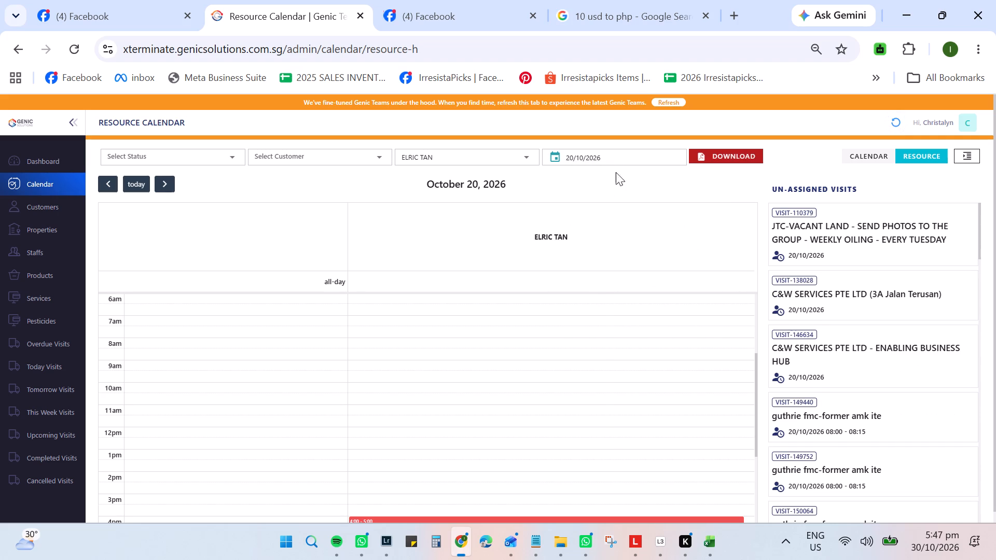
Show 21 October 2026 in Elric's resource calendar and open the closer PDF of the MHA Kim Yew Sector B Site D termite visit.
{"action": "left_click", "coordinate": [632, 295]}
{"action": "scroll", "coordinate": [648, 311], "scroll_direction": "down", "scroll_amount": 2}
{"action": "scroll", "coordinate": [648, 313], "scroll_direction": "up", "scroll_amount": 2}
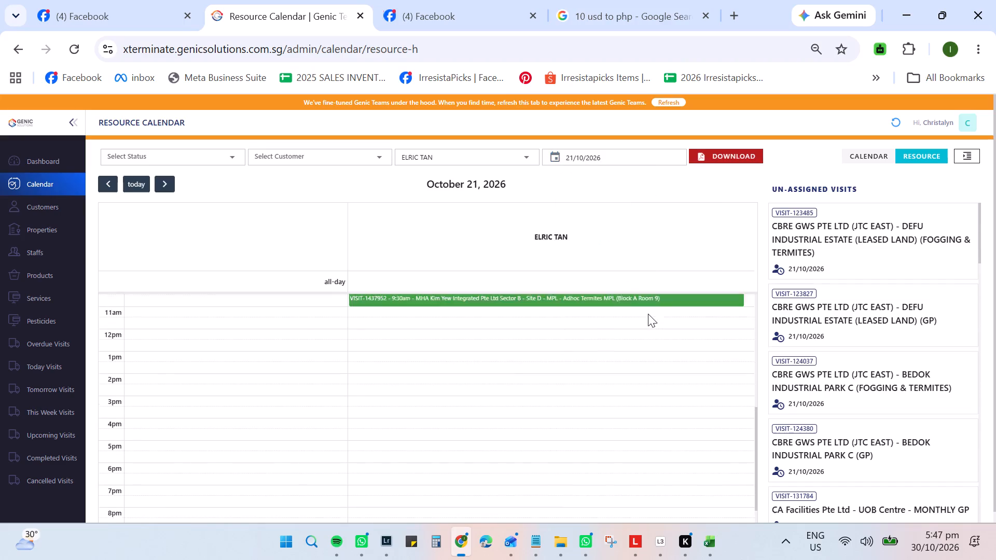
{"action": "left_click_drag", "start_coordinate": [631, 380], "coordinate": [631, 385]}
{"action": "left_click", "coordinate": [544, 378]}
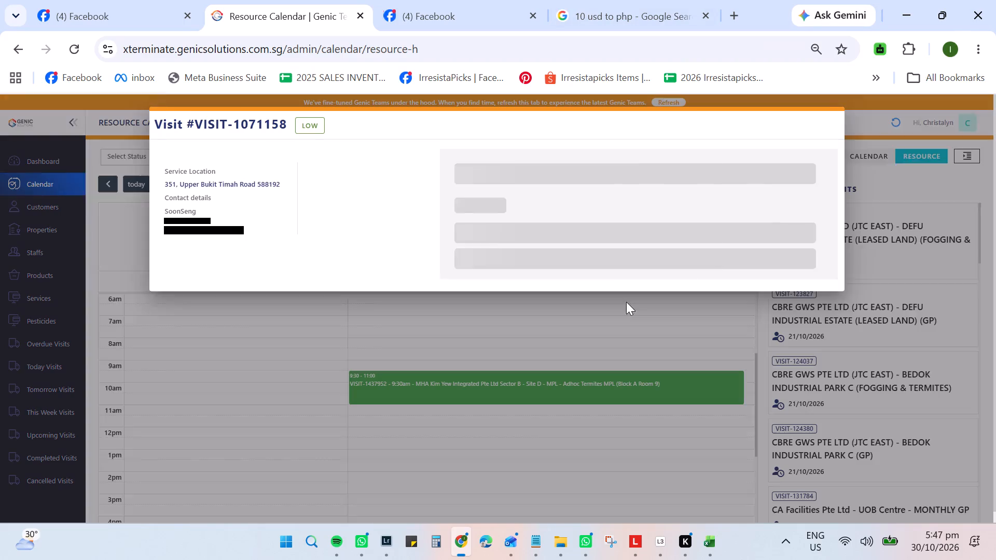
{"action": "left_click", "coordinate": [568, 273]}
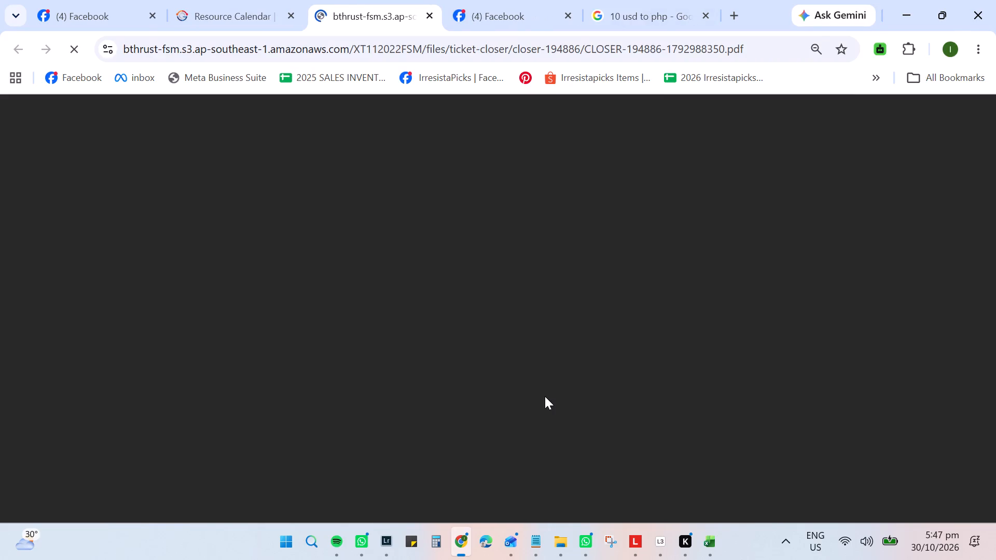
Check the date, remarks and photo in the Kim Yew Sector B Site D service report, and close the report and visit details.
{"action": "scroll", "coordinate": [545, 396], "scroll_direction": "down", "scroll_amount": 5, "text": "ctrl"}
{"action": "scroll", "coordinate": [545, 396], "scroll_direction": "down", "scroll_amount": 3}
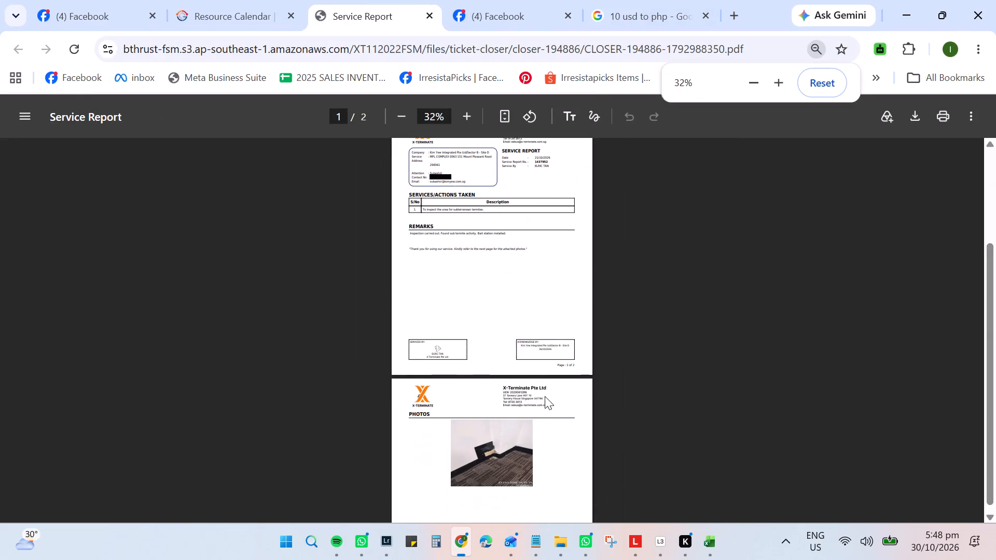
{"action": "scroll", "coordinate": [545, 396], "scroll_direction": "up", "scroll_amount": 4, "text": "ctrl"}
{"action": "scroll", "coordinate": [545, 396], "scroll_direction": "up", "scroll_amount": 9}
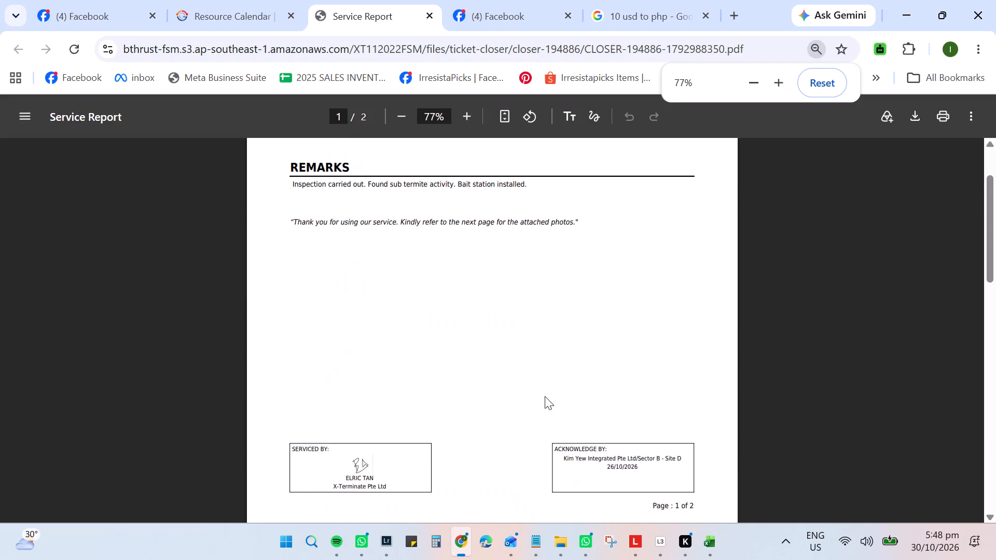
{"action": "scroll", "coordinate": [545, 396], "scroll_direction": "up", "scroll_amount": 1}
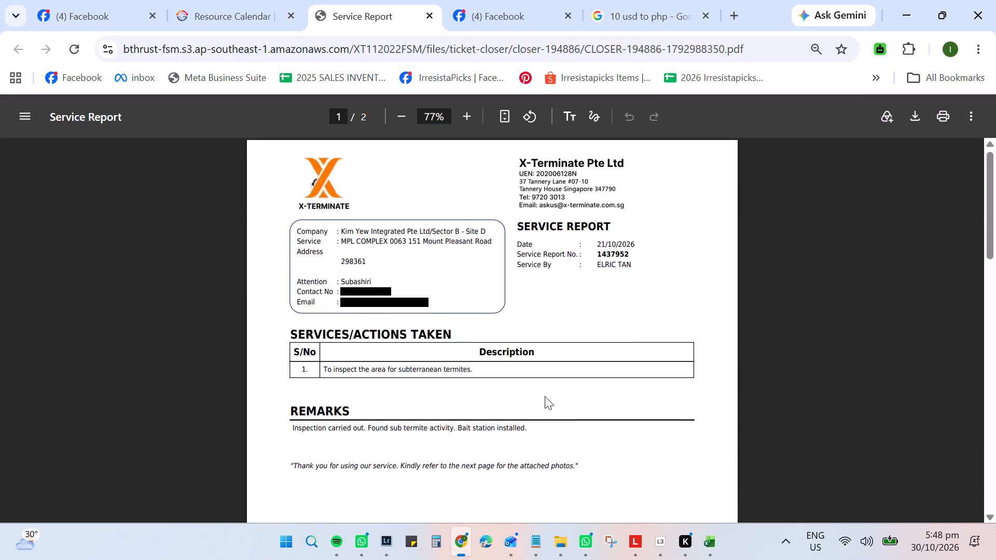
{"action": "left_click", "coordinate": [430, 18]}
{"action": "left_click", "coordinate": [811, 126]}
Show 22 October 2026 in Elric's resource calendar and open the closer PDF of the Punggol Town Council (Punggol Coast) termite baiting visit.
{"action": "left_click", "coordinate": [620, 151]}
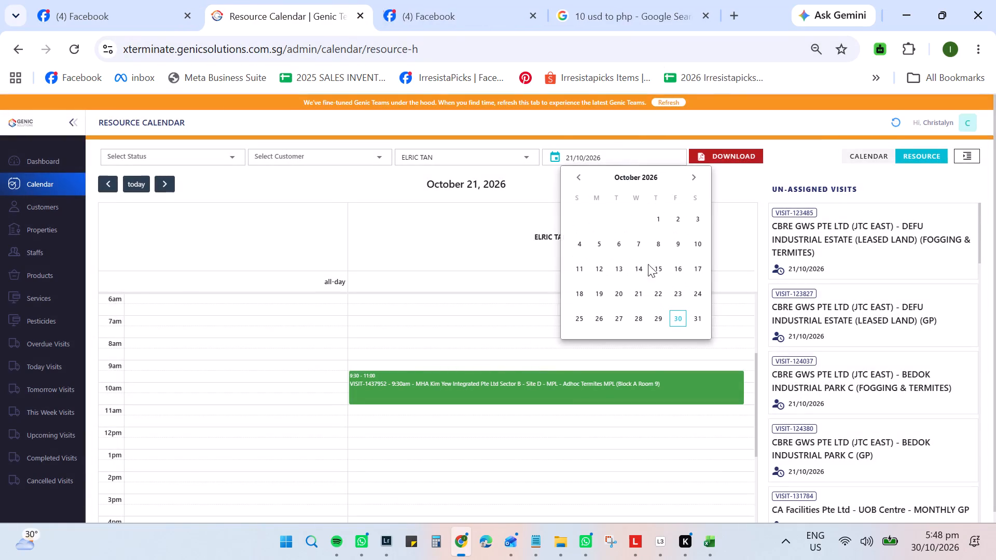
{"action": "left_click", "coordinate": [638, 297]}
{"action": "left_click", "coordinate": [614, 159]}
{"action": "left_click", "coordinate": [661, 298]}
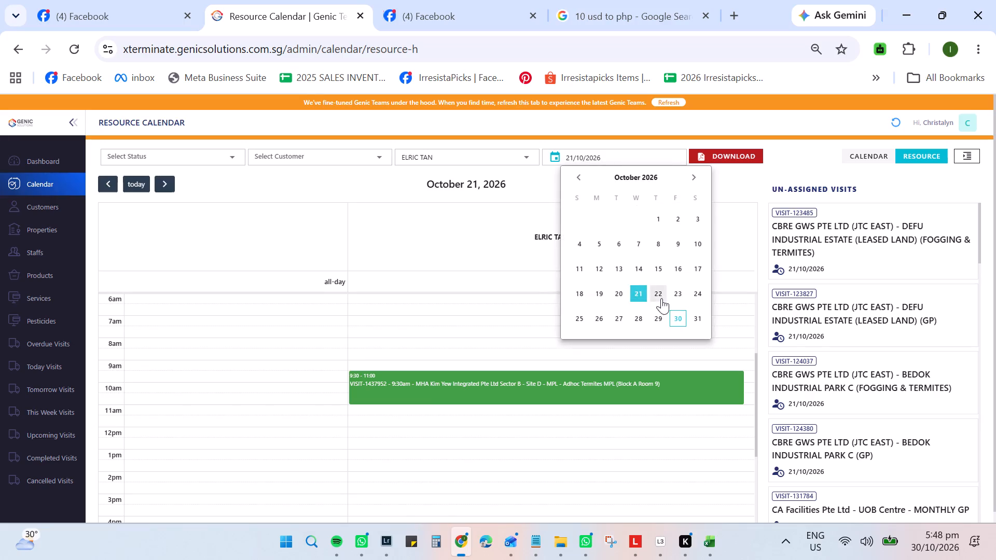
{"action": "left_click", "coordinate": [610, 158]}
{"action": "left_click", "coordinate": [505, 375]}
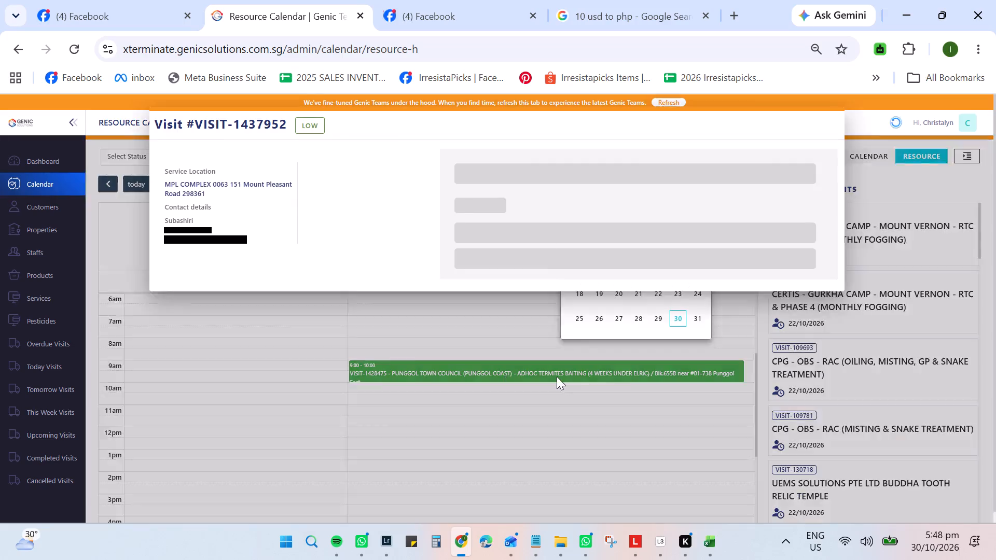
{"action": "left_click", "coordinate": [575, 282]}
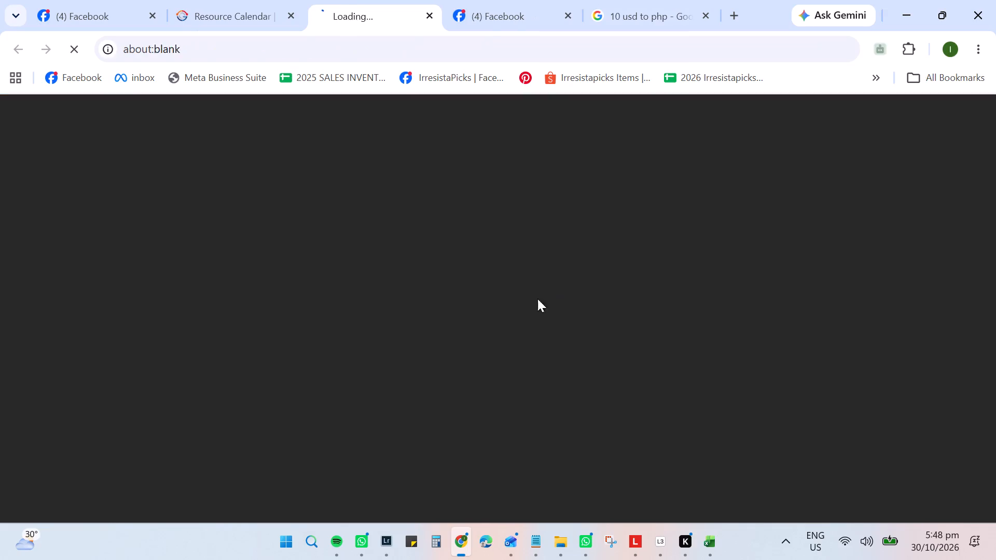
Examine the remarks, service date, acknowledgement date and photo timestamp in the Punggol Town Council (Punggol Coast) service report.
{"action": "scroll", "coordinate": [522, 319], "scroll_direction": "down", "scroll_amount": 8, "text": "ctrl"}
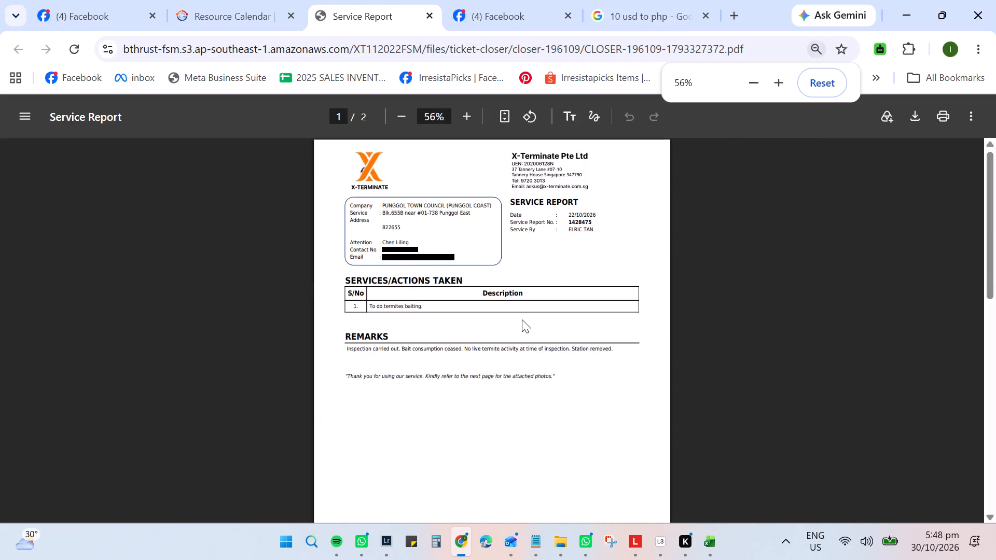
{"action": "scroll", "coordinate": [522, 319], "scroll_direction": "down", "scroll_amount": 6}
{"action": "scroll", "coordinate": [525, 319], "scroll_direction": "up", "scroll_amount": 2}
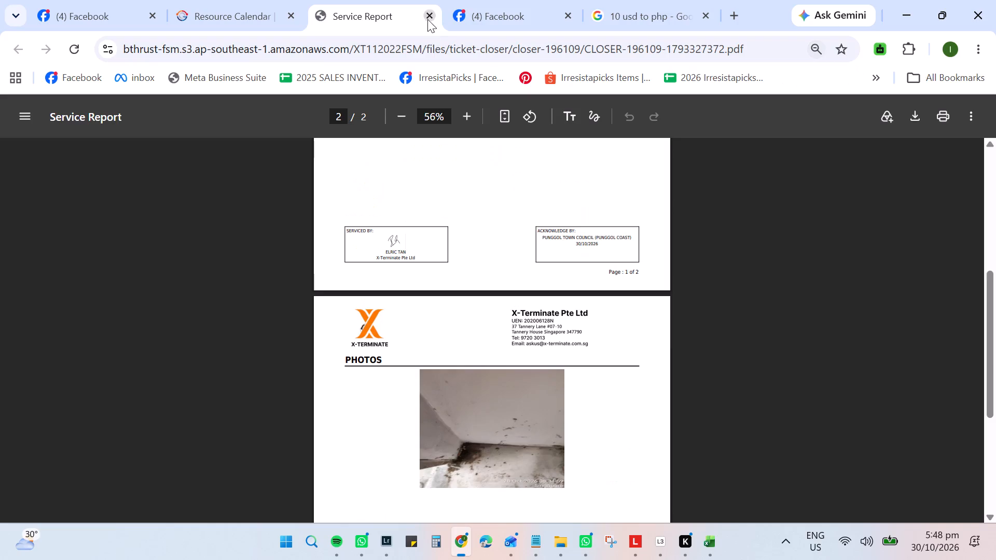
{"action": "scroll", "coordinate": [561, 399], "scroll_direction": "up", "scroll_amount": 2, "text": "ctrl"}
{"action": "scroll", "coordinate": [561, 399], "scroll_direction": "down", "scroll_amount": 2}
{"action": "scroll", "coordinate": [561, 399], "scroll_direction": "up", "scroll_amount": 11}
{"action": "scroll", "coordinate": [561, 399], "scroll_direction": "down", "scroll_amount": 6}
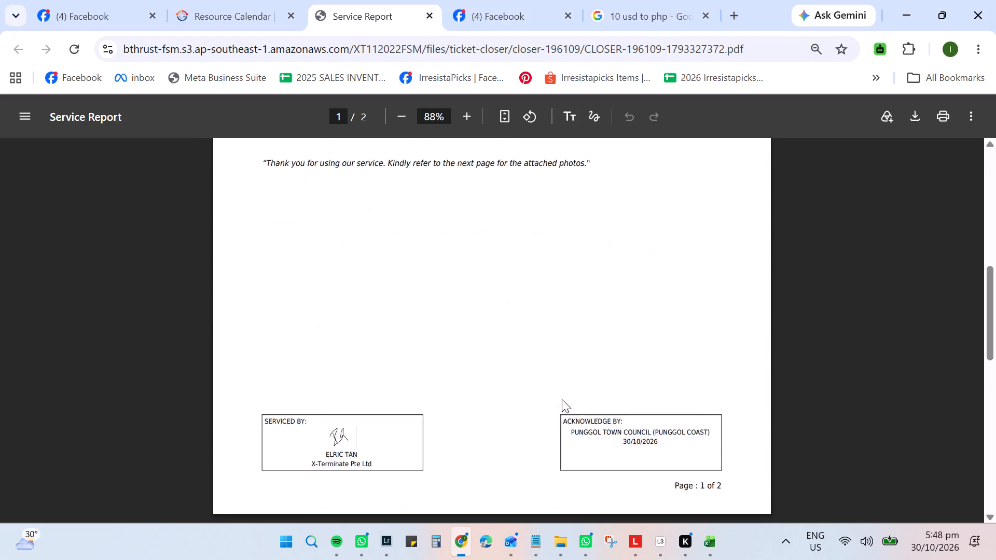
{"action": "scroll", "coordinate": [562, 399], "scroll_direction": "down", "scroll_amount": 4}
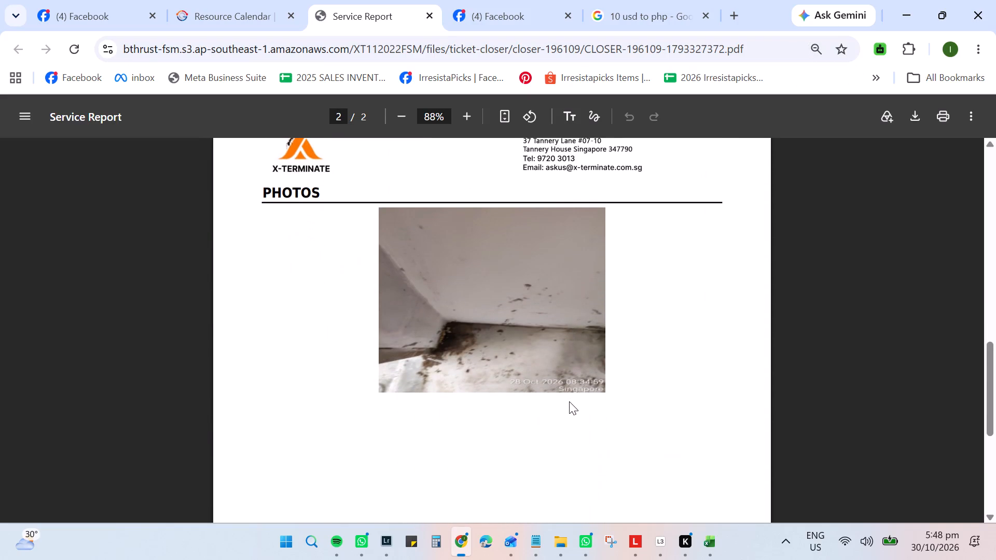
{"action": "scroll", "coordinate": [569, 401], "scroll_direction": "up", "scroll_amount": 8}
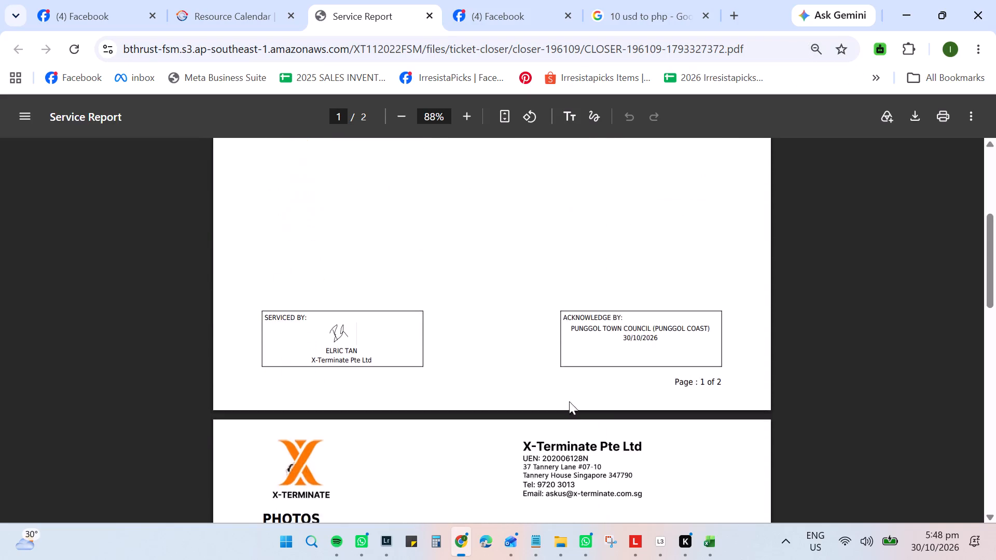
{"action": "scroll", "coordinate": [569, 401], "scroll_direction": "up", "scroll_amount": 3}
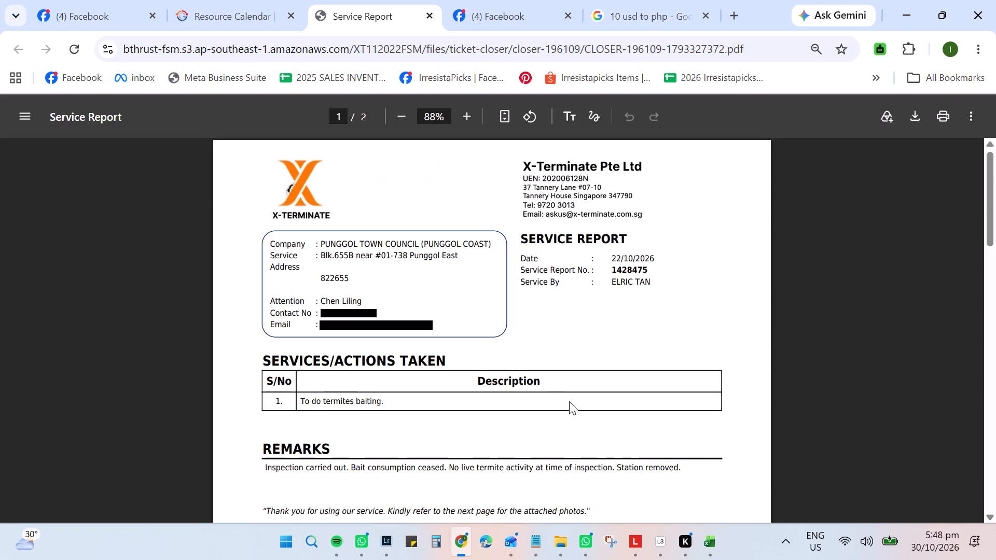
{"action": "scroll", "coordinate": [569, 401], "scroll_direction": "down", "scroll_amount": 4, "text": "ctrl"}
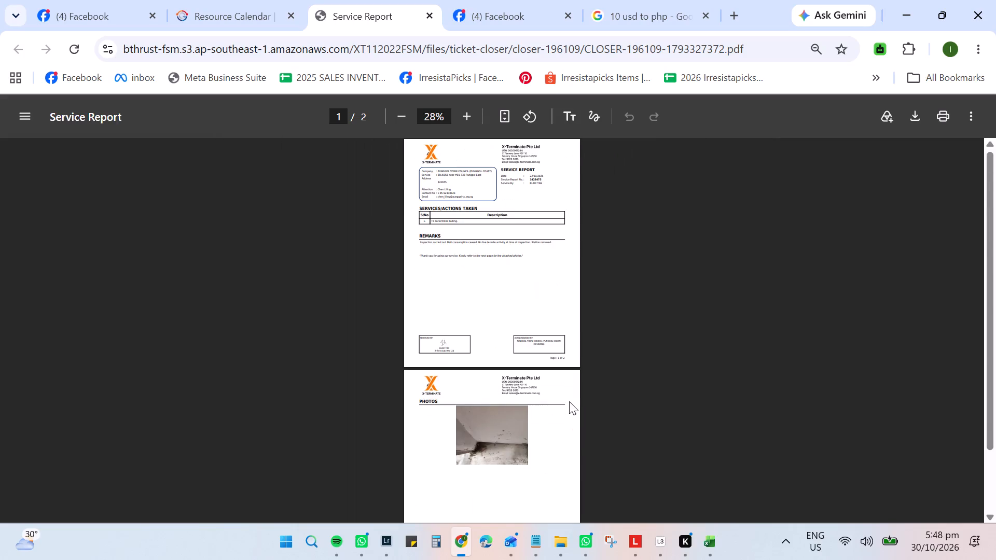
{"action": "scroll", "coordinate": [569, 401], "scroll_direction": "up", "scroll_amount": 3, "text": "ctrl"}
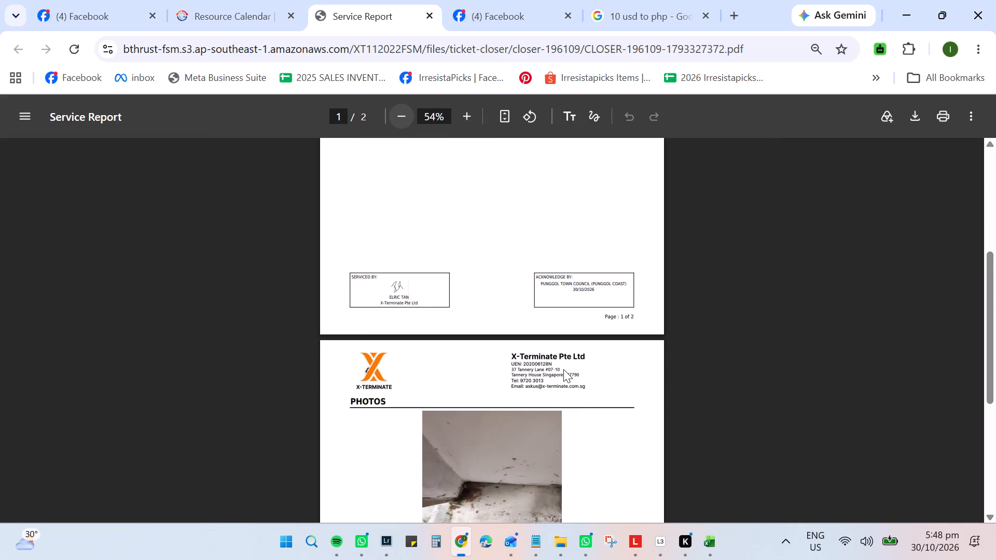
{"action": "scroll", "coordinate": [563, 369], "scroll_direction": "down", "scroll_amount": 1}
{"action": "scroll", "coordinate": [563, 369], "scroll_direction": "up", "scroll_amount": 3, "text": "ctrl"}
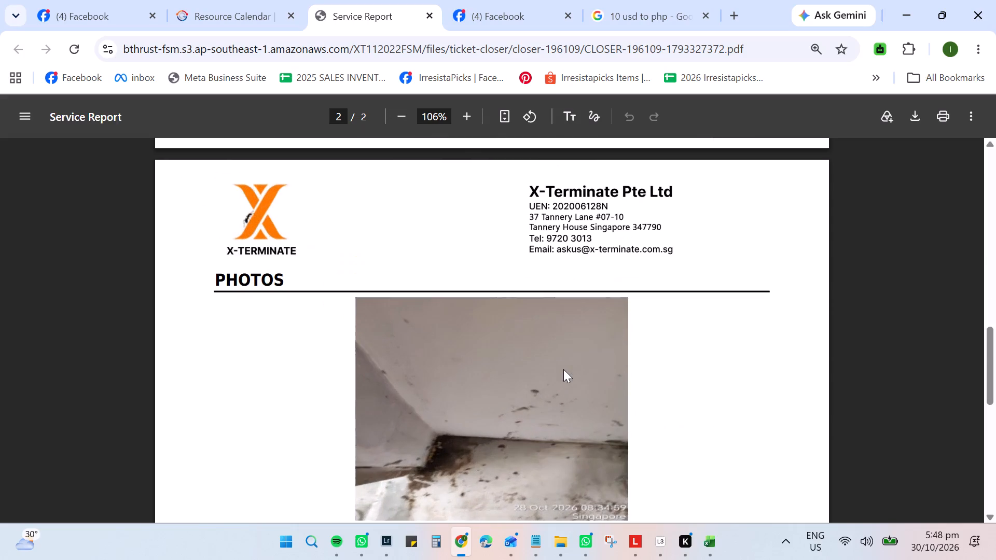
{"action": "scroll", "coordinate": [563, 369], "scroll_direction": "down", "scroll_amount": 2}
{"action": "scroll", "coordinate": [563, 369], "scroll_direction": "up", "scroll_amount": 9}
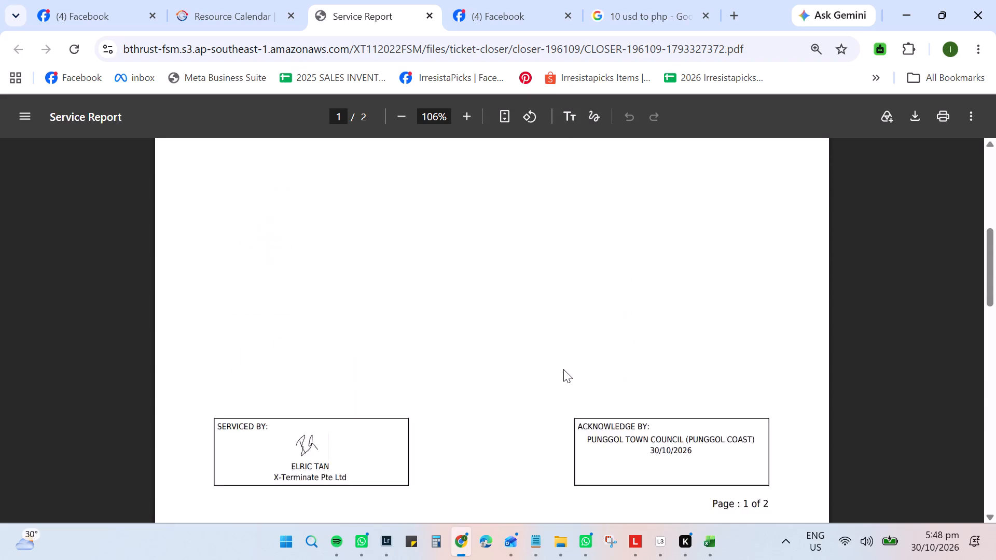
{"action": "scroll", "coordinate": [563, 369], "scroll_direction": "up", "scroll_amount": 4}
{"action": "scroll", "coordinate": [563, 369], "scroll_direction": "down", "scroll_amount": 9}
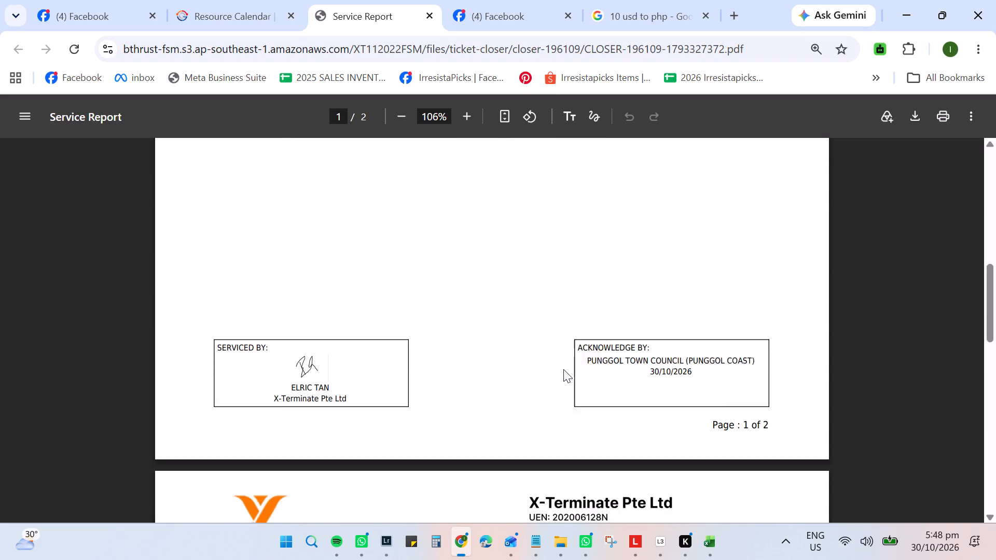
{"action": "scroll", "coordinate": [563, 369], "scroll_direction": "down", "scroll_amount": 3}
{"action": "scroll", "coordinate": [563, 369], "scroll_direction": "up", "scroll_amount": 9}
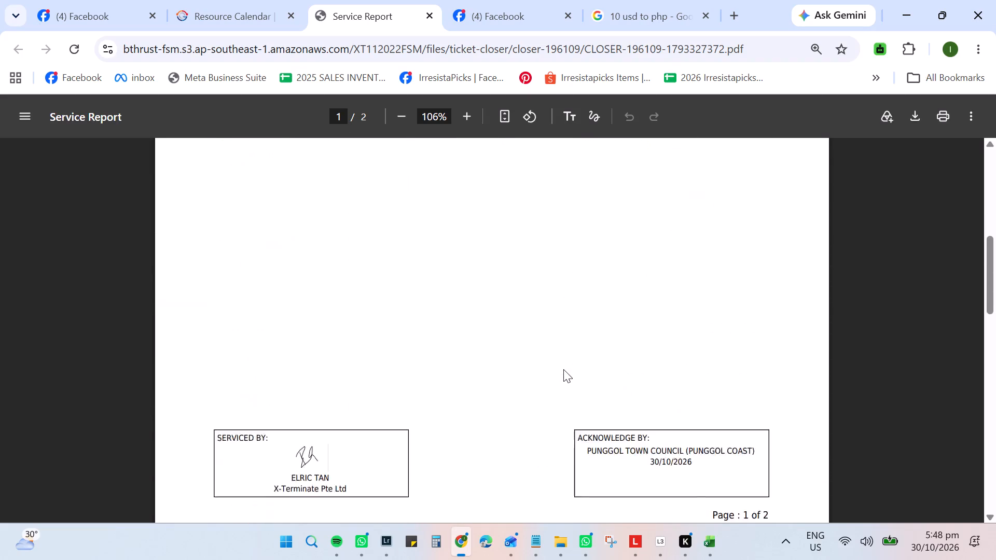
Capture a screenshot of the Punggol Town Council report's first page, covering the company details, service date and remarks.
{"action": "scroll", "coordinate": [563, 369], "scroll_direction": "up", "scroll_amount": 3}
{"action": "scroll", "coordinate": [563, 369], "scroll_direction": "down", "scroll_amount": 1, "text": "ctrl"}
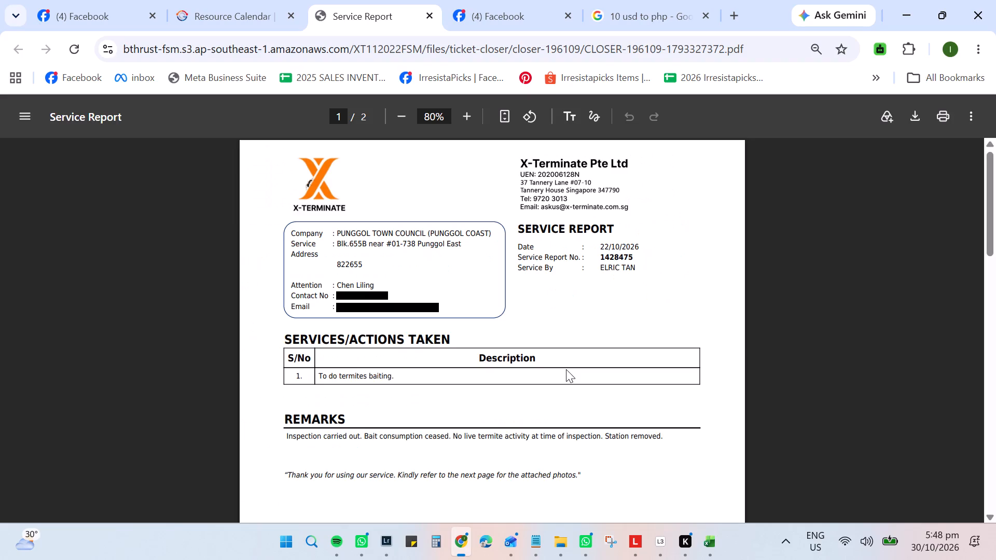
{"action": "key", "text": "Print"}
{"action": "left_click_drag", "start_coordinate": [255, 180], "coordinate": [736, 525]}
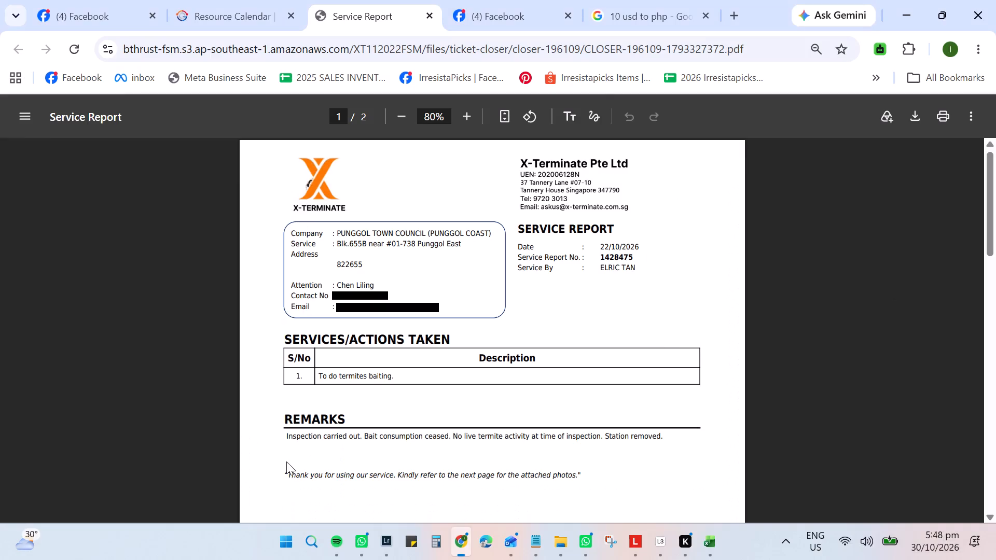
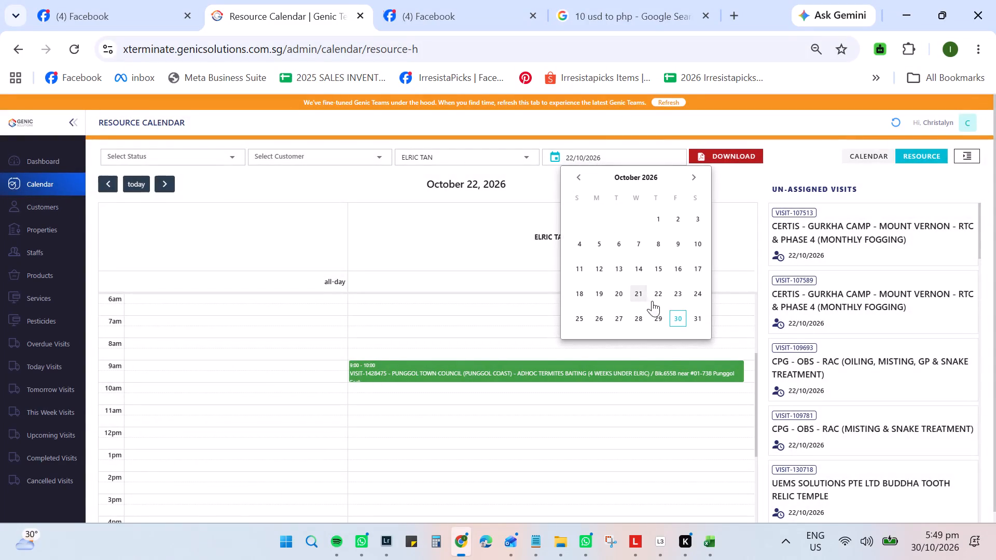
Look through the whole day of 23 October 2026 in Elric's resource calendar for scheduled visits.
{"action": "left_click", "coordinate": [678, 295]}
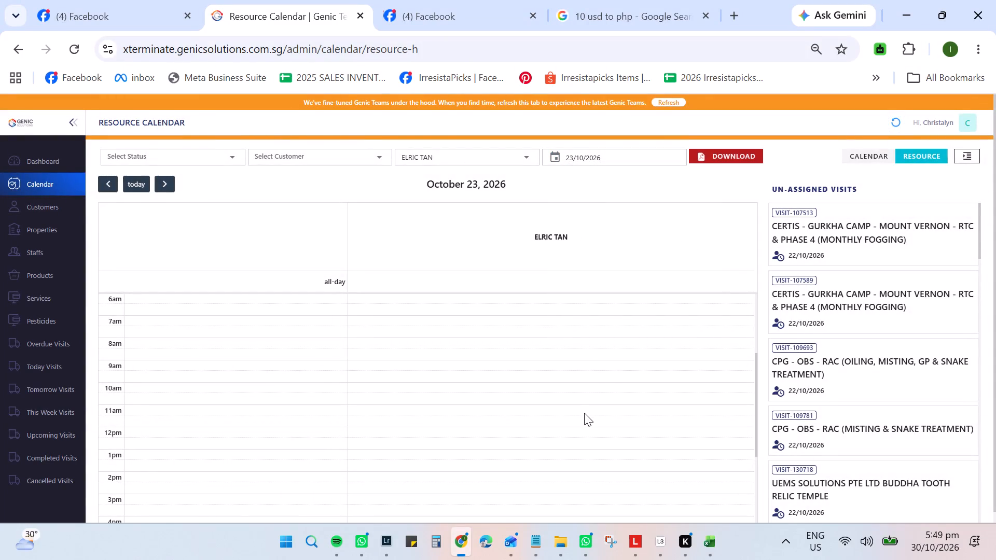
{"action": "scroll", "coordinate": [539, 402], "scroll_direction": "down", "scroll_amount": 3}
{"action": "scroll", "coordinate": [539, 405], "scroll_direction": "up", "scroll_amount": 1}
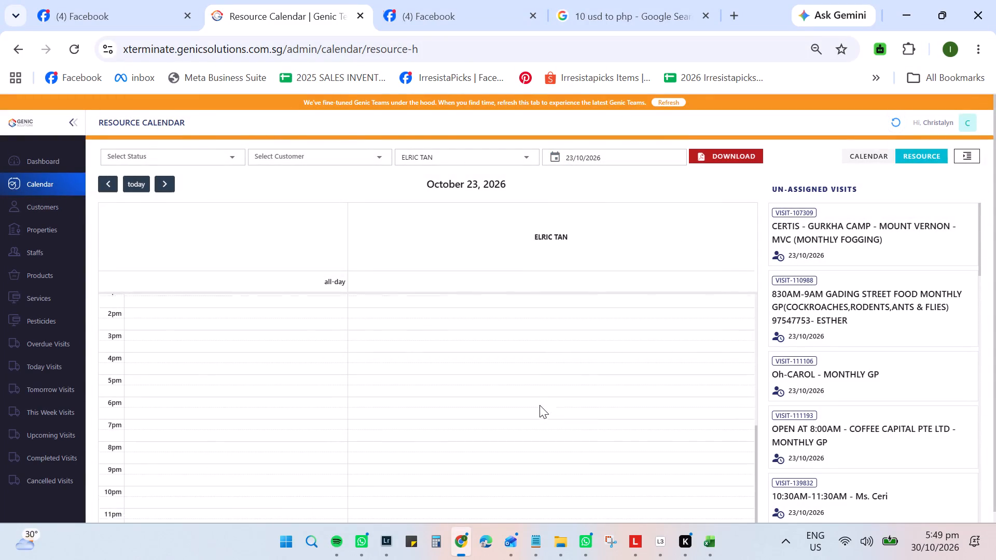
{"action": "scroll", "coordinate": [539, 405], "scroll_direction": "up", "scroll_amount": 5}
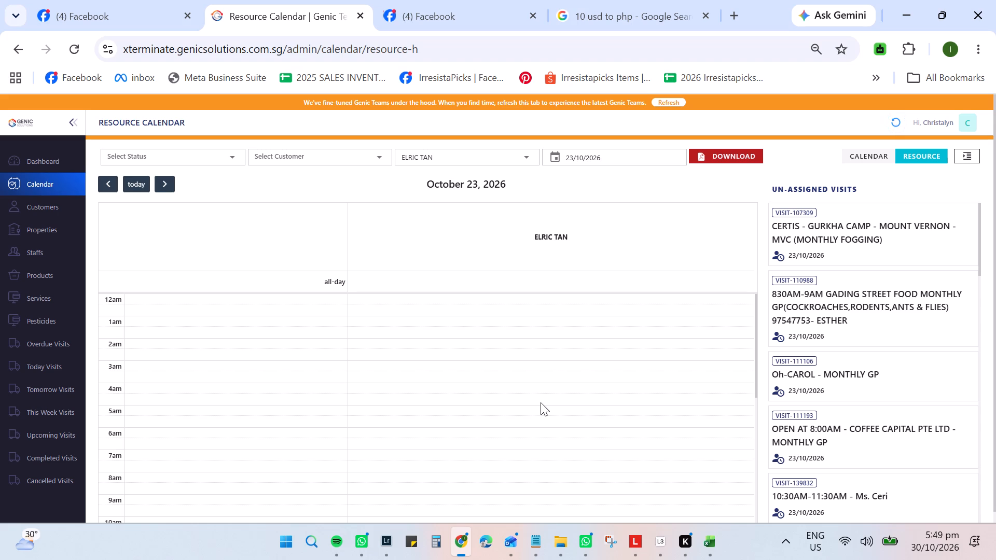
{"action": "scroll", "coordinate": [542, 407], "scroll_direction": "down", "scroll_amount": 5}
{"action": "scroll", "coordinate": [564, 422], "scroll_direction": "up", "scroll_amount": 11}
Browse Elric's resource calendar day by day from 24 to 28 October 2026 for scheduled visits.
{"action": "left_click", "coordinate": [575, 157]}
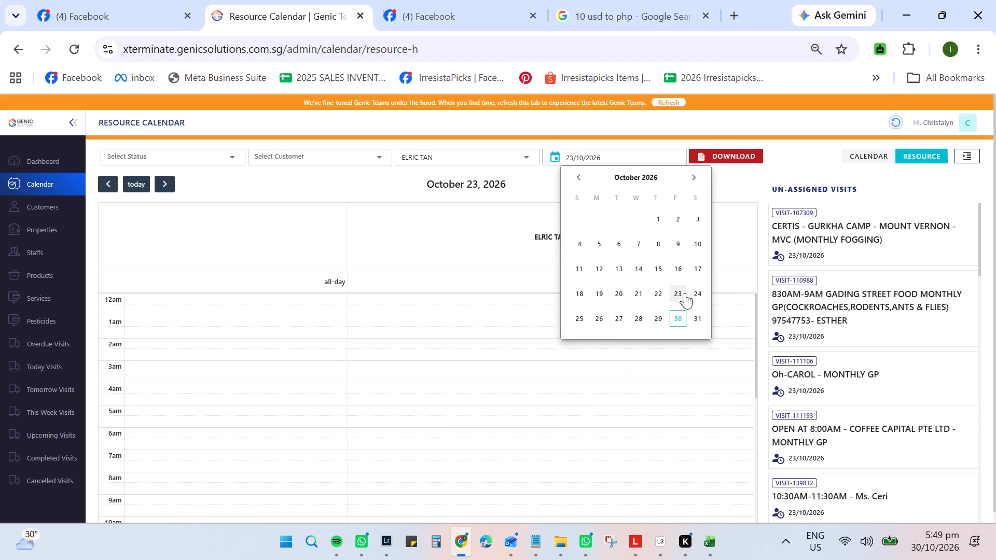
{"action": "left_click", "coordinate": [698, 295]}
{"action": "left_click", "coordinate": [596, 161]}
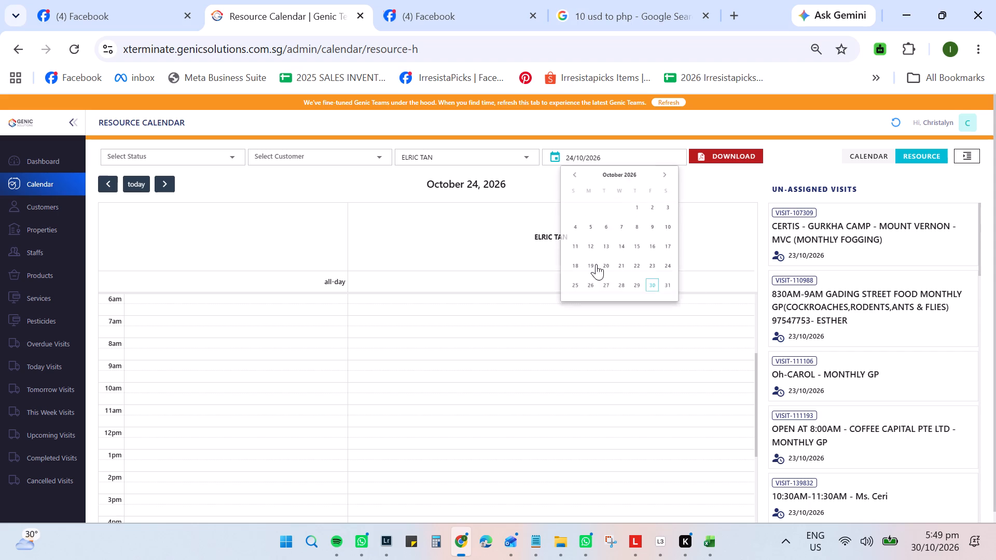
{"action": "left_click", "coordinate": [578, 322]}
{"action": "left_click", "coordinate": [600, 152]}
{"action": "left_click", "coordinate": [607, 324]}
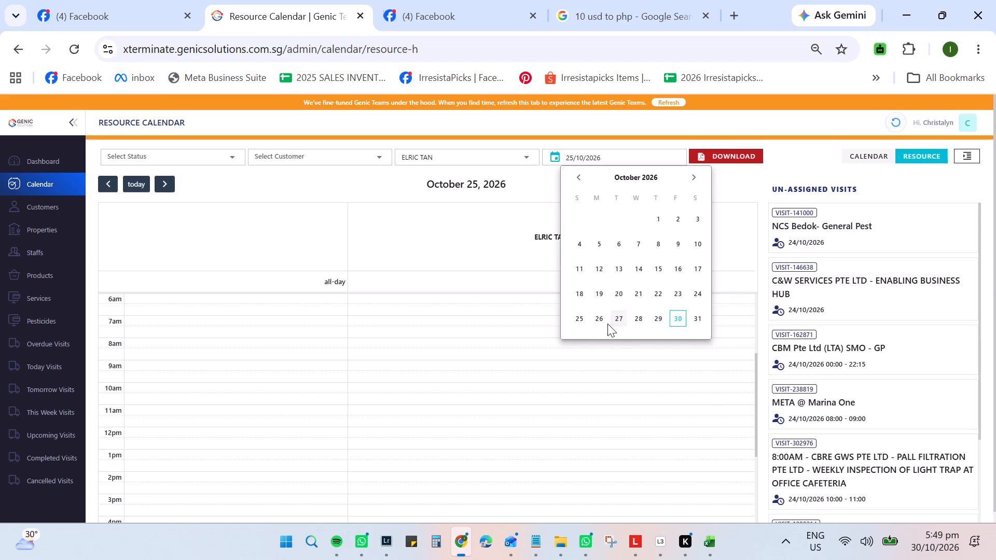
{"action": "left_click", "coordinate": [592, 318]}
{"action": "left_click", "coordinate": [589, 151]}
{"action": "left_click", "coordinate": [618, 319]}
{"action": "left_click", "coordinate": [601, 154]}
{"action": "left_click", "coordinate": [640, 318]}
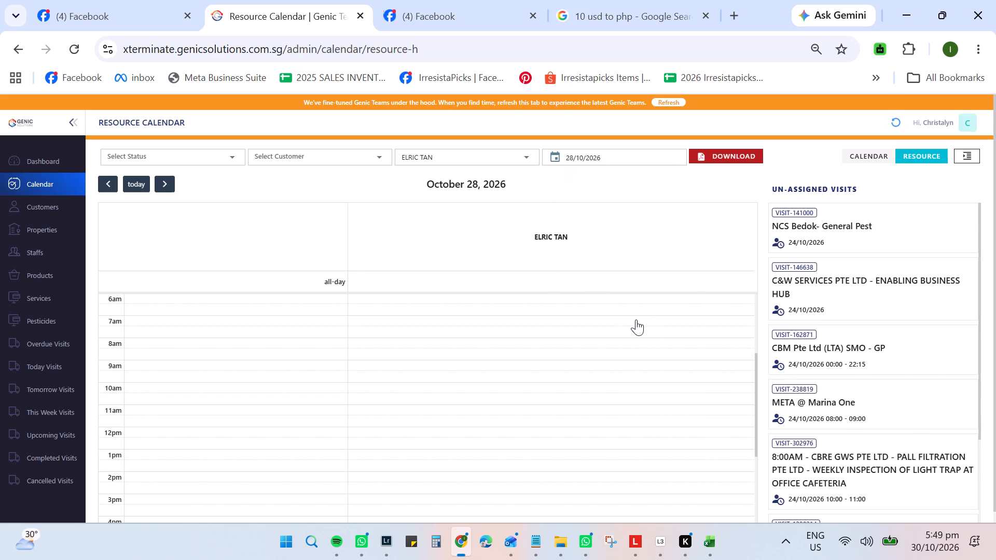
Show 27 October 2026 in Elric's resource calendar and open the closer PDF of the ENGIE National Archives thermal scanning visit.
{"action": "left_click", "coordinate": [597, 159]}
{"action": "left_click", "coordinate": [620, 323]}
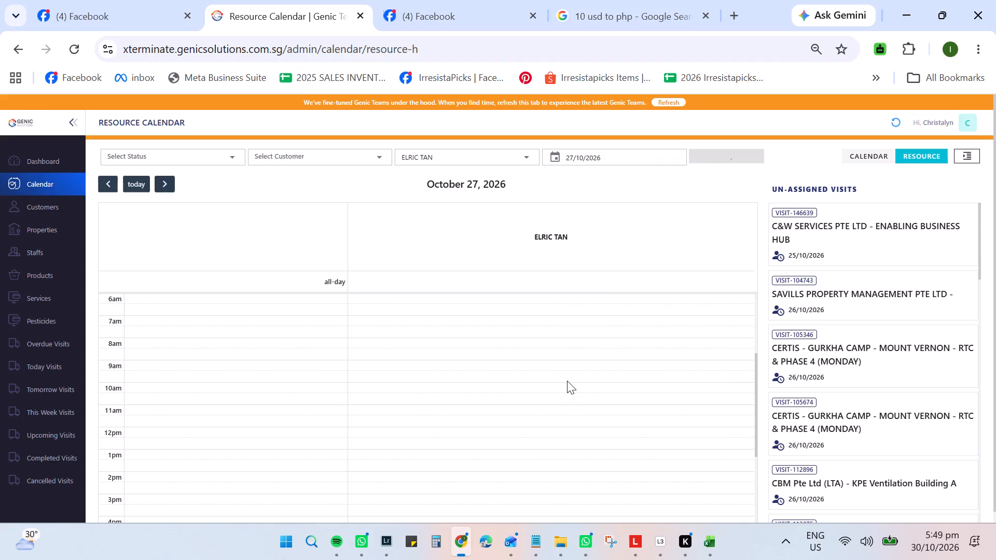
{"action": "left_click", "coordinate": [583, 355]}
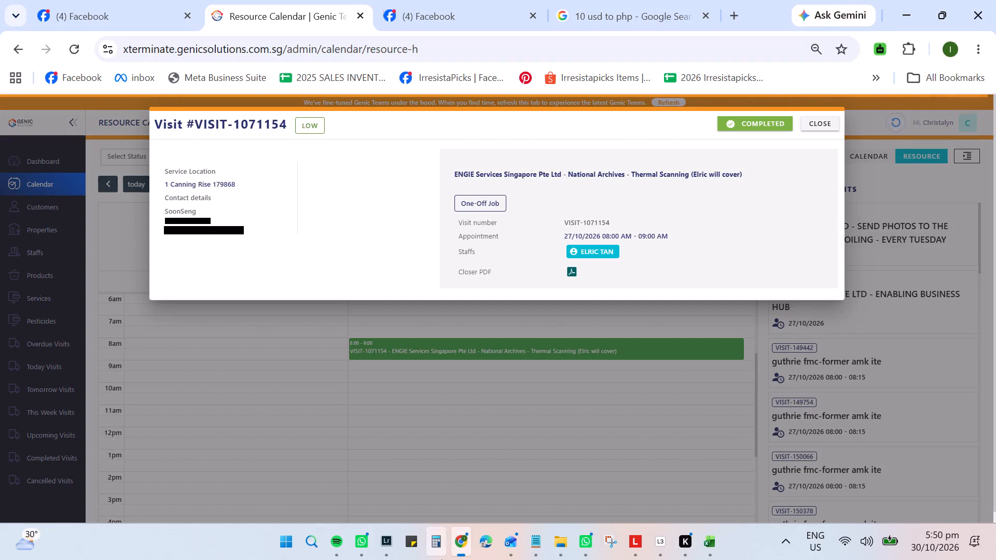
{"action": "left_click", "coordinate": [570, 275]}
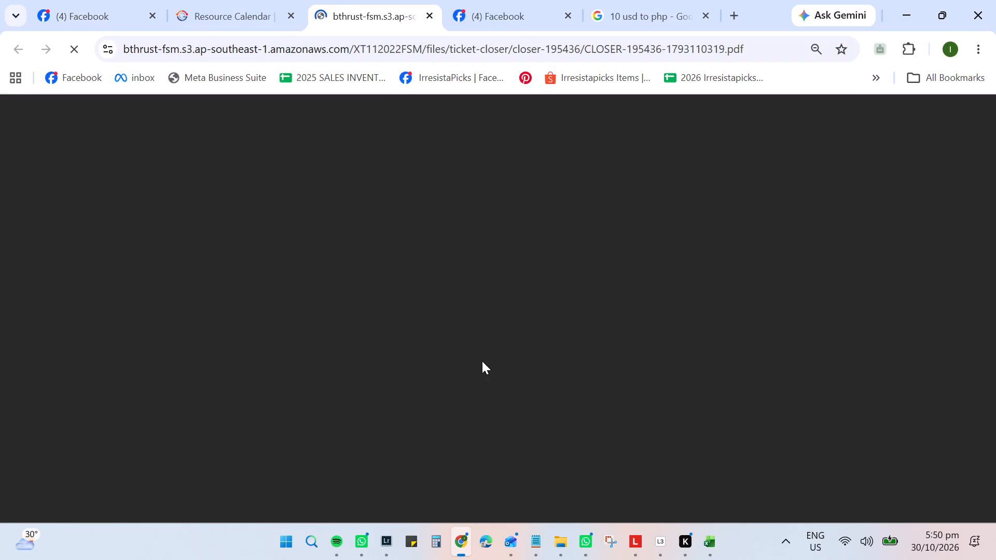
Check the service date, remarks and acknowledgement date in the ENGIE Services service report, and close the report and visit details.
{"action": "scroll", "coordinate": [483, 361], "scroll_direction": "down", "scroll_amount": 5}
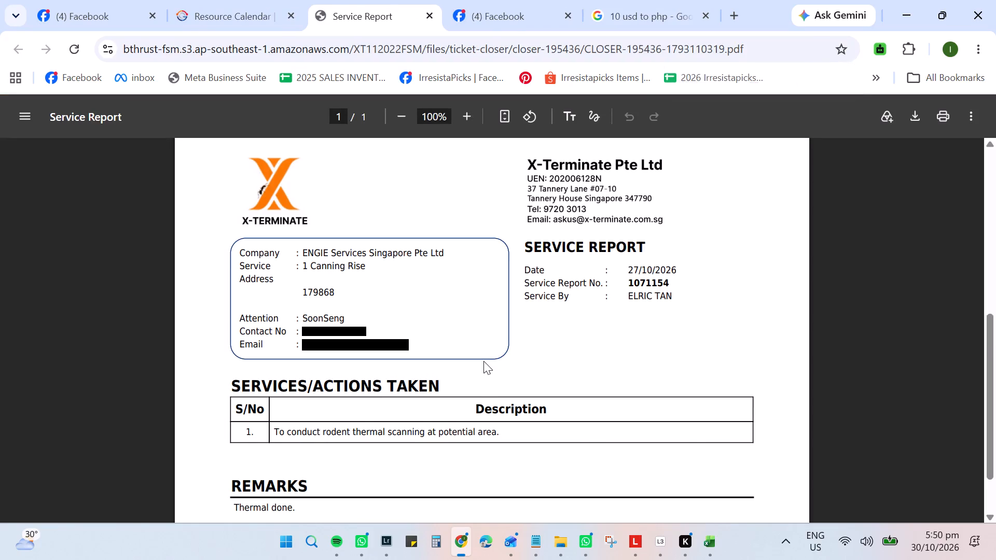
{"action": "scroll", "coordinate": [483, 361], "scroll_direction": "down", "scroll_amount": 4}
{"action": "scroll", "coordinate": [486, 361], "scroll_direction": "down", "scroll_amount": 2, "text": "ctrl"}
{"action": "scroll", "coordinate": [487, 362], "scroll_direction": "up", "scroll_amount": 1}
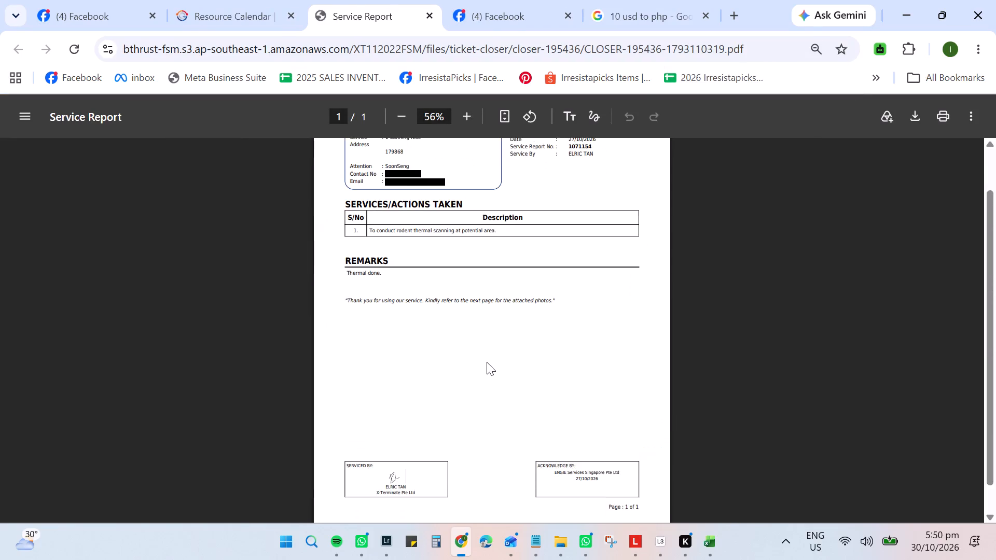
{"action": "left_click", "coordinate": [428, 15]}
{"action": "left_click", "coordinate": [748, 235]}
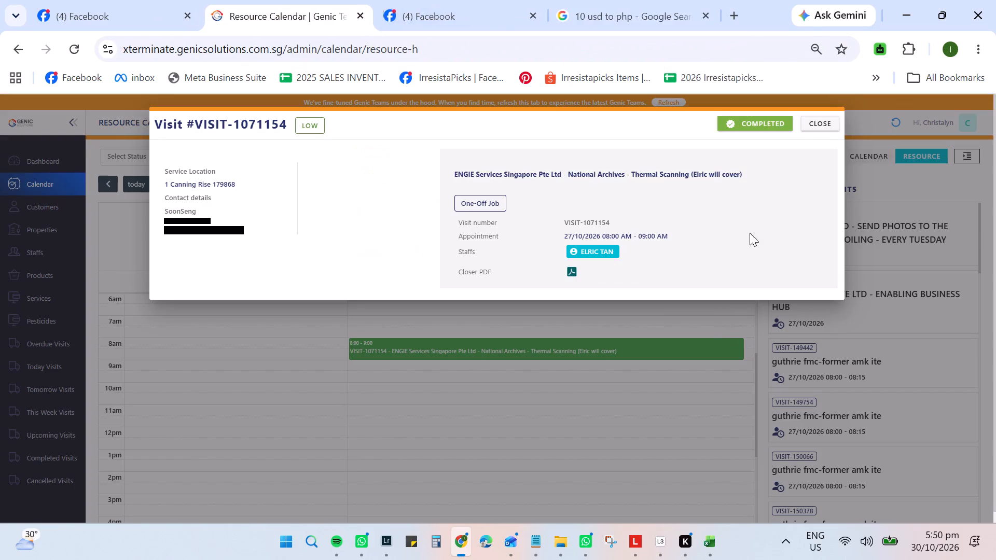
{"action": "left_click", "coordinate": [813, 124]}
Show 28 October 2026 in Elric's resource calendar and open the closer PDF of the SMM SJ Campus termite baiting visit.
{"action": "left_click", "coordinate": [621, 155]}
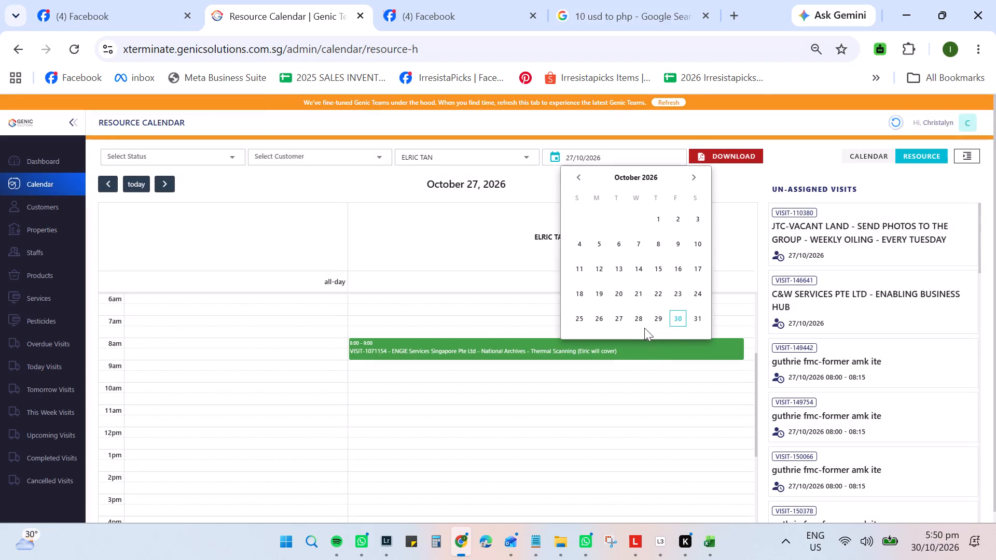
{"action": "left_click", "coordinate": [640, 320]}
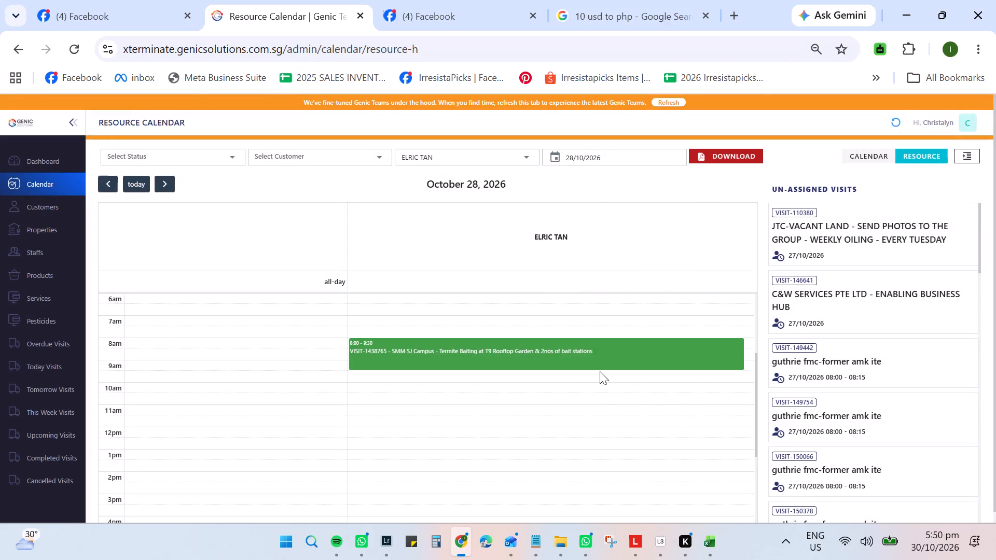
{"action": "scroll", "coordinate": [600, 371], "scroll_direction": "down", "scroll_amount": 2}
{"action": "scroll", "coordinate": [600, 371], "scroll_direction": "up", "scroll_amount": 3}
{"action": "left_click", "coordinate": [573, 443]}
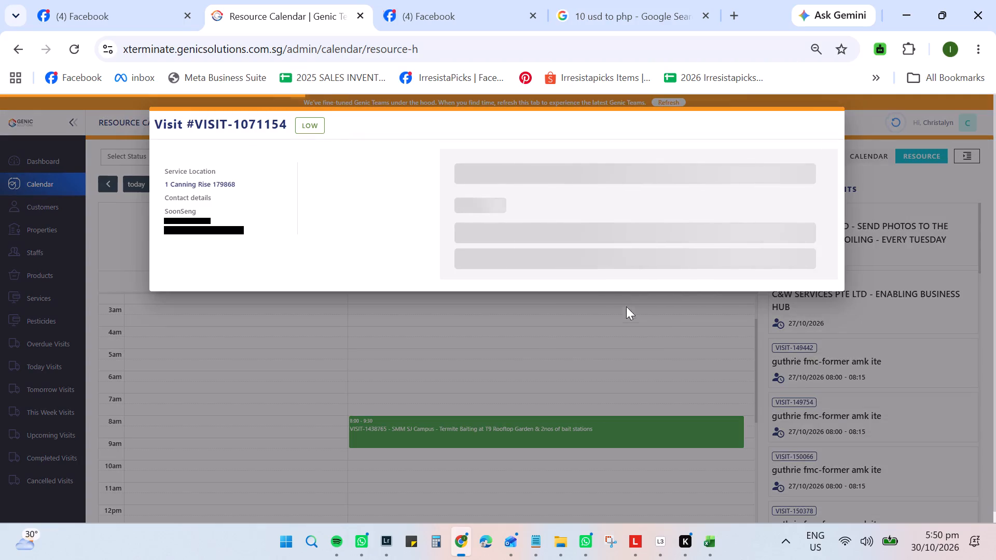
{"action": "left_click", "coordinate": [576, 270]}
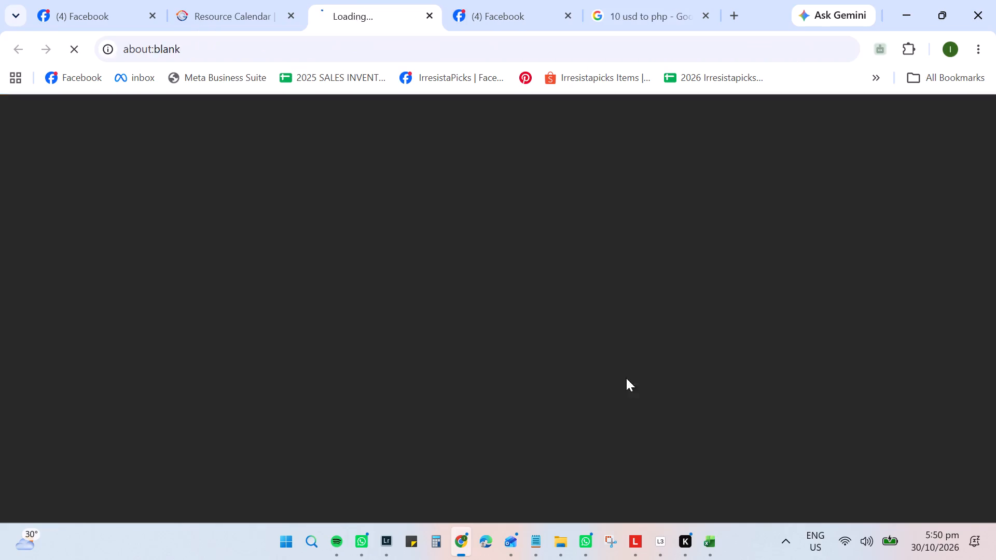
Check the date, remarks and photo timestamp in the SMM SJ Campus service report, and close the report and visit details.
{"action": "scroll", "coordinate": [633, 397], "scroll_direction": "down", "scroll_amount": 8, "text": "ctrl"}
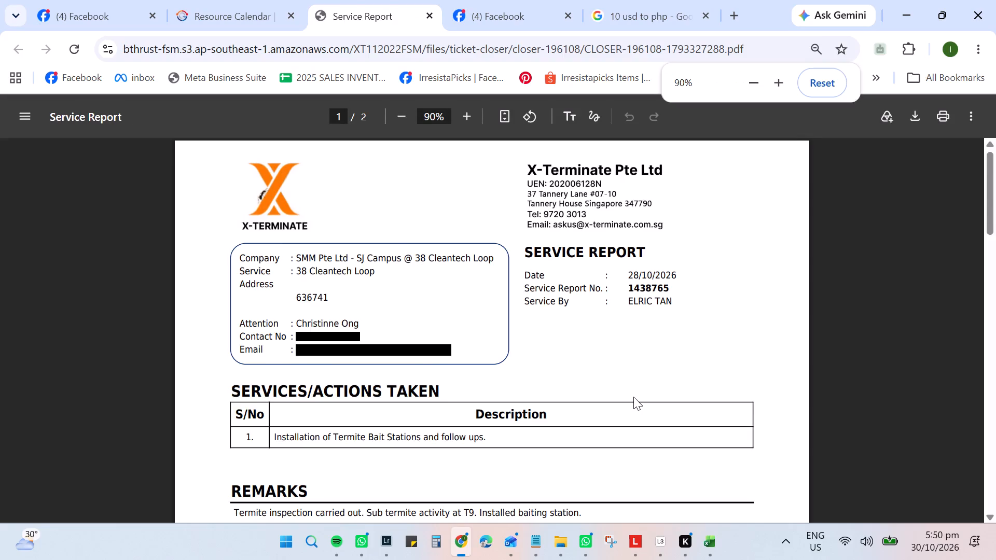
{"action": "scroll", "coordinate": [633, 397], "scroll_direction": "down", "scroll_amount": 10}
{"action": "scroll", "coordinate": [633, 398], "scroll_direction": "up", "scroll_amount": 2}
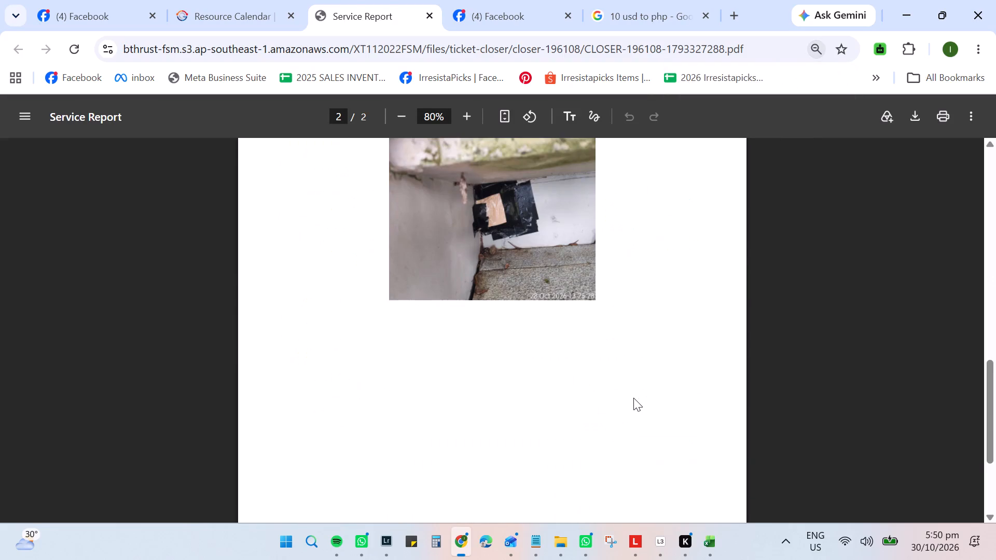
{"action": "scroll", "coordinate": [633, 398], "scroll_direction": "up", "scroll_amount": 6}
{"action": "left_click", "coordinate": [430, 18]}
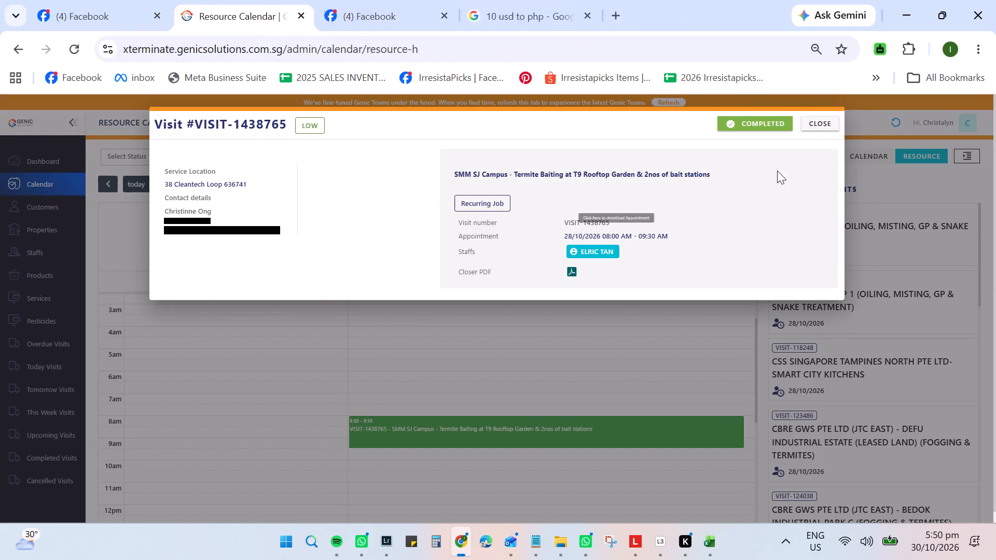
{"action": "left_click", "coordinate": [815, 124]}
Look through 29 October 2026 in Elric's resource calendar, glance at 30 October, and recheck 29 October for visits.
{"action": "left_click", "coordinate": [591, 157]}
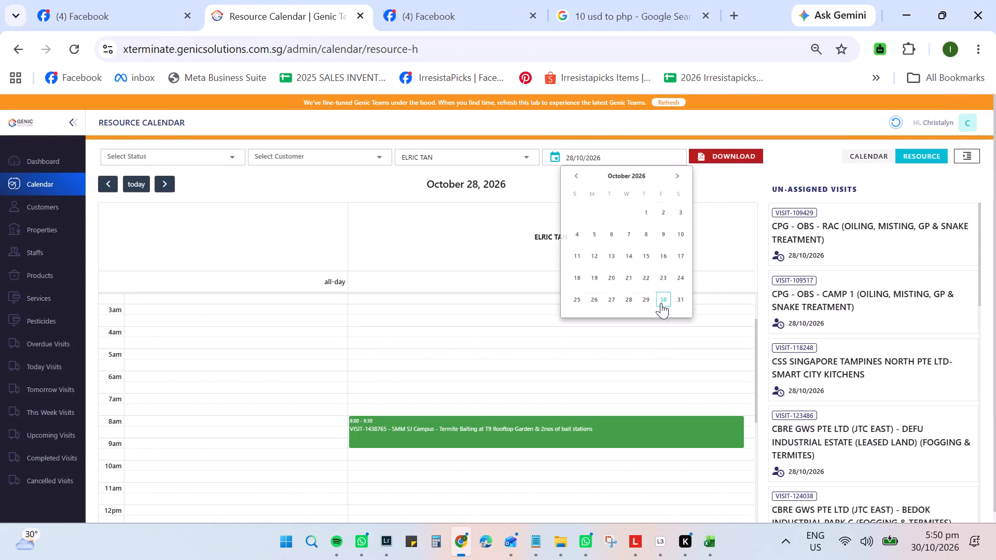
{"action": "left_click", "coordinate": [662, 319]}
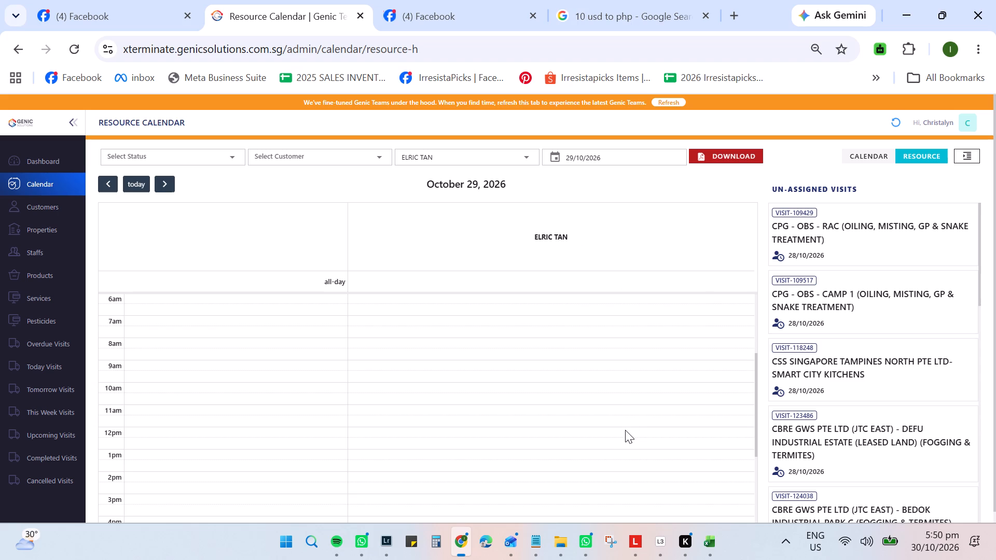
{"action": "scroll", "coordinate": [625, 430], "scroll_direction": "down", "scroll_amount": 3}
{"action": "scroll", "coordinate": [625, 431], "scroll_direction": "up", "scroll_amount": 4}
{"action": "scroll", "coordinate": [625, 431], "scroll_direction": "down", "scroll_amount": 7}
{"action": "left_click", "coordinate": [625, 161]}
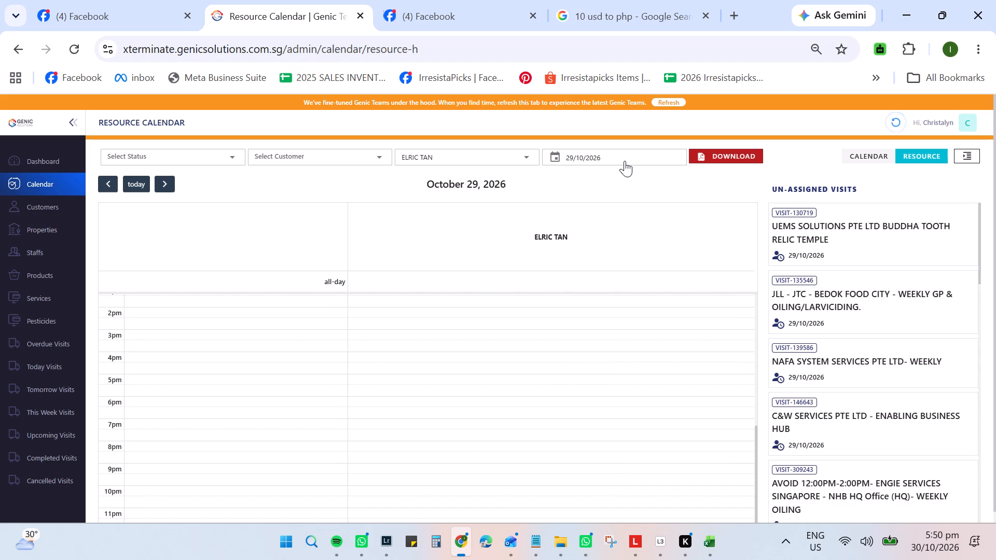
{"action": "left_click", "coordinate": [676, 318]}
{"action": "left_click", "coordinate": [612, 162]}
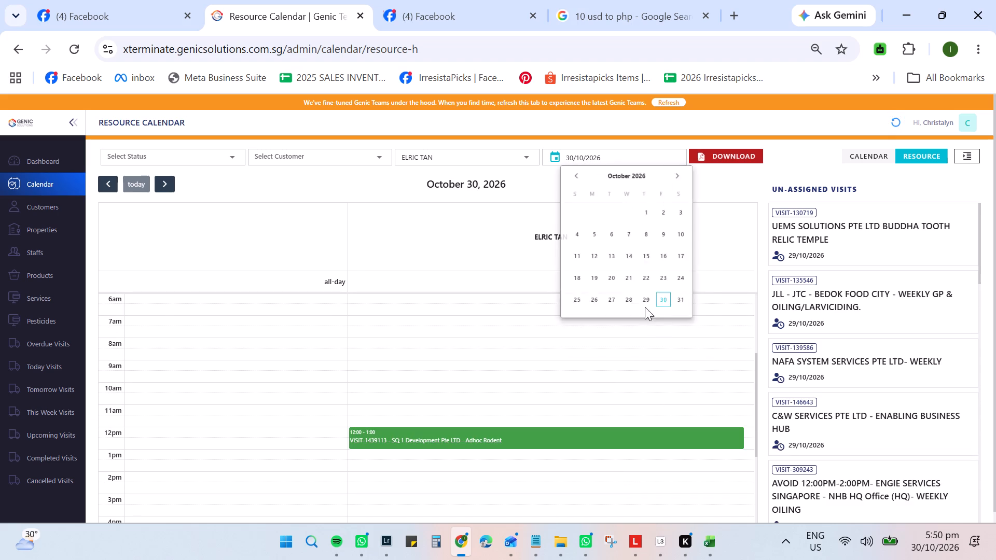
{"action": "left_click", "coordinate": [652, 318]}
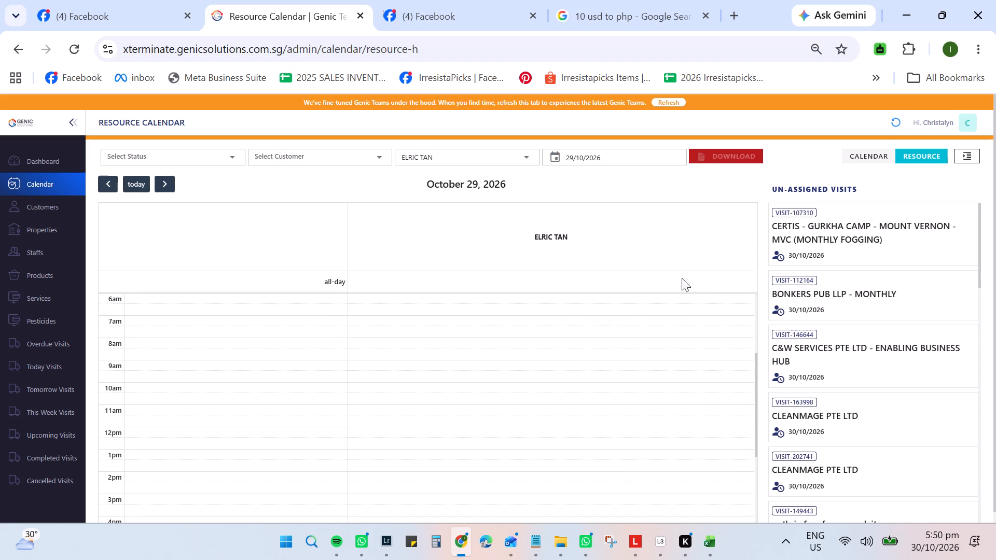
{"action": "scroll", "coordinate": [548, 454], "scroll_direction": "down", "scroll_amount": 4}
{"action": "scroll", "coordinate": [573, 446], "scroll_direction": "up", "scroll_amount": 3}
Show 30 October 2026 in Elric's resource calendar and open the closer PDF of the SQ 1 Development adhoc rodent visit.
{"action": "left_click", "coordinate": [594, 158]}
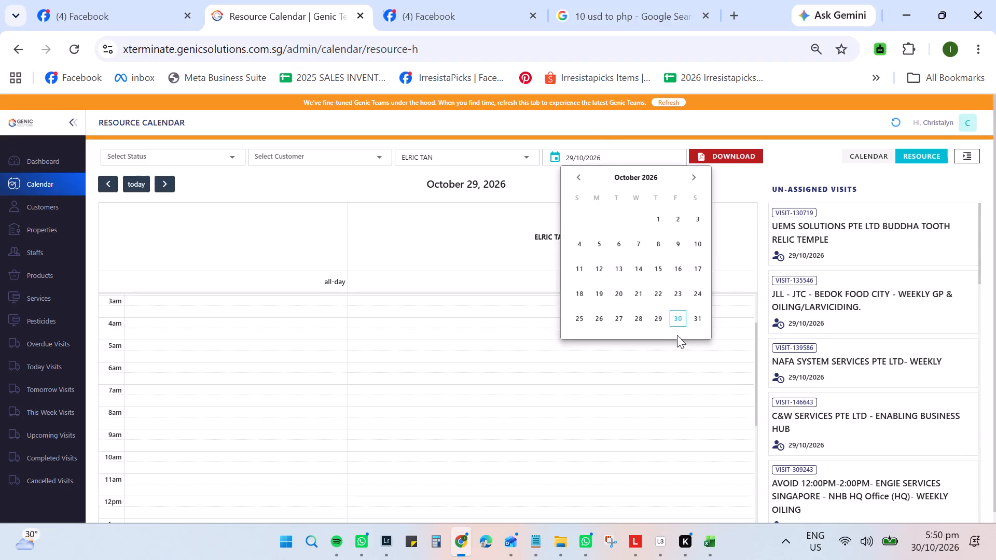
{"action": "left_click", "coordinate": [677, 321]}
{"action": "scroll", "coordinate": [574, 449], "scroll_direction": "down", "scroll_amount": 2}
{"action": "scroll", "coordinate": [551, 417], "scroll_direction": "up", "scroll_amount": 2}
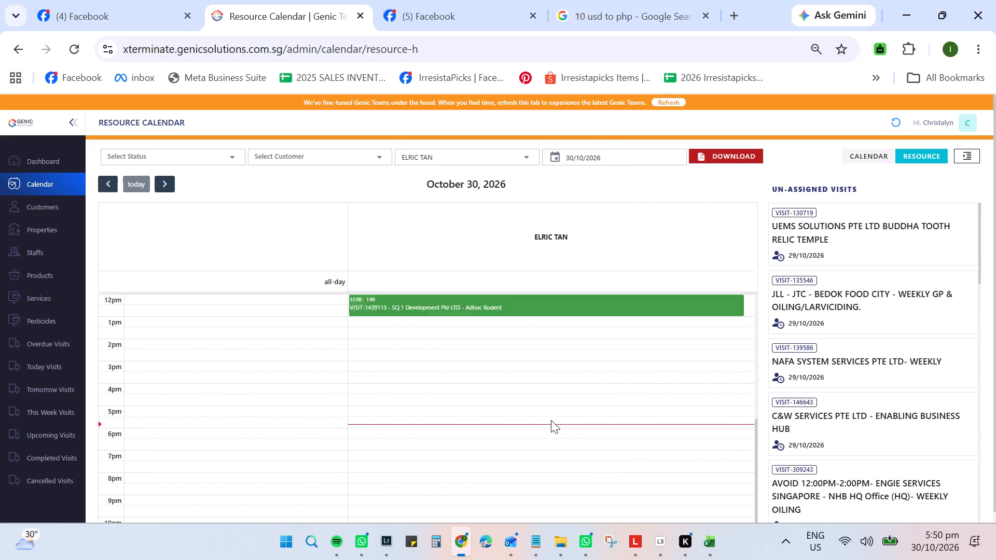
{"action": "left_click", "coordinate": [522, 438]}
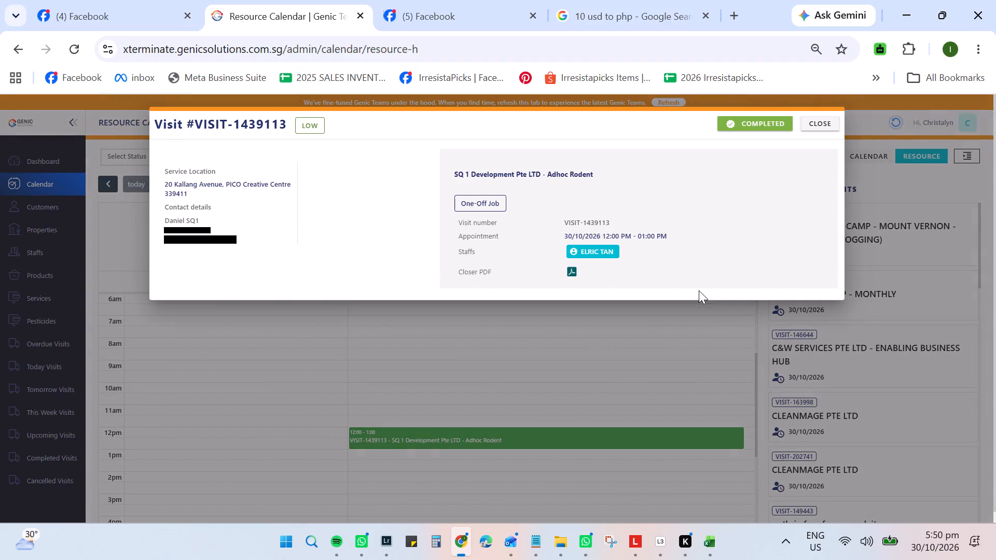
{"action": "left_click", "coordinate": [574, 276]}
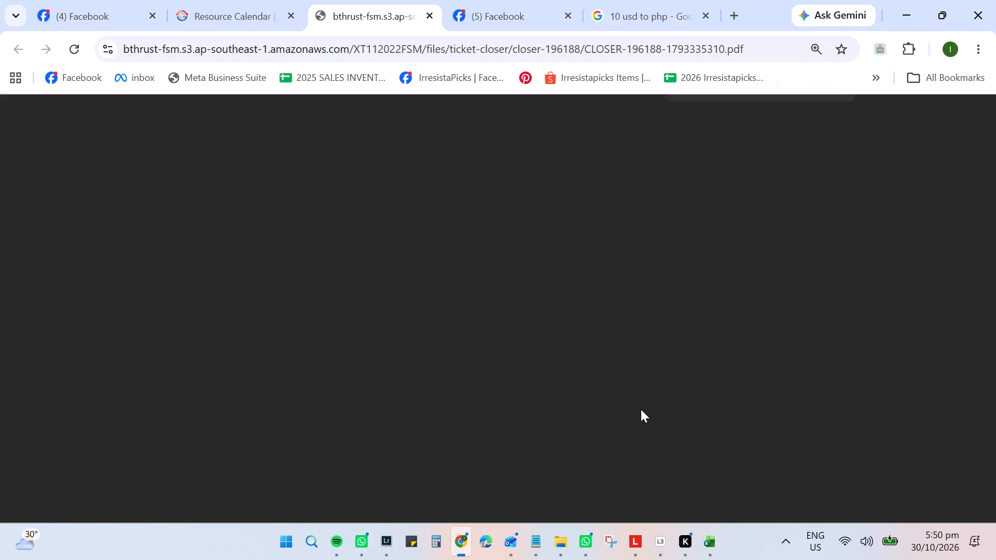
Check the service date, remarks, acknowledgement date and photo timestamps in the SQ 1 Development service report, and close the report.
{"action": "scroll", "coordinate": [641, 409], "scroll_direction": "down", "scroll_amount": 5, "text": "ctrl"}
{"action": "scroll", "coordinate": [640, 412], "scroll_direction": "up", "scroll_amount": 4, "text": "ctrl"}
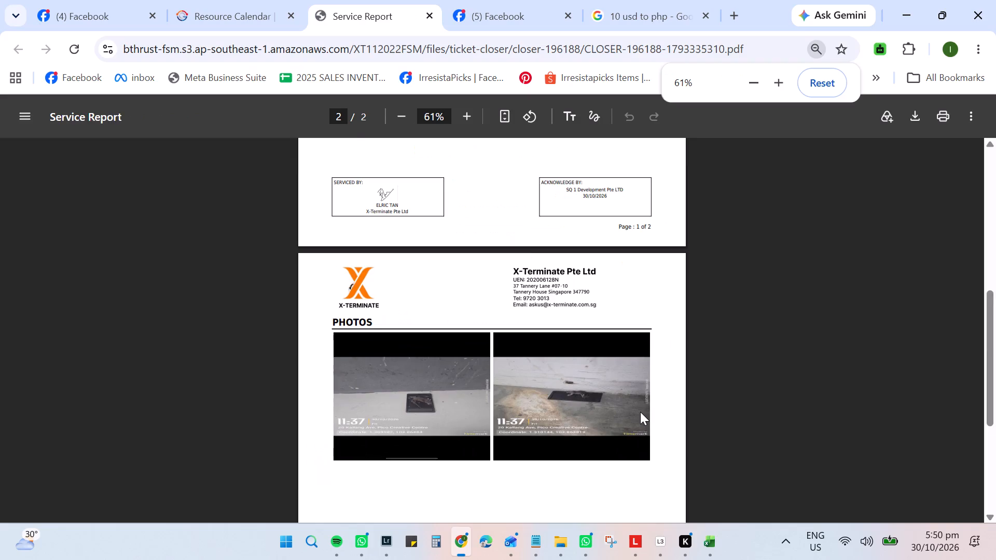
{"action": "scroll", "coordinate": [640, 412], "scroll_direction": "up", "scroll_amount": 4, "text": "ctrl"}
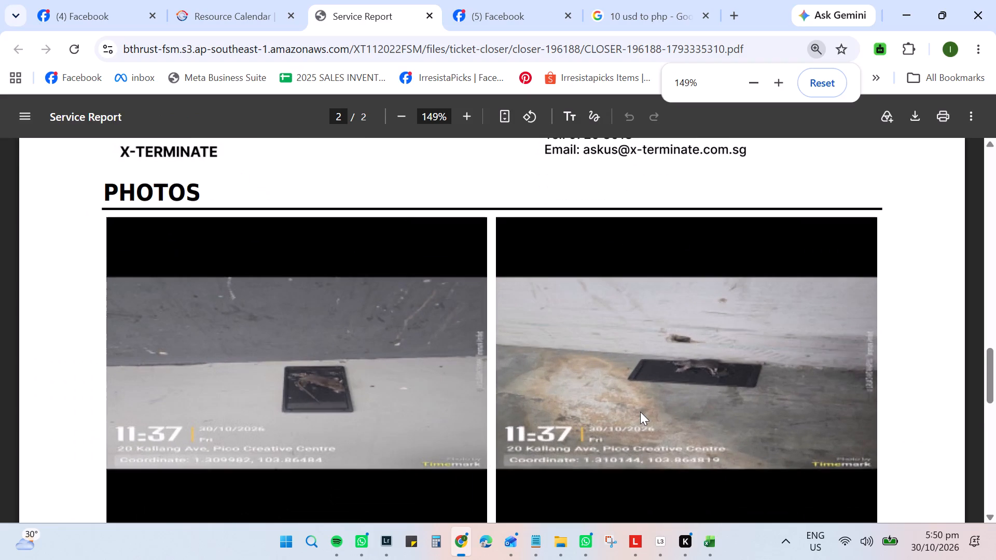
{"action": "scroll", "coordinate": [640, 412], "scroll_direction": "down", "scroll_amount": 3, "text": "ctrl"}
{"action": "scroll", "coordinate": [640, 412], "scroll_direction": "up", "scroll_amount": 8}
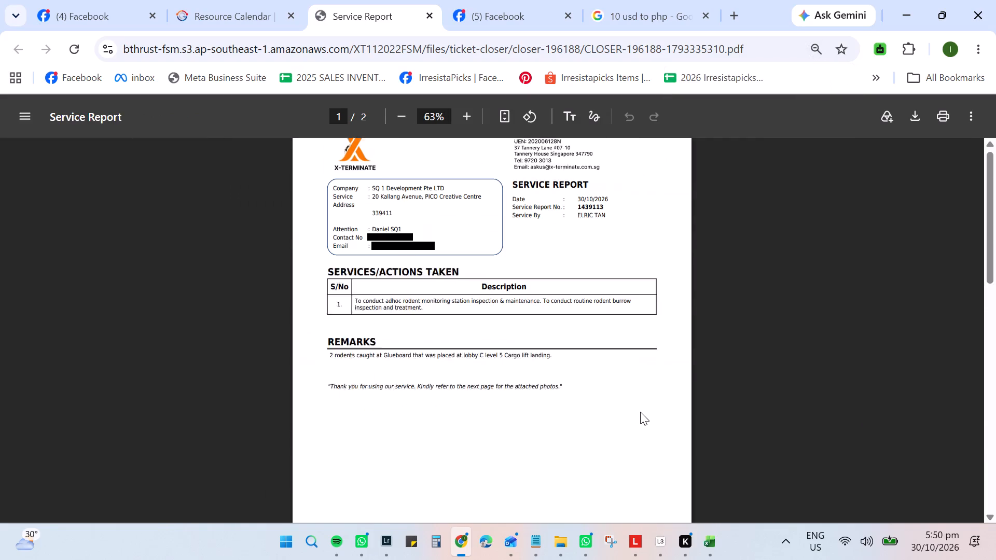
{"action": "left_click", "coordinate": [431, 19]}
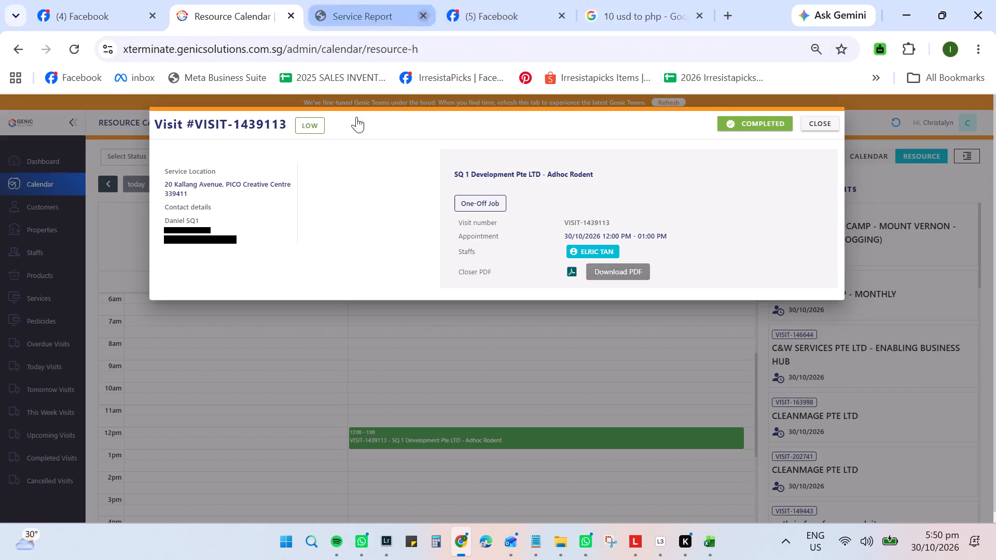
Close the SQ 1 Development visit details and filter the resource calendar for 30 October 2026 to engineer Redhau.
{"action": "left_click", "coordinate": [520, 375]}
{"action": "left_click", "coordinate": [778, 244]}
{"action": "left_click", "coordinate": [819, 122]}
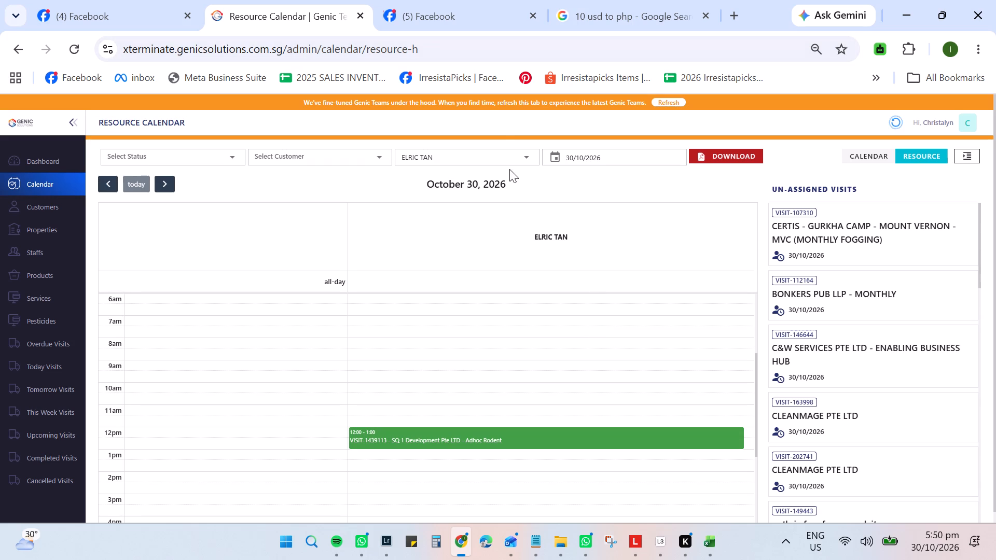
{"action": "left_click", "coordinate": [511, 161]}
{"action": "left_click", "coordinate": [481, 160]}
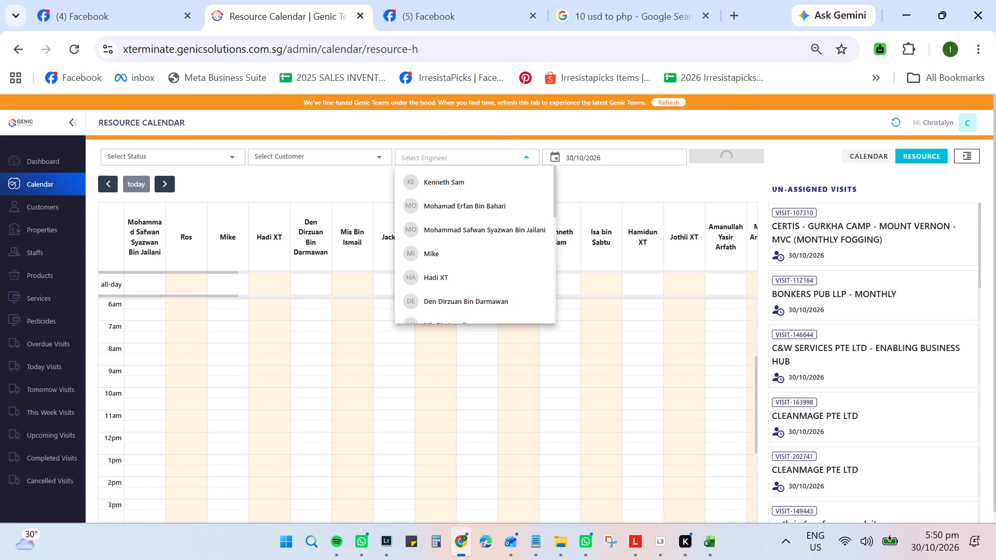
{"action": "key", "text": "f"}
{"action": "key", "text": "BackSpace"}
{"action": "key", "text": "BackSpace"}
{"action": "key", "text": "BackSpace"}
{"action": "type", "text": "redh"}
{"action": "left_click", "coordinate": [464, 185]}
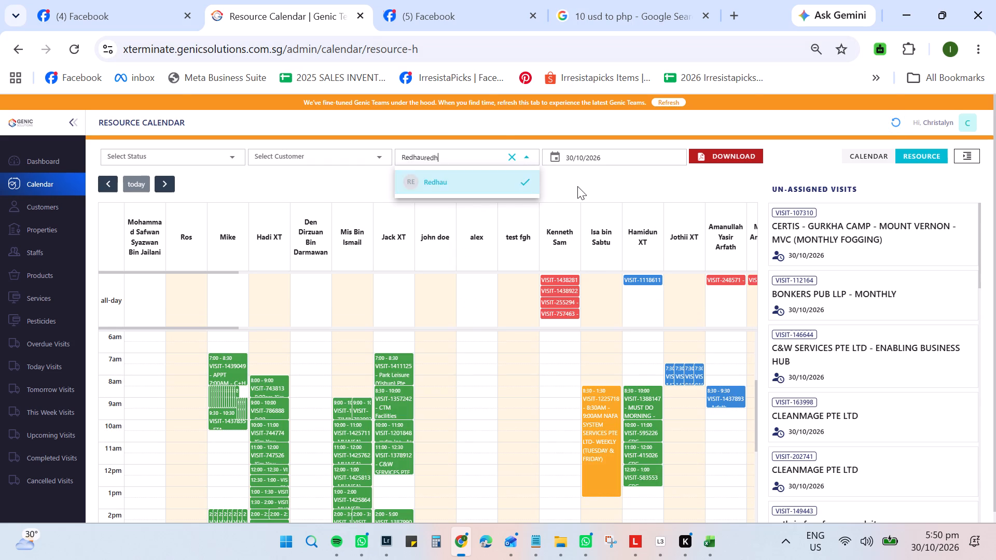
{"action": "left_click", "coordinate": [577, 186]}
{"action": "scroll", "coordinate": [531, 381], "scroll_direction": "down", "scroll_amount": 1}
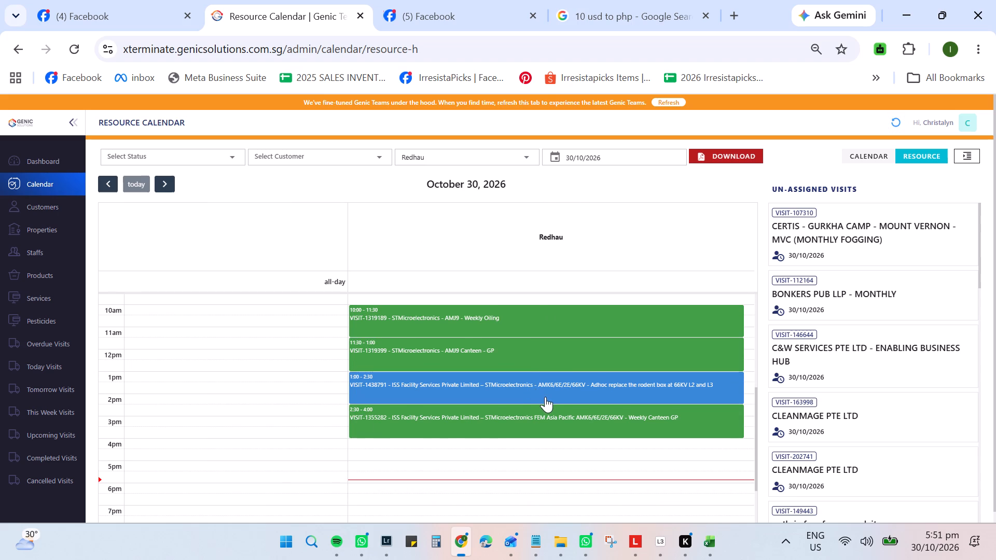
Show 1 October 2026 in Redhau's resource calendar and check the day for open visits.
{"action": "left_click", "coordinate": [612, 155]}
{"action": "left_click", "coordinate": [580, 175]}
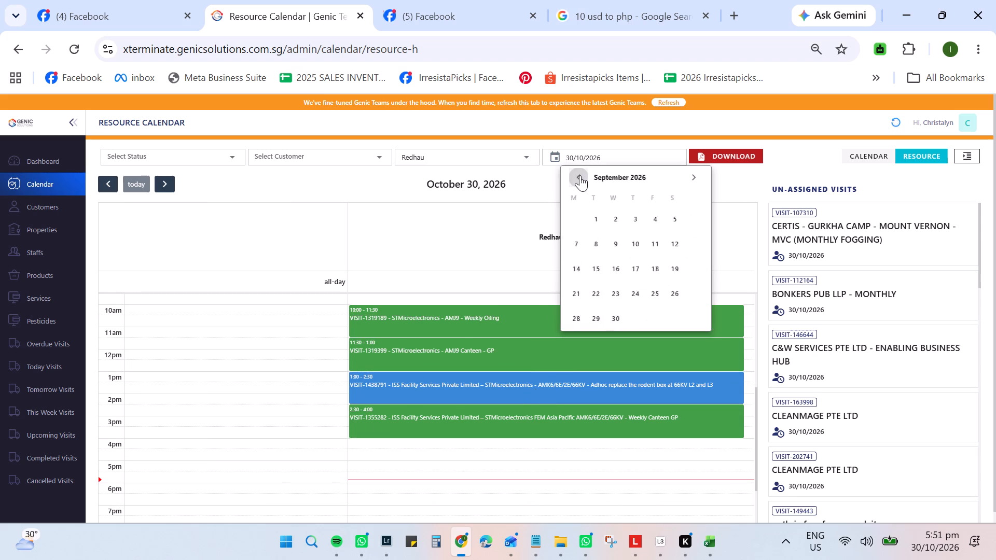
{"action": "double_click", "coordinate": [580, 175]}
{"action": "double_click", "coordinate": [695, 179]}
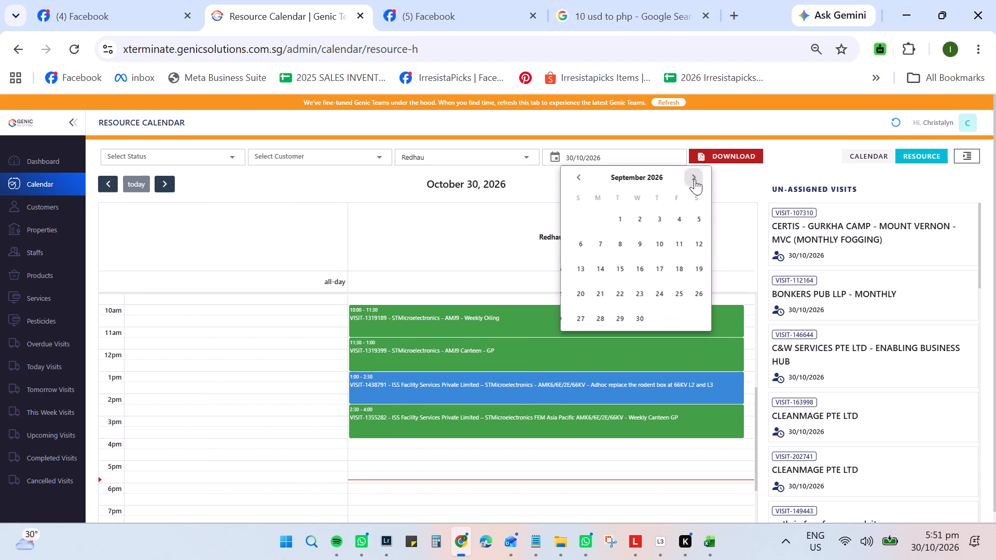
{"action": "left_click", "coordinate": [695, 179]}
{"action": "left_click", "coordinate": [657, 220]}
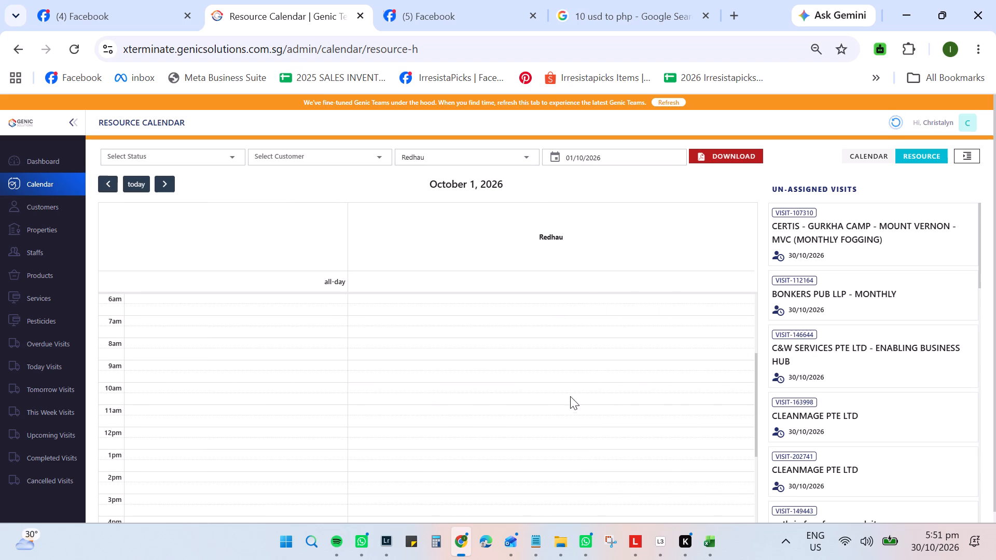
{"action": "scroll", "coordinate": [557, 391], "scroll_direction": "down", "scroll_amount": 4}
{"action": "scroll", "coordinate": [557, 391], "scroll_direction": "up", "scroll_amount": 5}
Go through Redhau's resource calendar day by day from 2 to 7 October 2026, looking for open visits.
{"action": "left_click", "coordinate": [569, 158]}
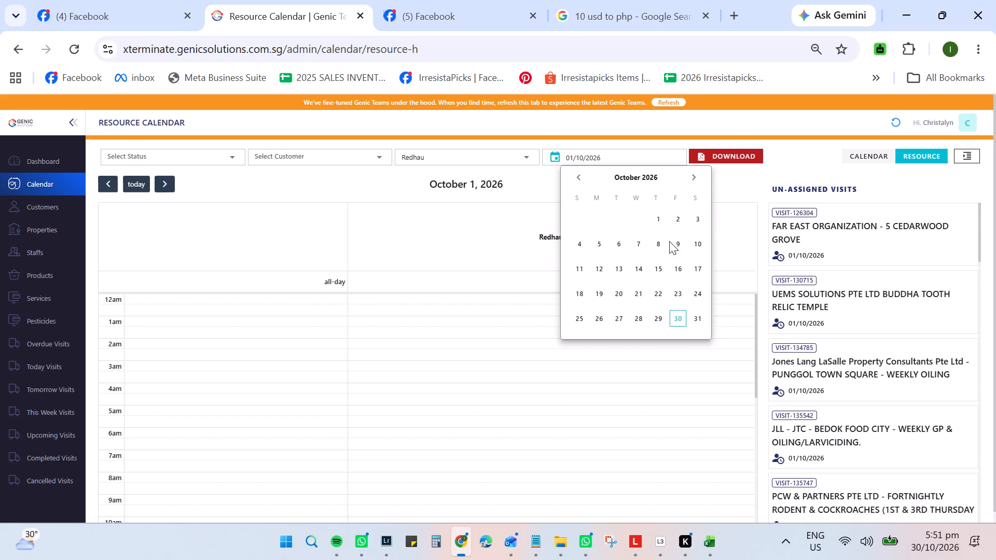
{"action": "left_click", "coordinate": [674, 221]}
{"action": "left_click", "coordinate": [602, 157]}
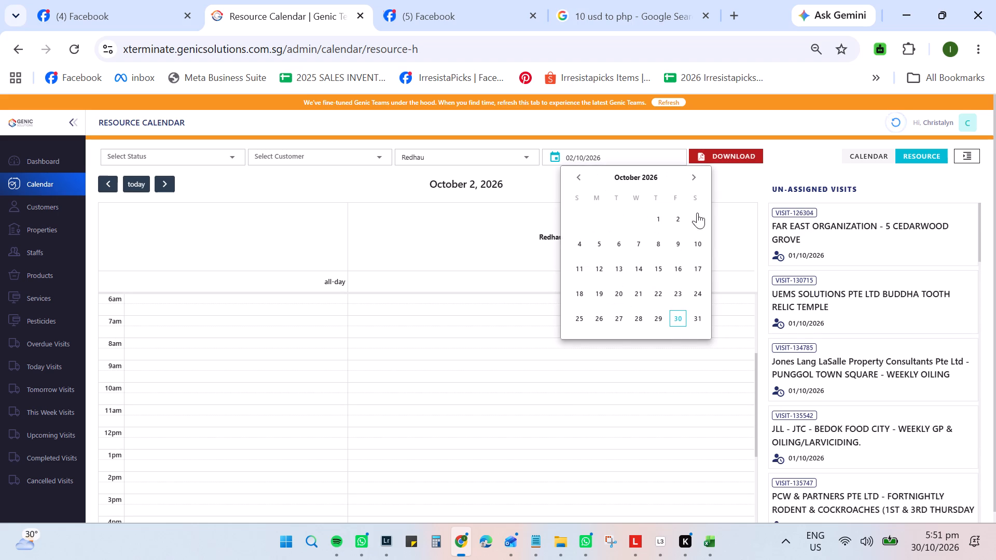
{"action": "left_click", "coordinate": [695, 209]}
{"action": "left_click", "coordinate": [695, 218]}
{"action": "left_click", "coordinate": [626, 160]}
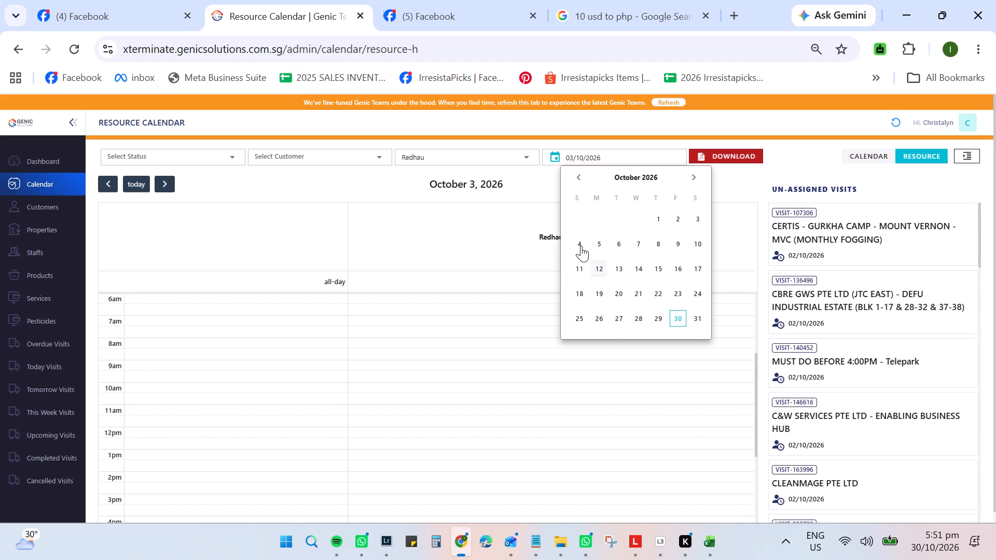
{"action": "left_click", "coordinate": [579, 245]}
{"action": "left_click", "coordinate": [598, 157]}
{"action": "left_click", "coordinate": [601, 243]}
{"action": "left_click", "coordinate": [593, 163]}
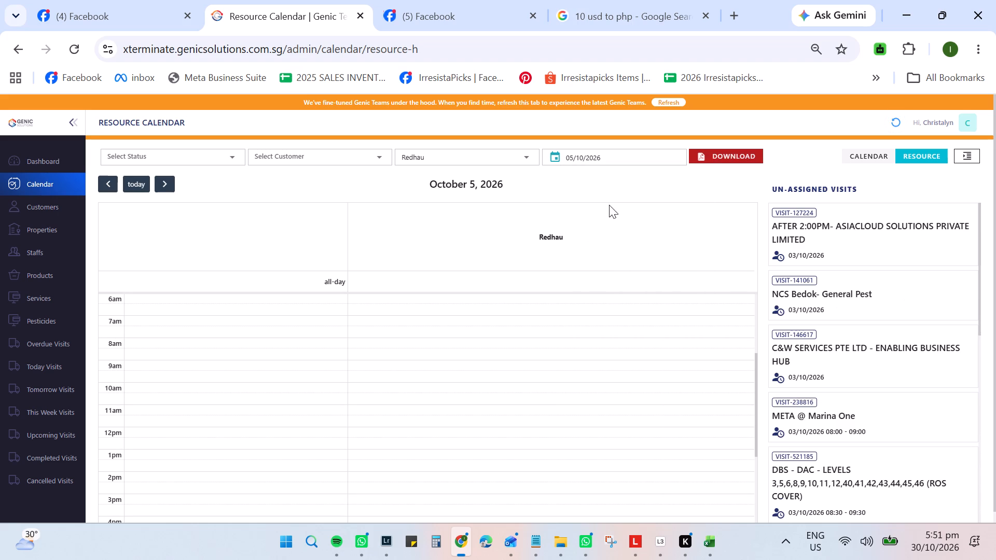
{"action": "left_click", "coordinate": [612, 247]}
{"action": "left_click", "coordinate": [613, 162]}
{"action": "left_click", "coordinate": [632, 245]}
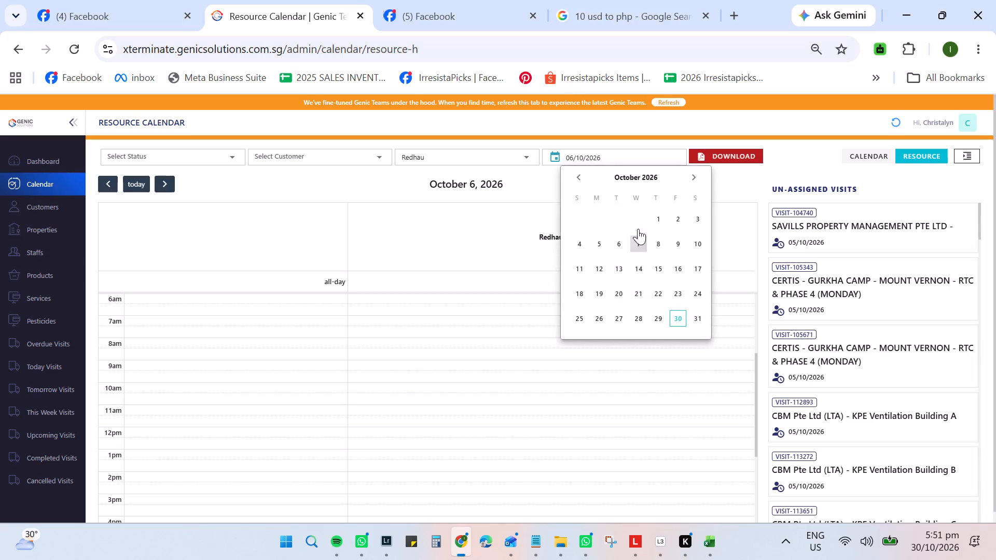
{"action": "left_click", "coordinate": [613, 151]}
{"action": "left_click", "coordinate": [452, 229]}
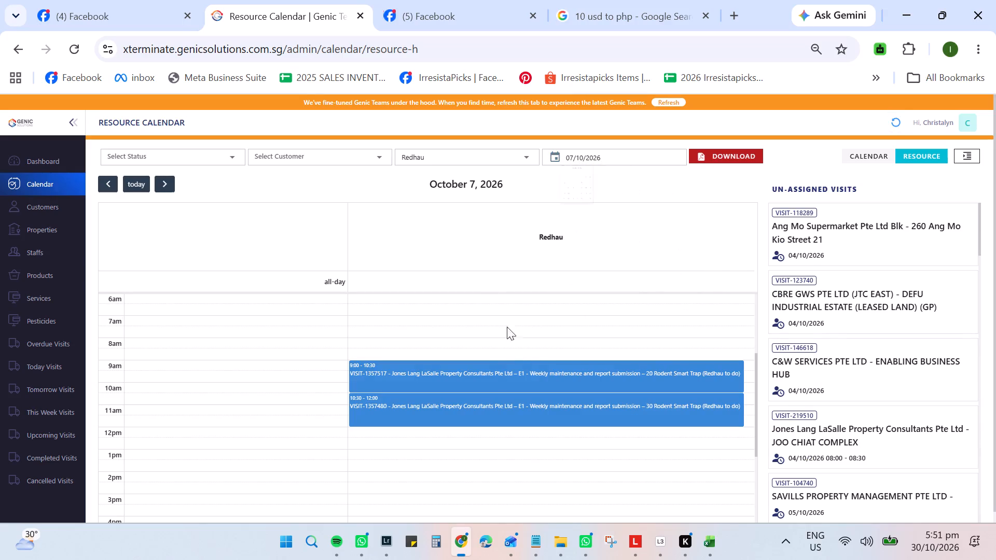
Copy the job title of Redhau's 9:00 AM Jones Lang LaSalle E1 20 Rodent Smart Trap visit on 7 October 2026, and switch to WhatsApp.
{"action": "left_click", "coordinate": [512, 374]}
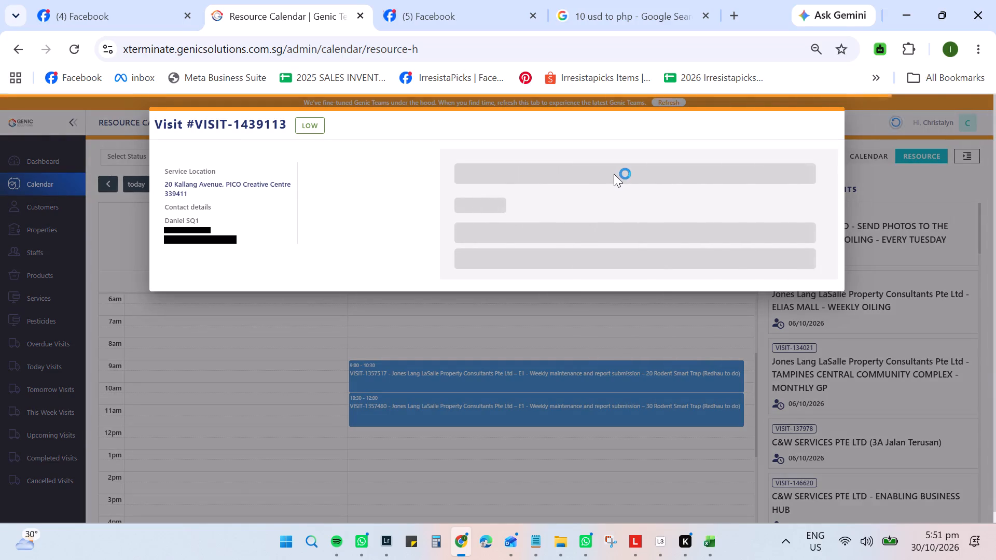
{"action": "triple_click", "coordinate": [614, 174]}
{"action": "key", "text": "ctrl+c"}
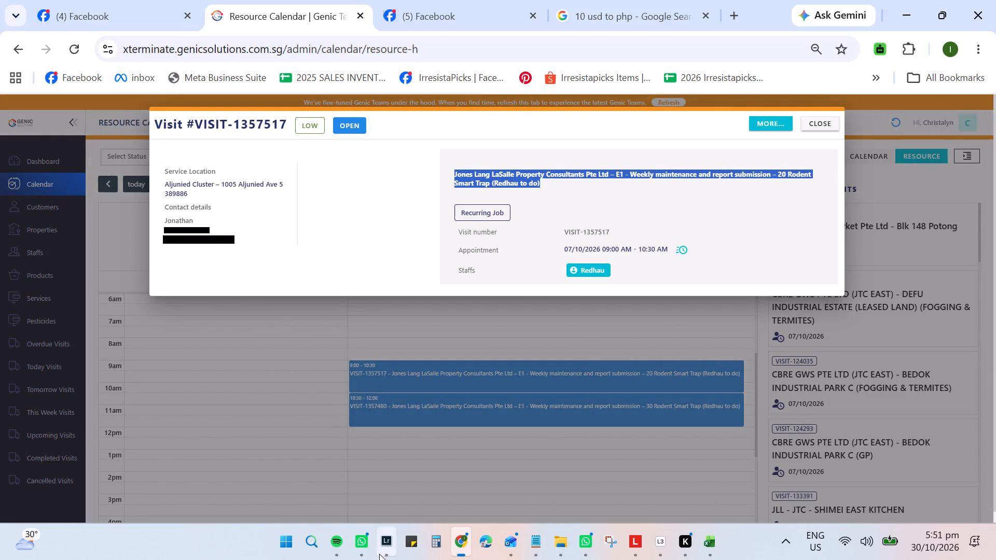
{"action": "left_click", "coordinate": [364, 548]}
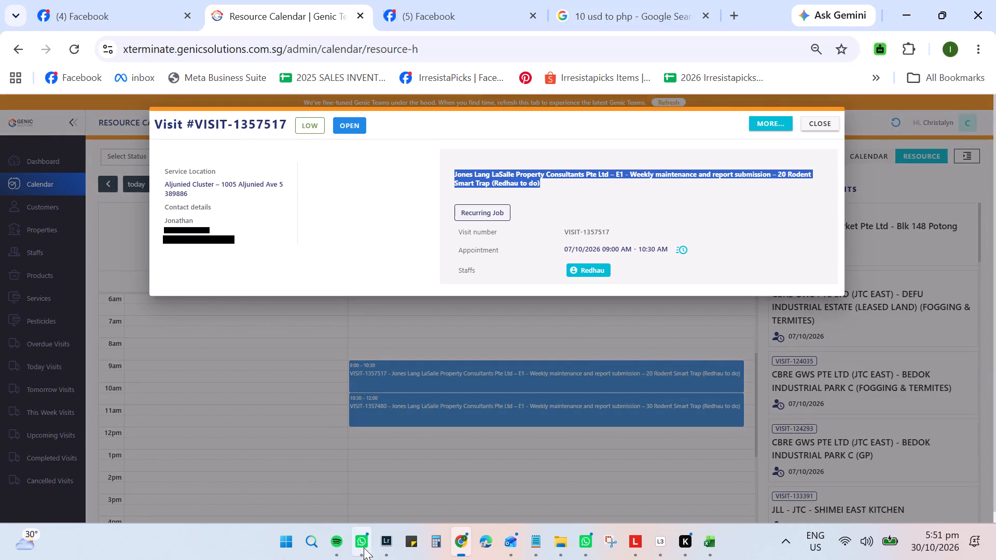
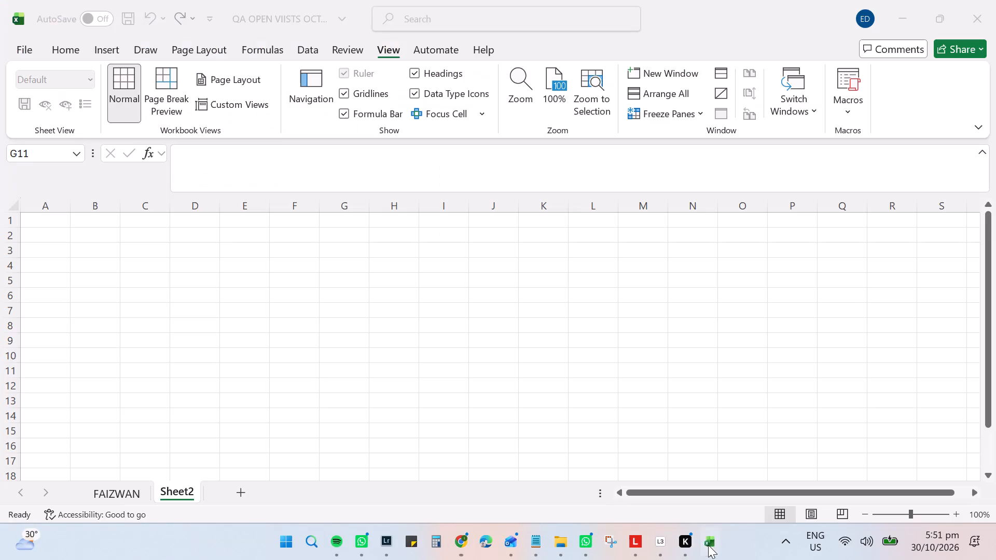
Rename the Sheet2 worksheet as REDHAU.
{"action": "left_click", "coordinate": [214, 439]}
{"action": "right_click", "coordinate": [177, 488]}
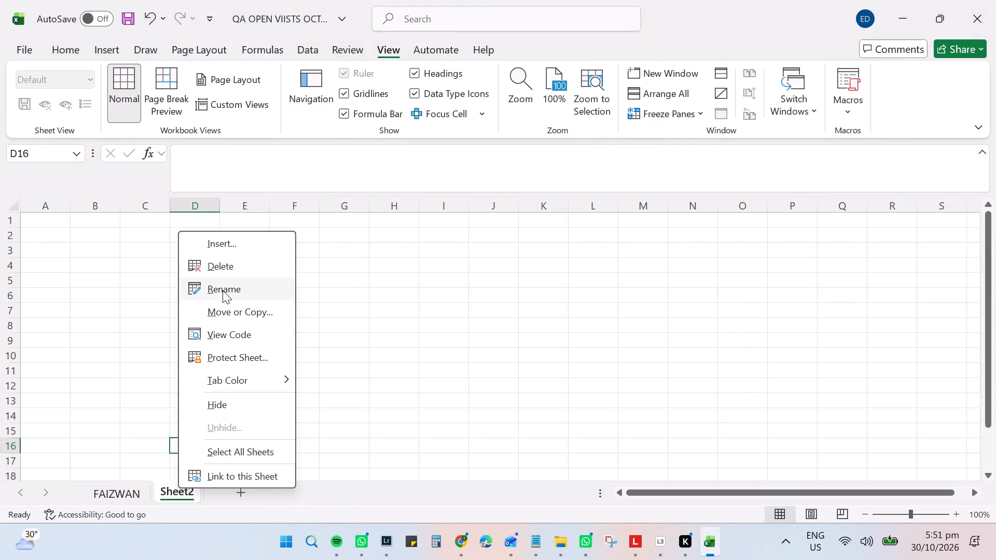
{"action": "left_click", "coordinate": [223, 290]}
{"action": "type", "text": "REDHA"}
{"action": "key", "text": "shift+u"}
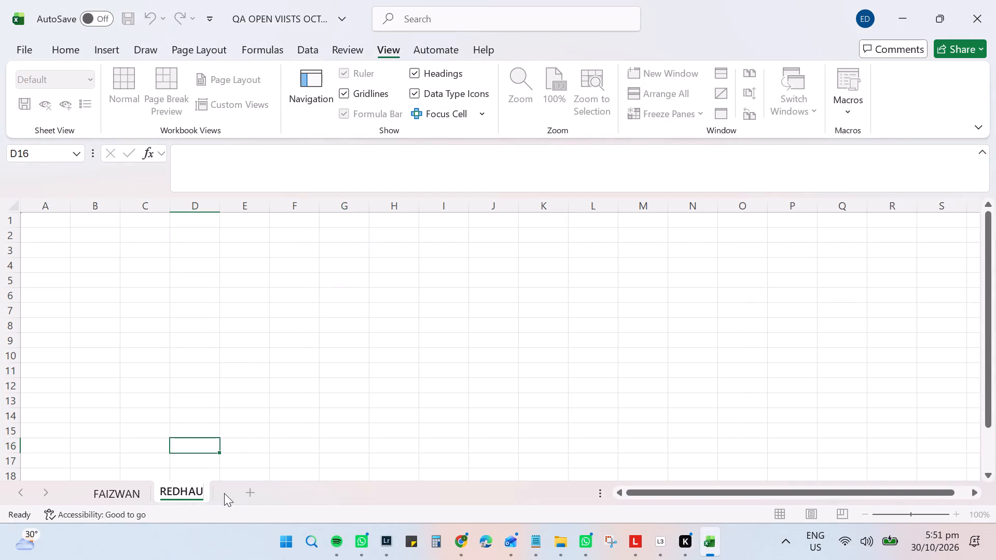
{"action": "left_click", "coordinate": [174, 348]}
Copy the title from the FAIZWAN sheet into A1 of the REDHAU sheet and change it to REDHAU OPEN VISITS OCTOBER.
{"action": "left_click", "coordinate": [129, 491]}
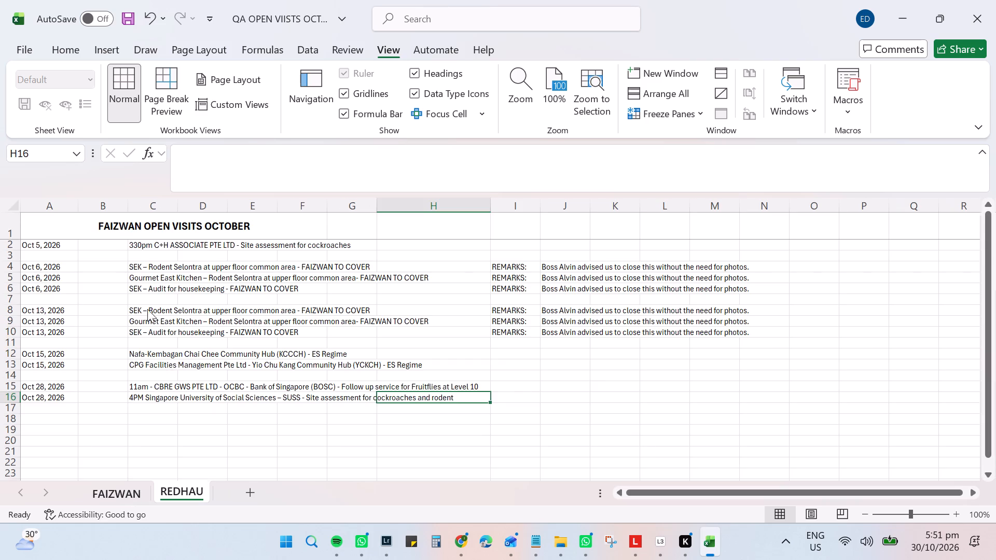
{"action": "left_click", "coordinate": [107, 236]}
{"action": "key", "text": "ctrl+c"}
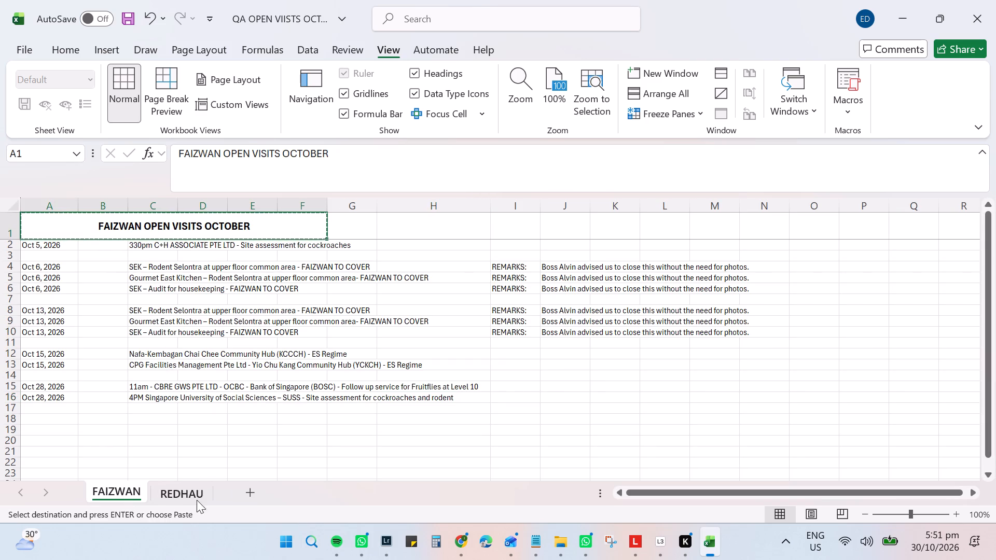
{"action": "left_click", "coordinate": [187, 497]}
{"action": "left_click", "coordinate": [53, 217]}
{"action": "key", "text": "ctrl+v"}
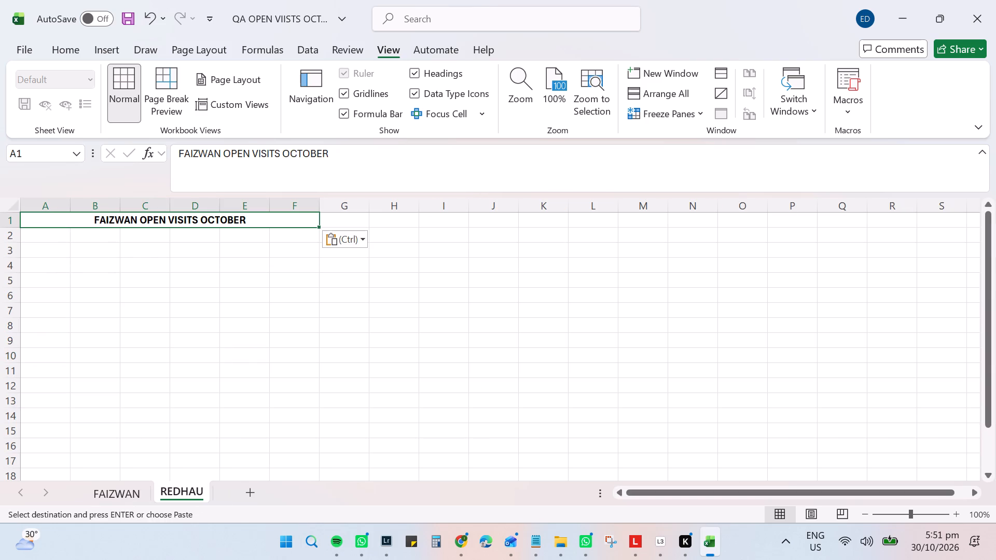
{"action": "double_click", "coordinate": [204, 156]}
{"action": "type", "text": "REDHAU"}
{"action": "left_click", "coordinate": [228, 273]}
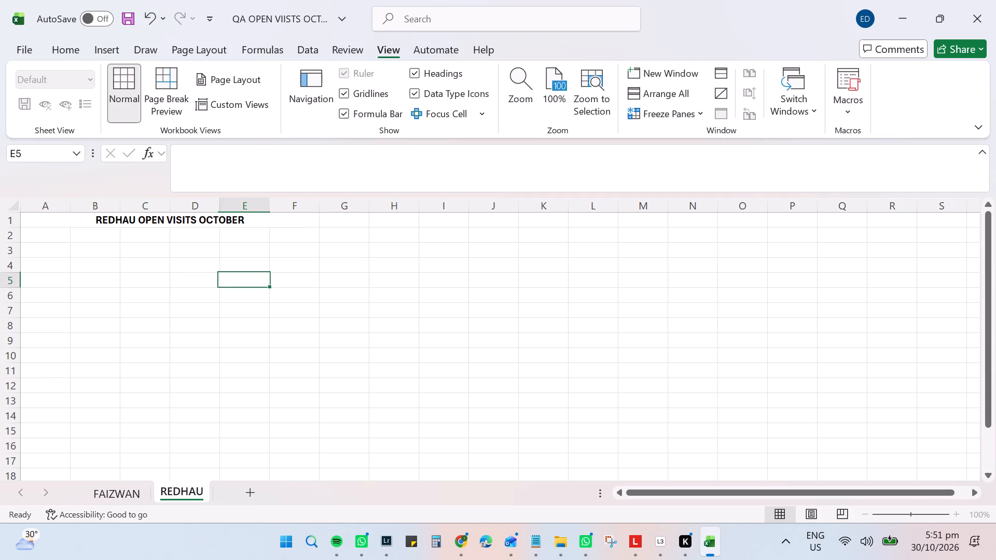
Make the title row on the REDHAU sheet taller.
{"action": "left_click_drag", "start_coordinate": [15, 227], "coordinate": [15, 241]}
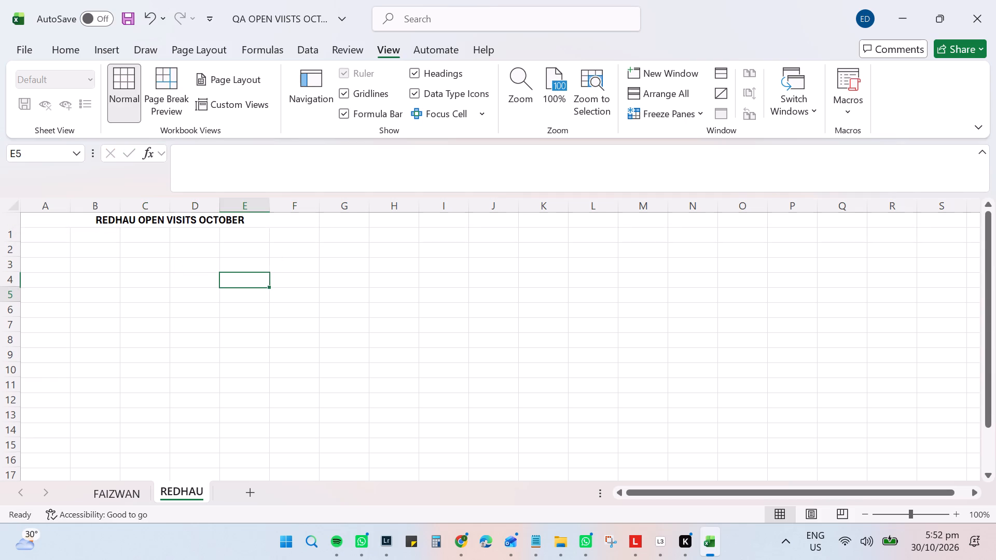
{"action": "left_click_drag", "start_coordinate": [15, 241], "coordinate": [15, 241]}
{"action": "left_click", "coordinate": [125, 292]}
Copy the C+H ASSOCIATE date and visit cells from the FAIZWAN sheet to row 2 of REDHAU, setting the date to Oct 7, 2026.
{"action": "left_click", "coordinate": [122, 492]}
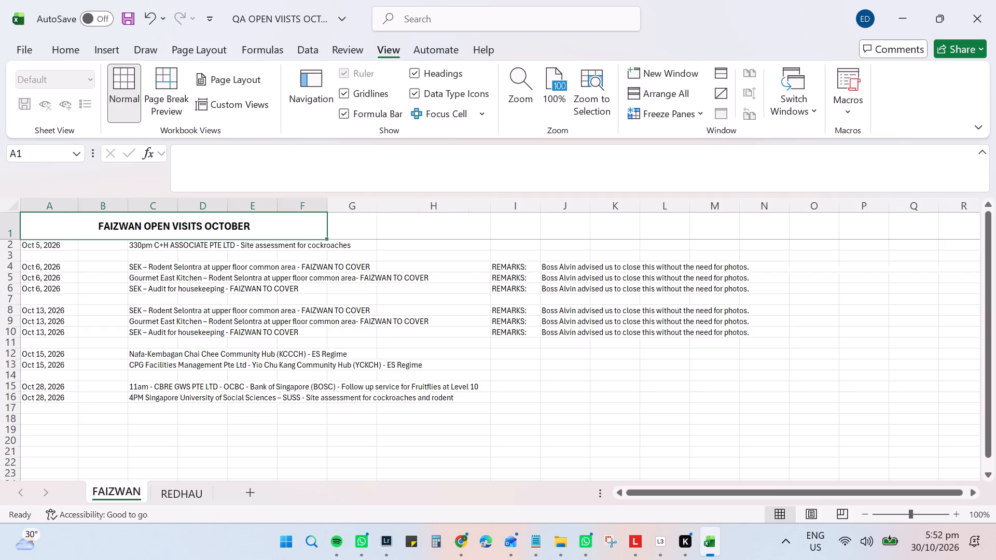
{"action": "left_click_drag", "start_coordinate": [51, 246], "coordinate": [169, 242]}
{"action": "key", "text": "ctrl+c"}
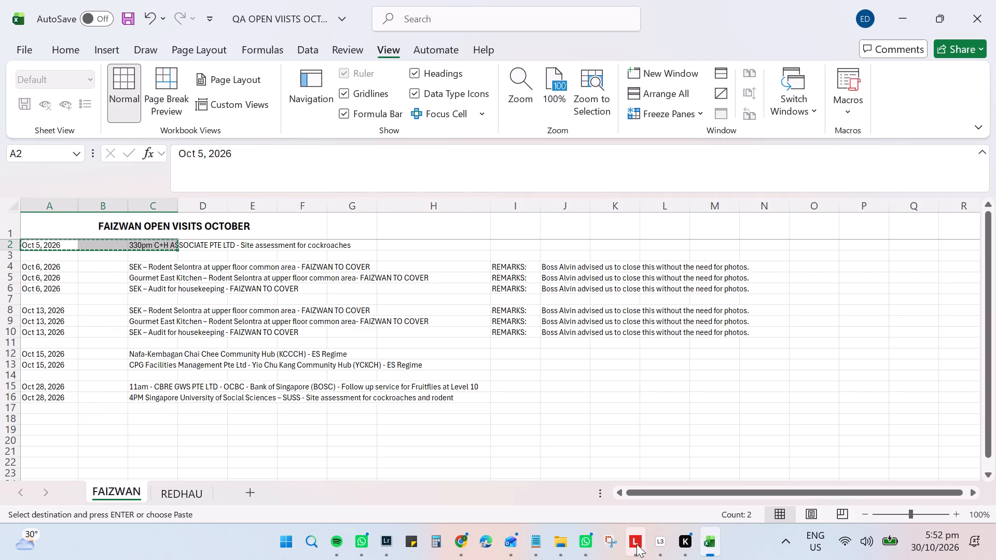
{"action": "left_click", "coordinate": [167, 488]}
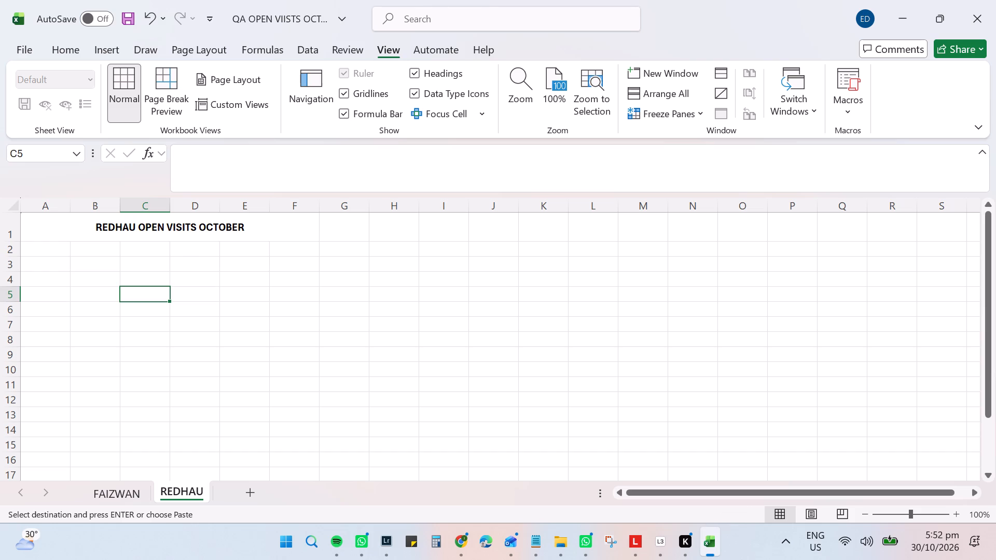
{"action": "left_click", "coordinate": [50, 248]}
{"action": "key", "text": "ctrl+v"}
{"action": "left_click", "coordinate": [202, 149]}
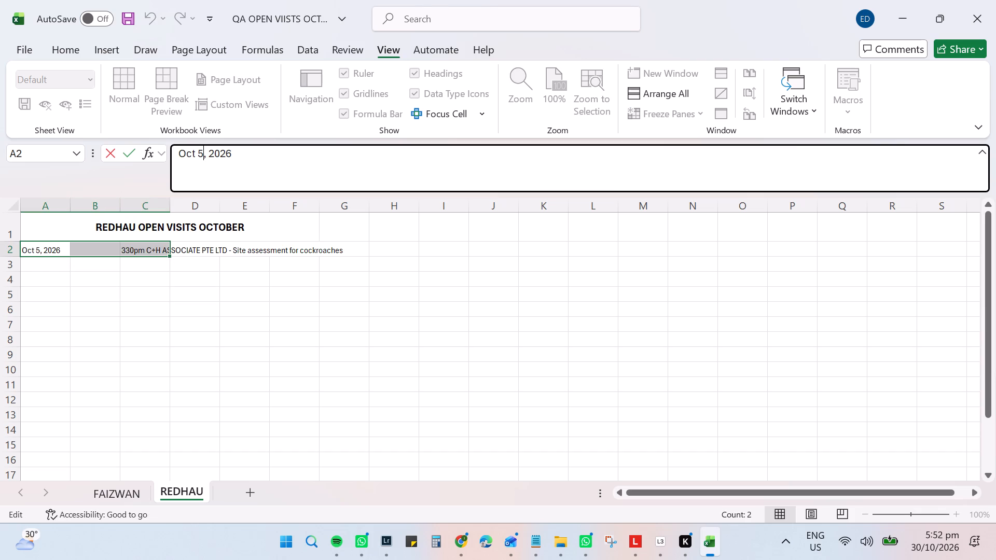
{"action": "key", "text": "BackSpace"}
{"action": "key", "text": "7"}
{"action": "left_click", "coordinate": [222, 287]}
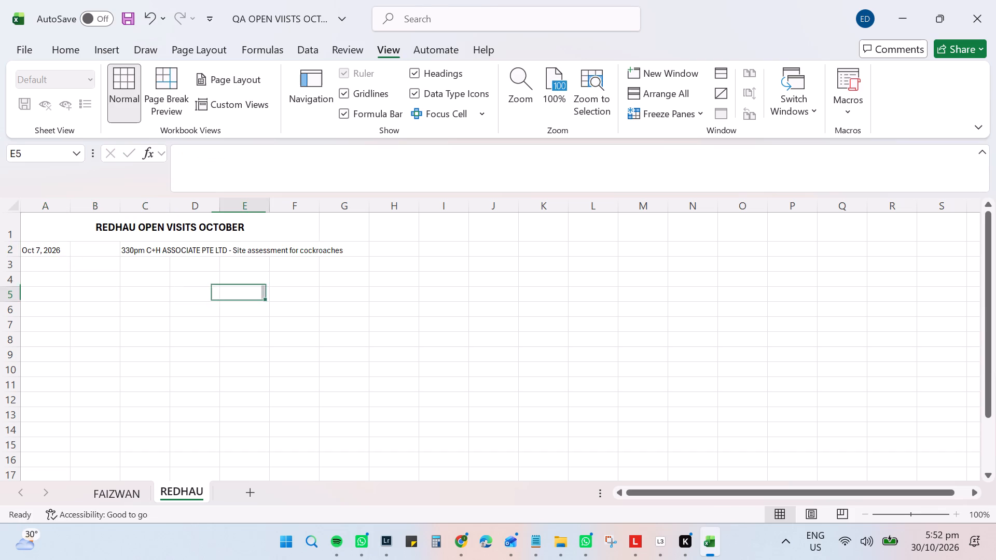
Replace the visit text in C2 with the Jones Lang LaSalle E1 20 Rodent Smart Trap job title copied from the visit details in Chrome.
{"action": "left_click", "coordinate": [465, 549]}
{"action": "triple_click", "coordinate": [541, 178]}
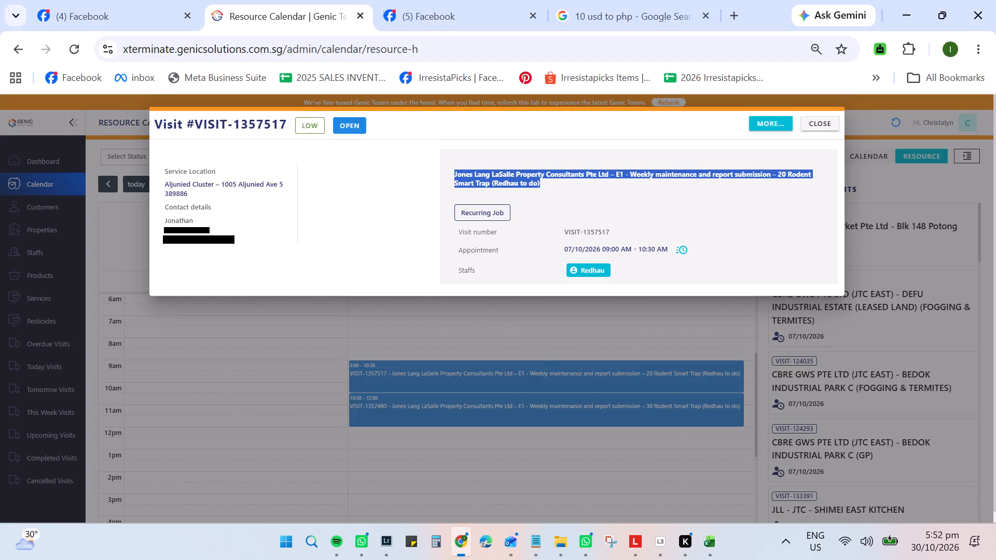
{"action": "key", "text": "ctrl+c"}
{"action": "left_click", "coordinate": [706, 545]}
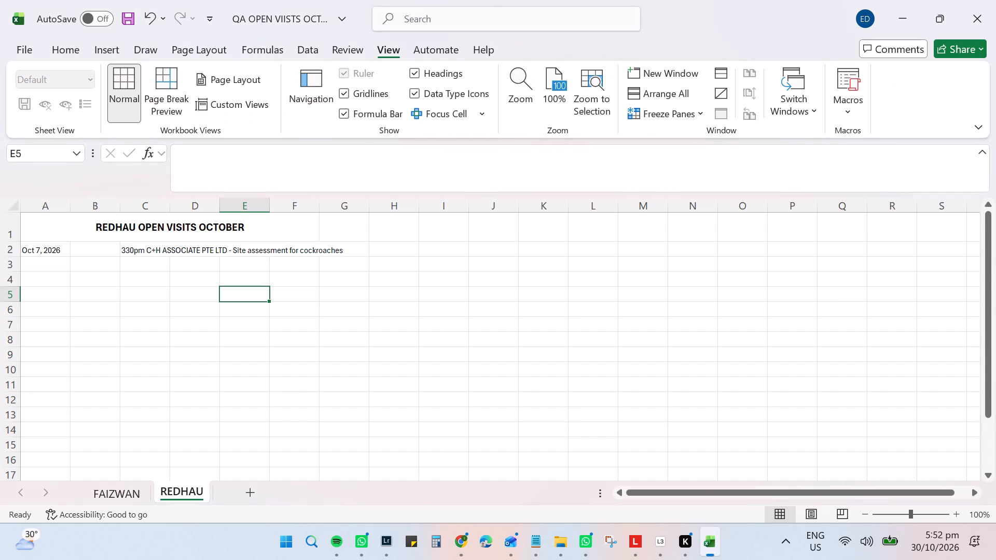
{"action": "left_click", "coordinate": [150, 254]}
{"action": "triple_click", "coordinate": [264, 146]}
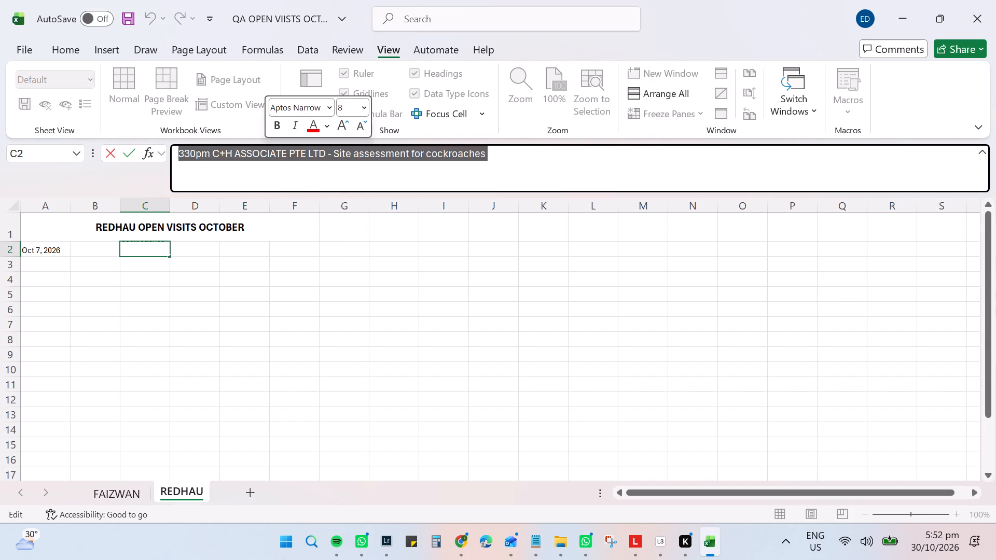
{"action": "key", "text": "ctrl+v"}
{"action": "key", "text": "BackSpace"}
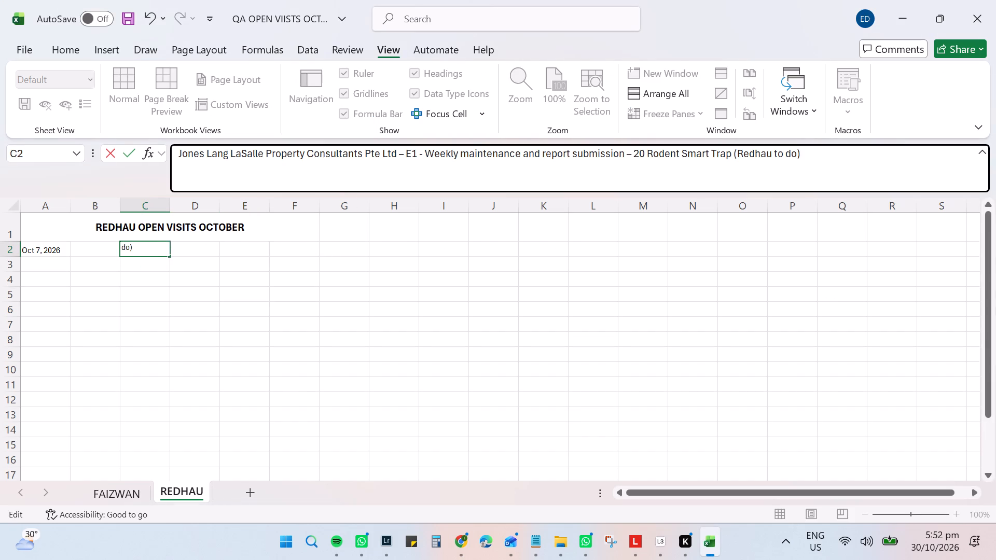
{"action": "key", "text": "Return"}
{"action": "left_click", "coordinate": [339, 301]}
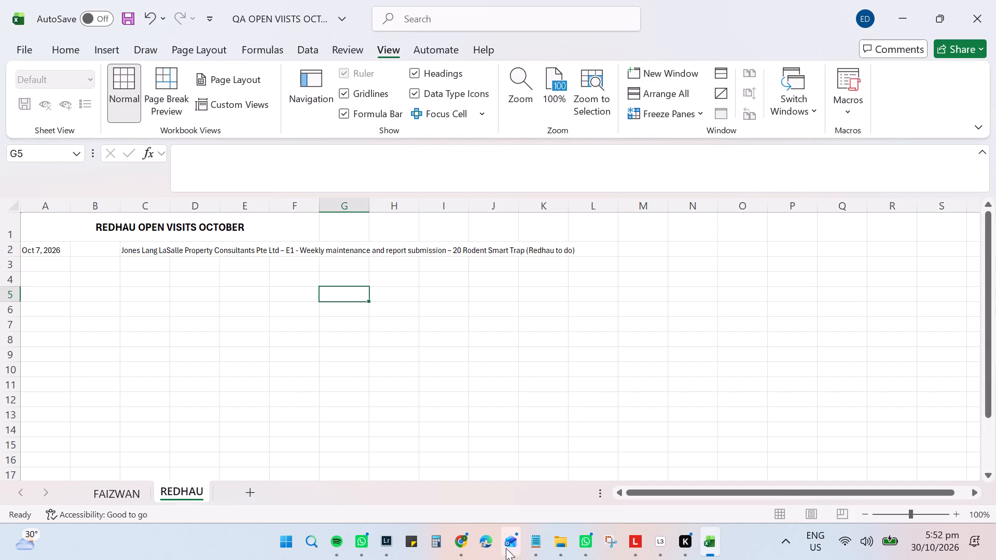
Return to Chrome, close the 20 Rodent Smart Trap visit details and open Redhau's 10:30 AM visit on 7 October 2026.
{"action": "left_click", "coordinate": [462, 545]}
{"action": "left_click", "coordinate": [630, 208]}
{"action": "left_click", "coordinate": [825, 129]}
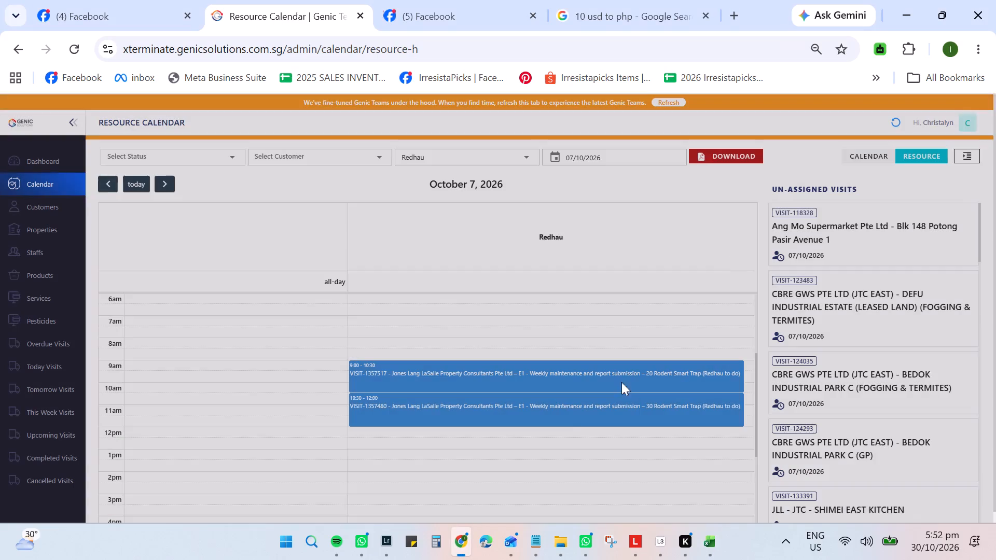
{"action": "left_click", "coordinate": [571, 431]}
{"action": "left_click", "coordinate": [565, 406]}
{"action": "triple_click", "coordinate": [554, 175]}
{"action": "left_click", "coordinate": [554, 175]}
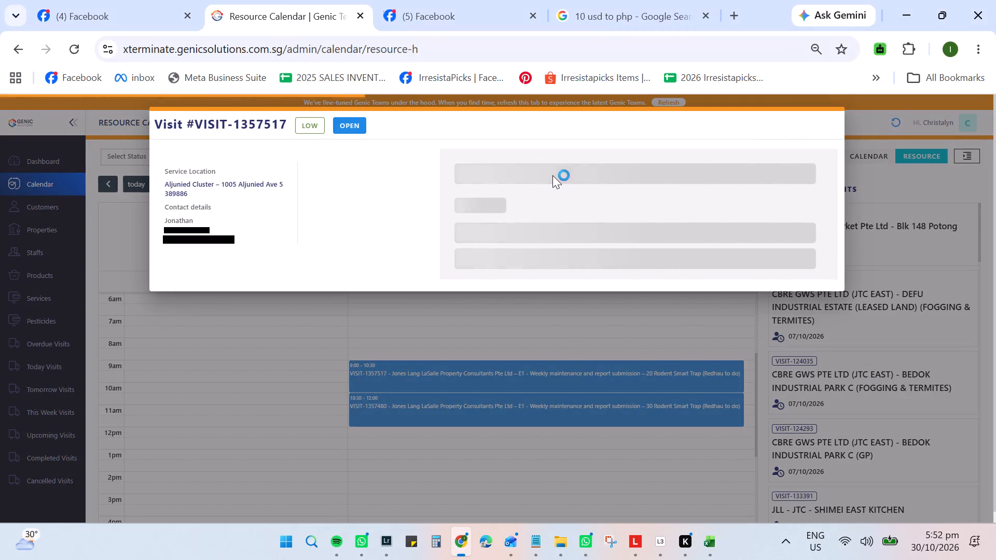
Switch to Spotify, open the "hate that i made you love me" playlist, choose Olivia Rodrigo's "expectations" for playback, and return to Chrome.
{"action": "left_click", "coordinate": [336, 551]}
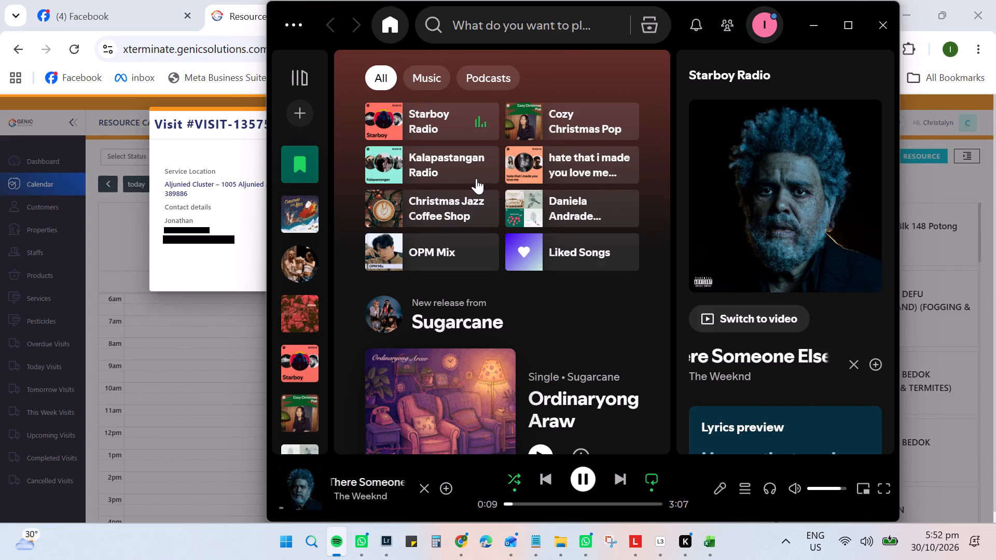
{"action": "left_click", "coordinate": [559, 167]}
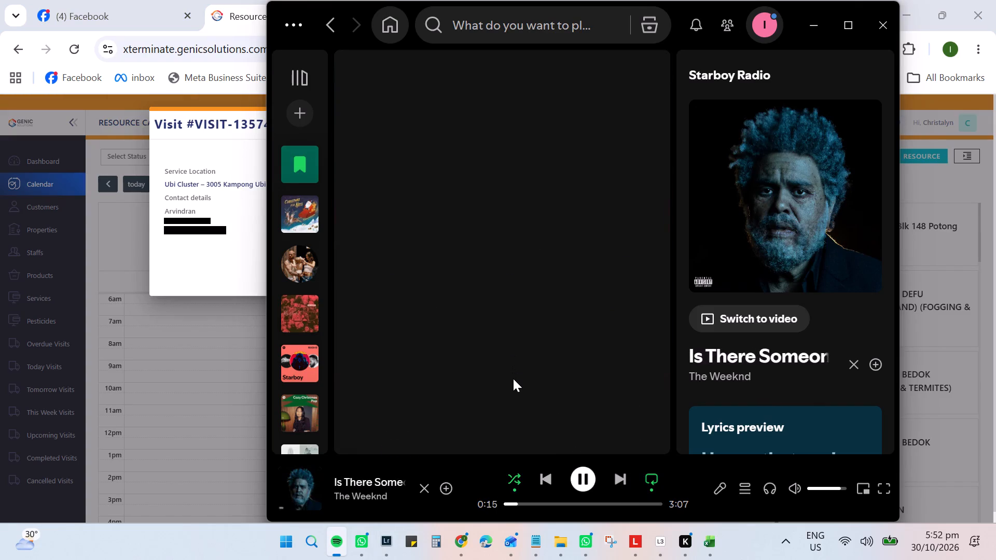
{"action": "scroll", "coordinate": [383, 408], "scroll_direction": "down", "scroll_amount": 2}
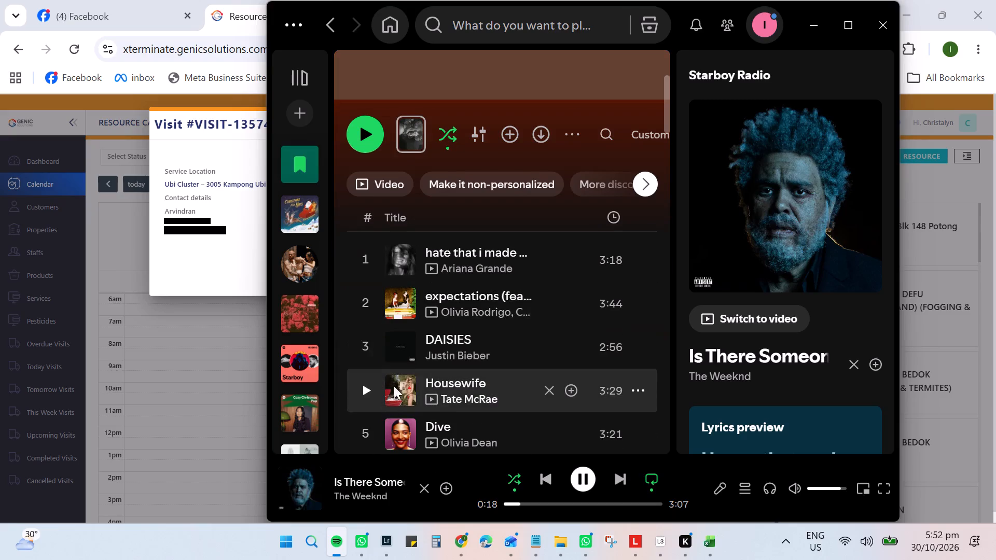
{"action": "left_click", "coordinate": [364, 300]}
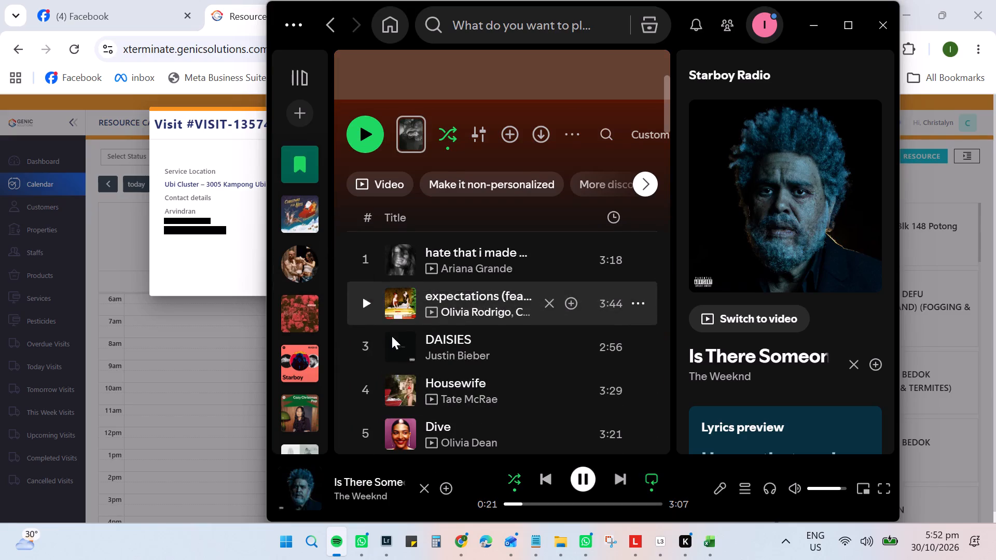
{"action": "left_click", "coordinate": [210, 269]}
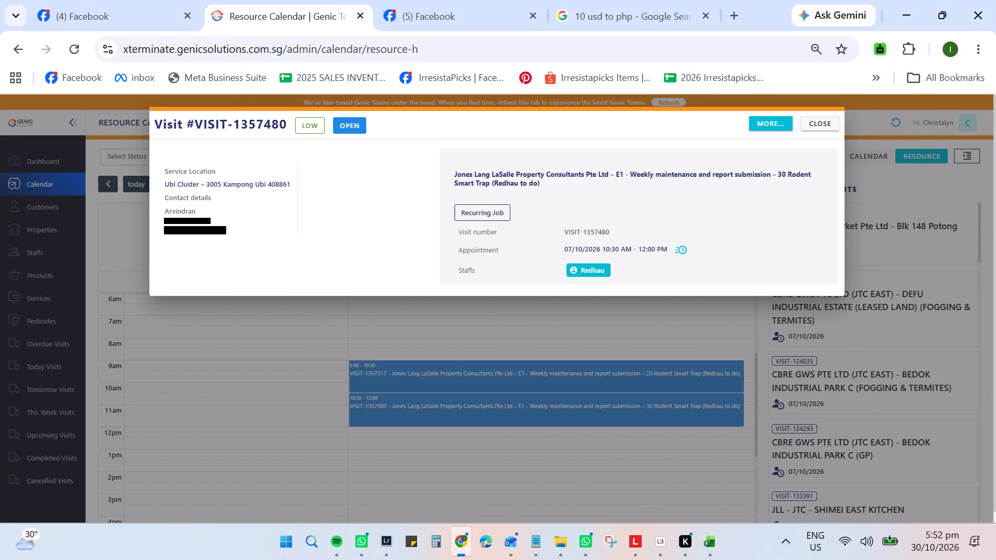
Copy the Jones Lang LaSalle E1 30 Rodent Smart Trap job title from the visit details into C3 of the REDHAU sheet in Excel.
{"action": "triple_click", "coordinate": [538, 173]}
{"action": "key", "text": "ctrl+c"}
{"action": "left_click", "coordinate": [710, 542]}
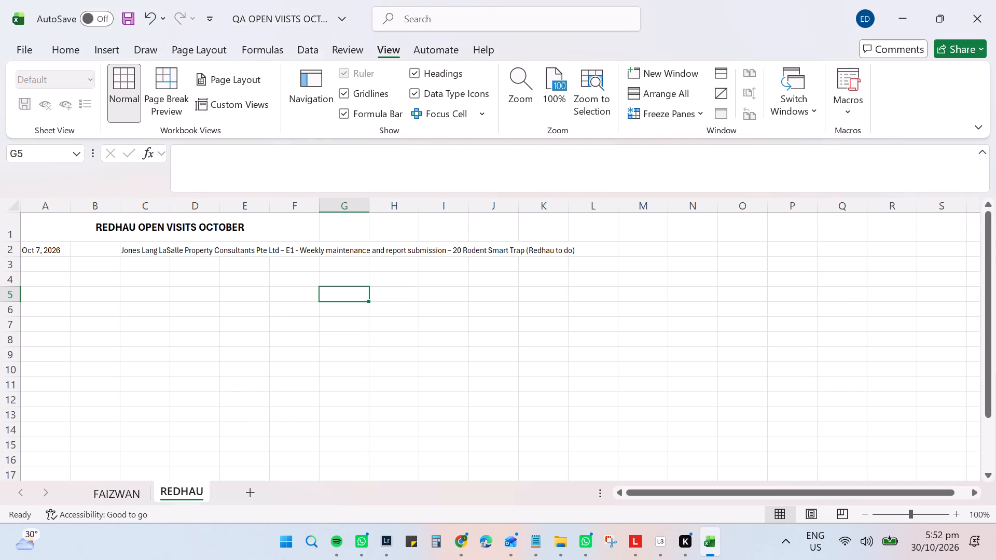
{"action": "double_click", "coordinate": [151, 267]}
{"action": "key", "text": "ctrl+v"}
{"action": "left_click", "coordinate": [339, 303]}
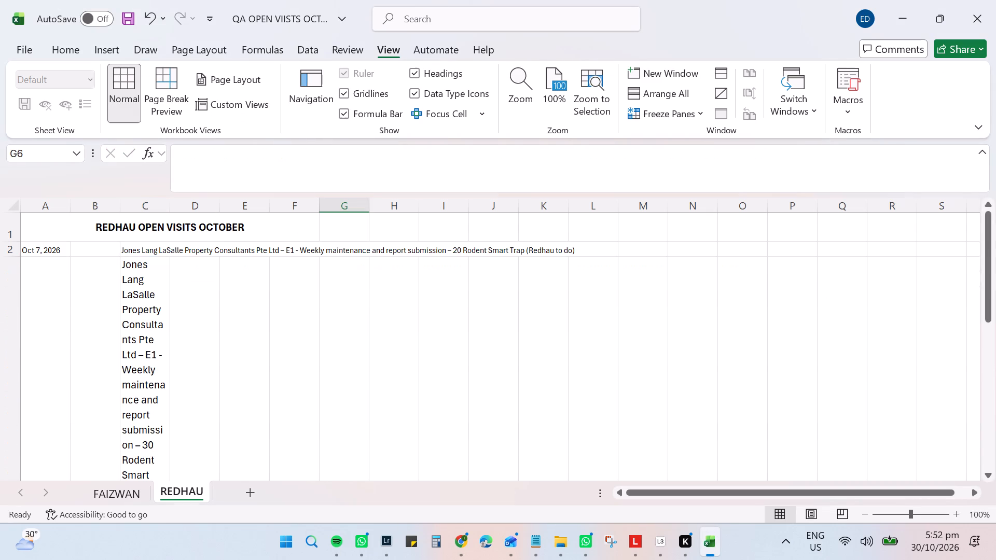
Apply the formatting of the Oct 7, 2026 cell A2 to the 30 Rodent Smart Trap entry using Format Painter.
{"action": "left_click", "coordinate": [49, 250]}
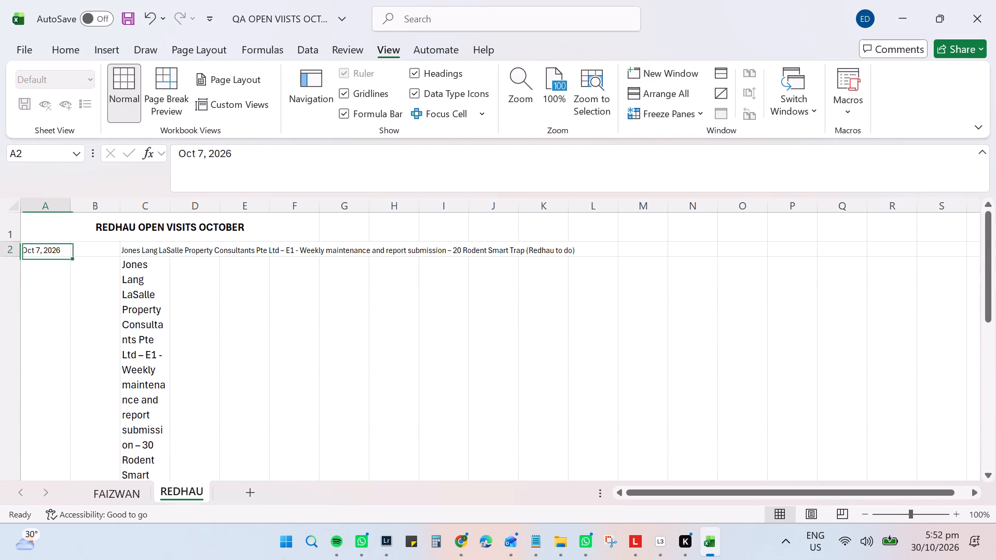
{"action": "left_click", "coordinate": [68, 46]}
{"action": "left_click", "coordinate": [57, 114]}
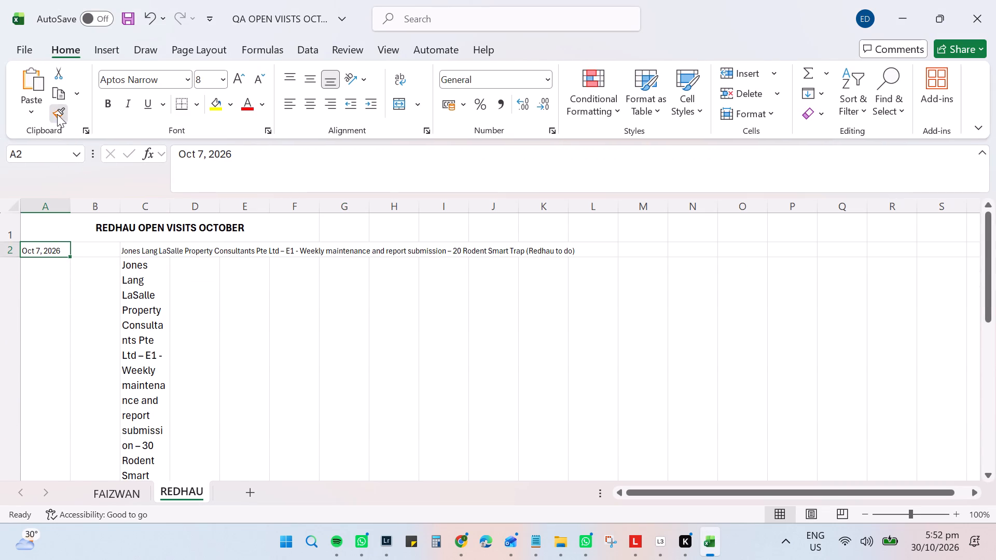
{"action": "left_click_drag", "start_coordinate": [30, 247], "coordinate": [160, 275]}
{"action": "left_click", "coordinate": [314, 361]}
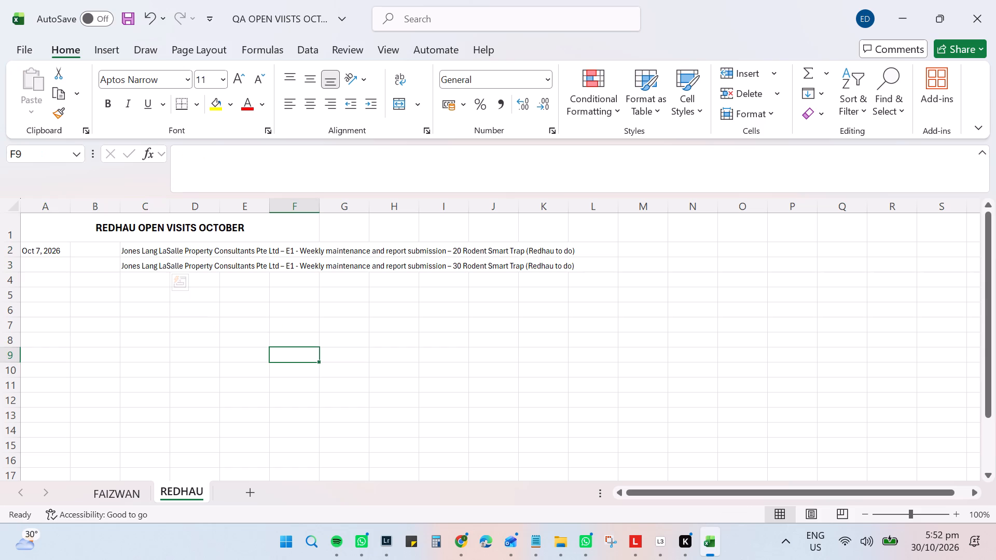
Copy the date Oct 7, 2026 from A2 into A3 beside the 30 Rodent Smart Trap entry.
{"action": "left_click", "coordinate": [53, 249]}
{"action": "key", "text": "ctrl+c"}
{"action": "left_click", "coordinate": [49, 265]}
{"action": "key", "text": "ctrl+v"}
{"action": "left_click", "coordinate": [270, 328]}
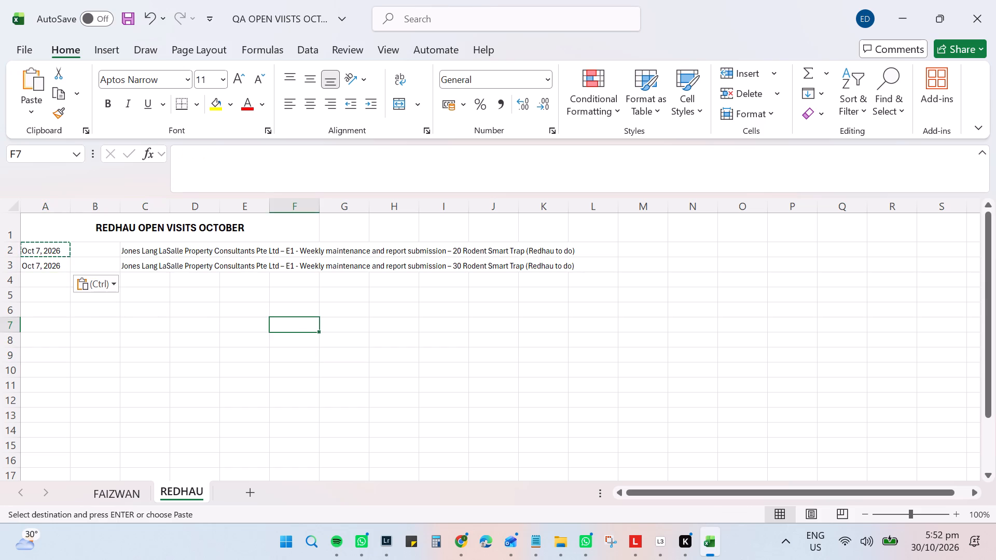
{"action": "left_click", "coordinate": [191, 384]}
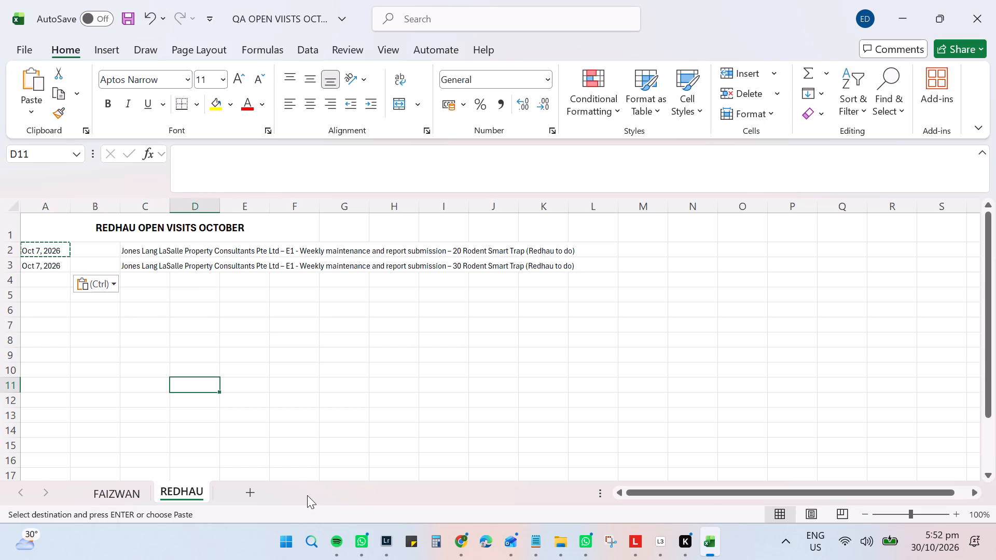
{"action": "left_click", "coordinate": [363, 368]}
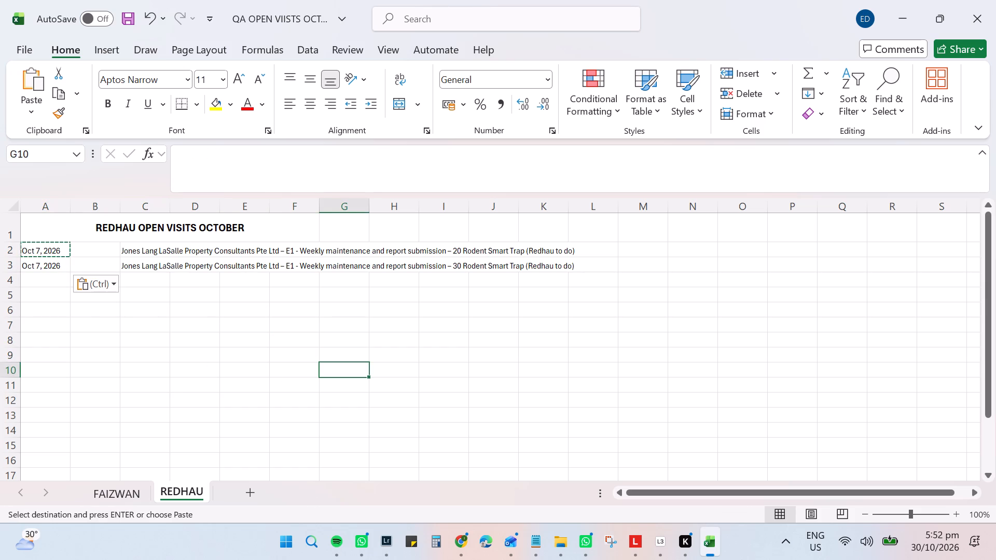
Save the workbook.
{"action": "key", "text": "ctrl+s"}
{"action": "left_click", "coordinate": [149, 330]}
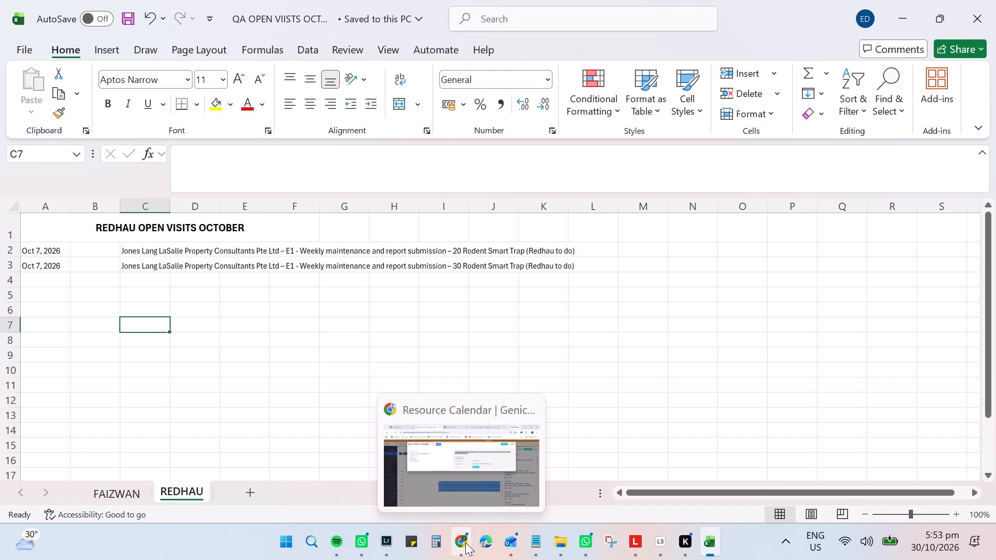
In Chrome, show Redhau's resource calendar for October 8, 2026 and open the SMM Pte Ltd termite baiting visit details.
{"action": "left_click", "coordinate": [465, 542]}
{"action": "left_click", "coordinate": [720, 247]}
{"action": "left_click", "coordinate": [816, 125]}
{"action": "left_click", "coordinate": [583, 160]}
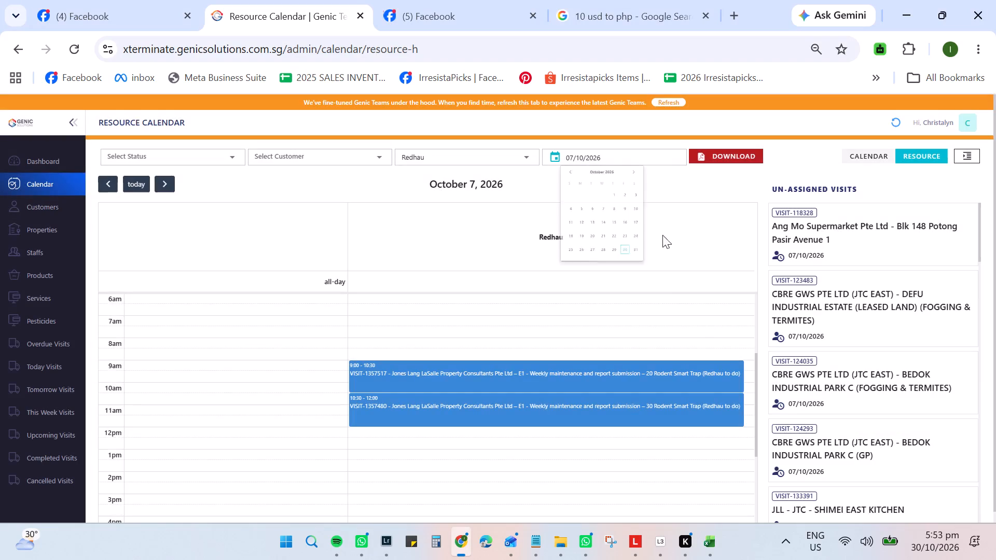
{"action": "left_click", "coordinate": [659, 240]}
{"action": "scroll", "coordinate": [471, 439], "scroll_direction": "down", "scroll_amount": 2}
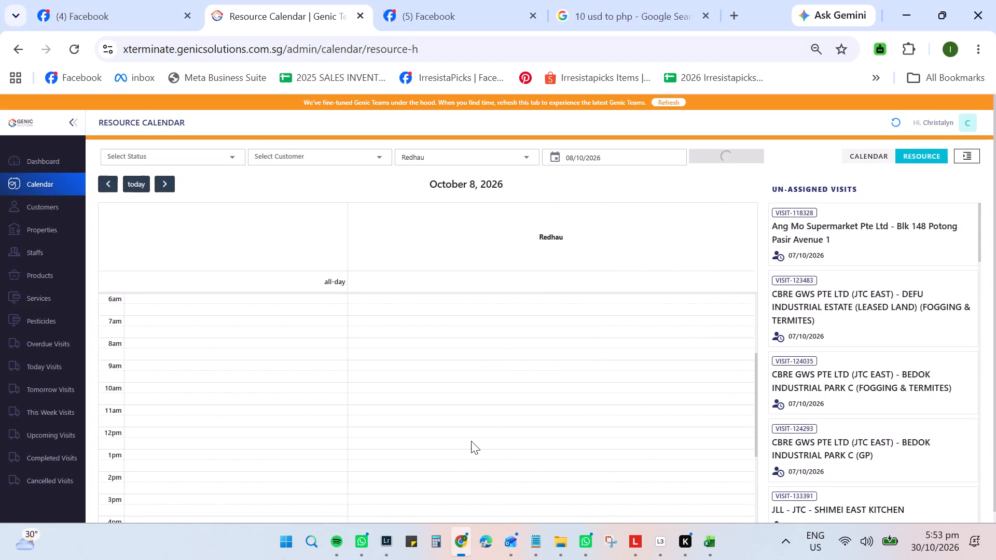
{"action": "scroll", "coordinate": [471, 441], "scroll_direction": "down", "scroll_amount": 1}
{"action": "scroll", "coordinate": [471, 441], "scroll_direction": "up", "scroll_amount": 8}
{"action": "scroll", "coordinate": [520, 431], "scroll_direction": "down", "scroll_amount": 2}
{"action": "left_click", "coordinate": [509, 346]}
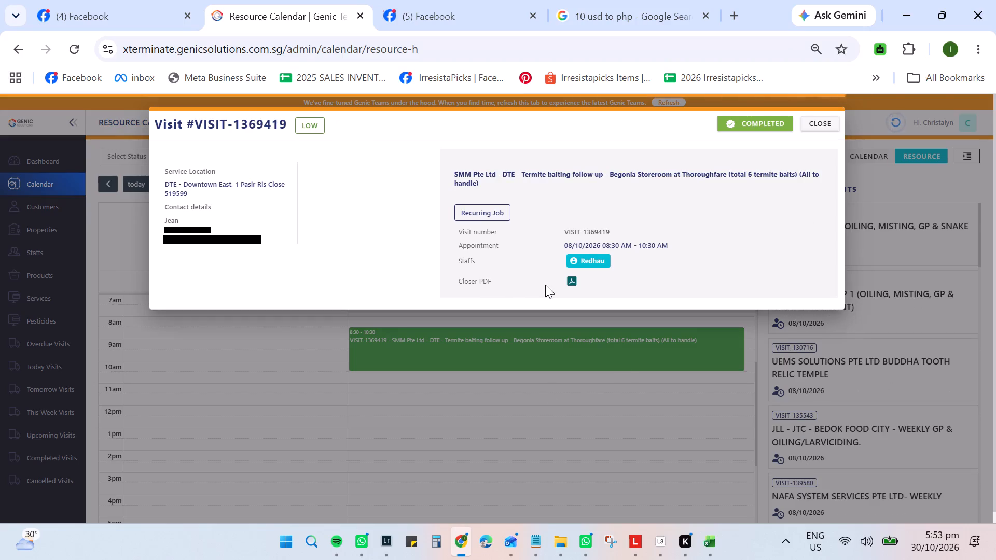
Examine the closer PDF service report of the SMM Pte Ltd termite baiting visit, including its photo pages, and close the visit details.
{"action": "left_click", "coordinate": [573, 281]}
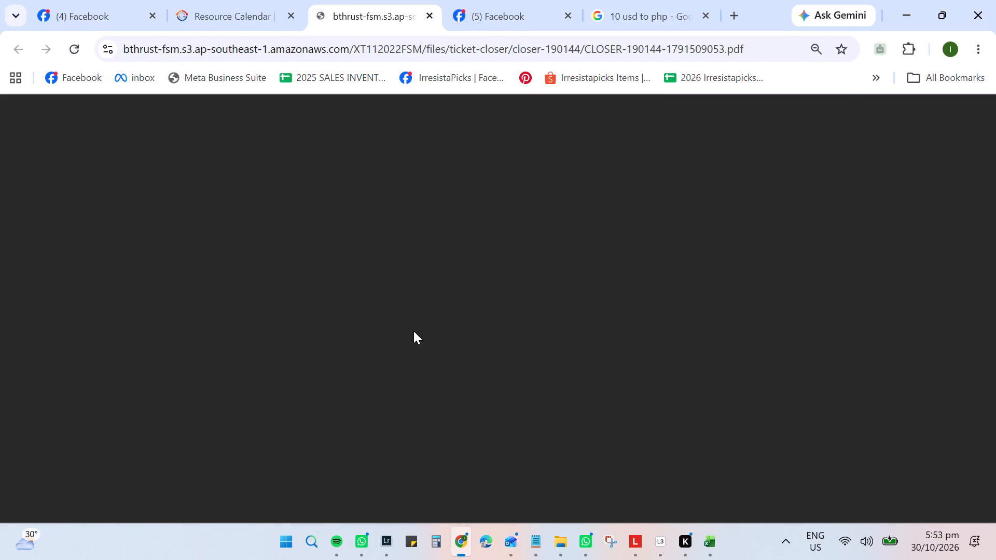
{"action": "scroll", "coordinate": [413, 331], "scroll_direction": "down", "scroll_amount": 3, "text": "ctrl"}
{"action": "scroll", "coordinate": [413, 331], "scroll_direction": "down", "scroll_amount": 2}
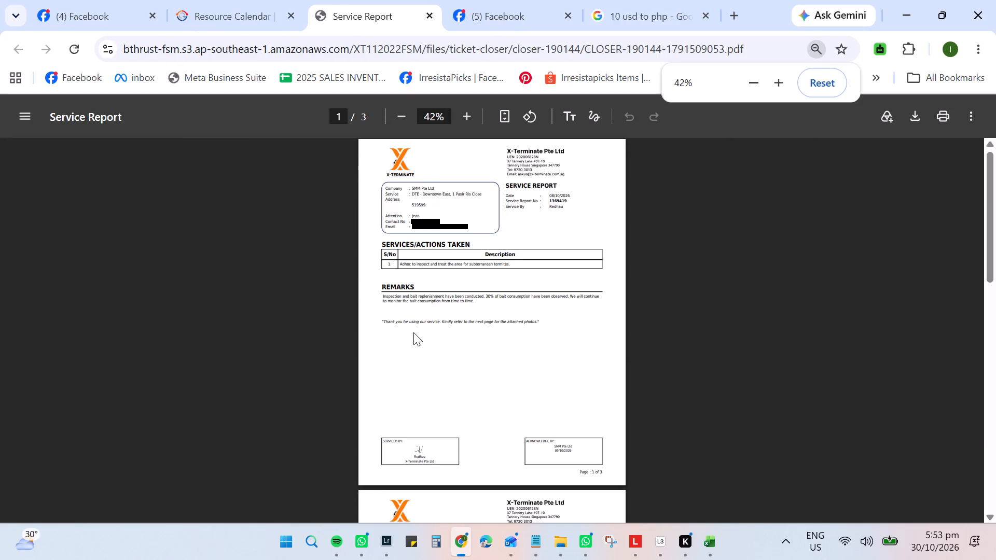
{"action": "scroll", "coordinate": [413, 332], "scroll_direction": "down", "scroll_amount": 4}
{"action": "scroll", "coordinate": [420, 341], "scroll_direction": "up", "scroll_amount": 5}
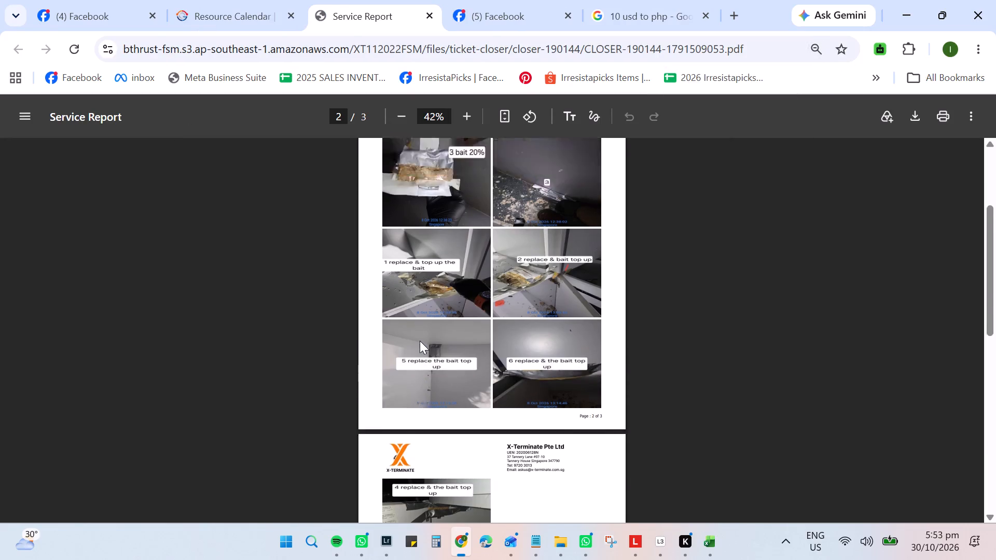
{"action": "scroll", "coordinate": [420, 341], "scroll_direction": "up", "scroll_amount": 3}
{"action": "left_click", "coordinate": [430, 18]}
{"action": "left_click", "coordinate": [807, 204]}
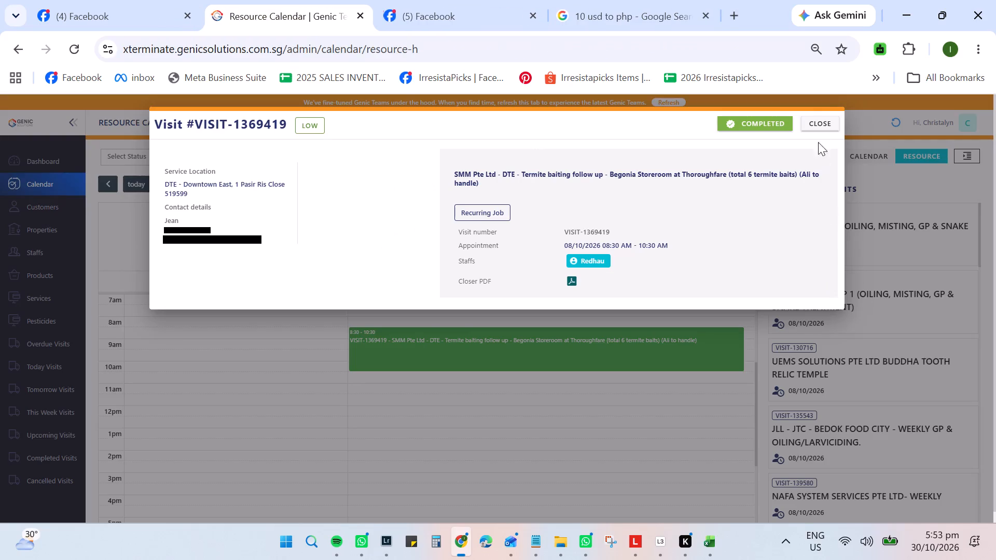
{"action": "left_click", "coordinate": [818, 128]}
Check Redhau's resource calendar day by day from October 9 to October 14, 2026 for open visits.
{"action": "left_click", "coordinate": [618, 155]}
{"action": "left_click", "coordinate": [677, 241]}
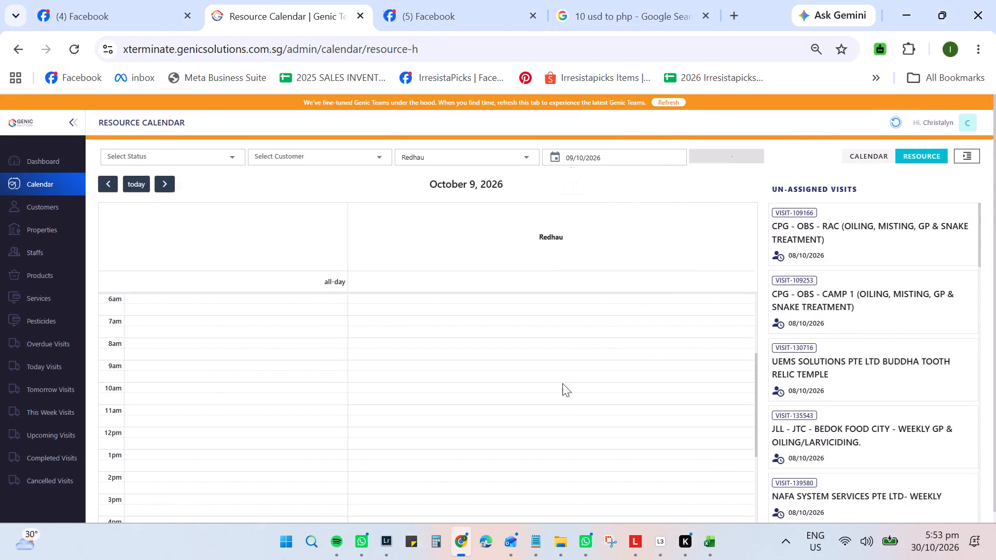
{"action": "scroll", "coordinate": [562, 410], "scroll_direction": "down", "scroll_amount": 3}
{"action": "scroll", "coordinate": [564, 412], "scroll_direction": "up", "scroll_amount": 9}
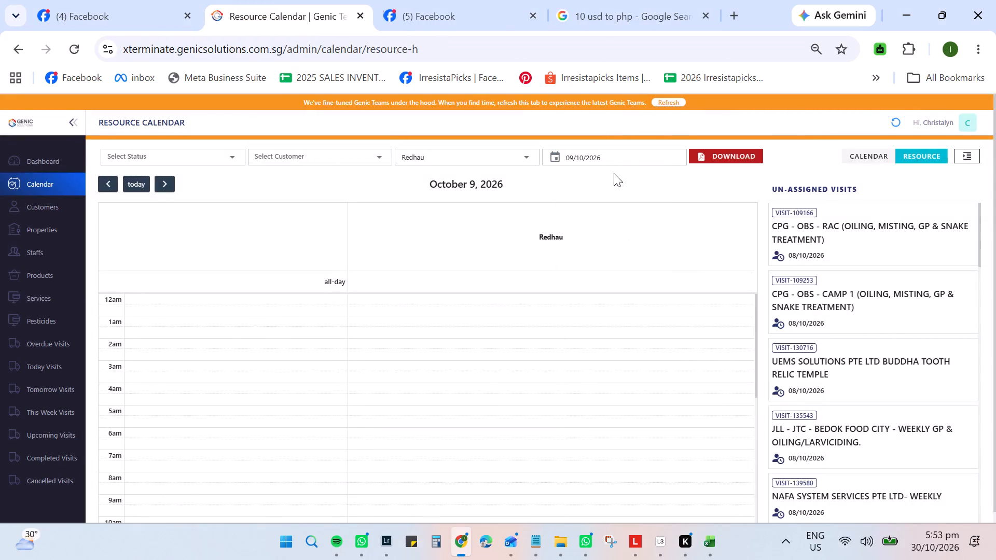
{"action": "left_click", "coordinate": [608, 159]}
{"action": "left_click", "coordinate": [693, 250]}
{"action": "left_click", "coordinate": [619, 156]}
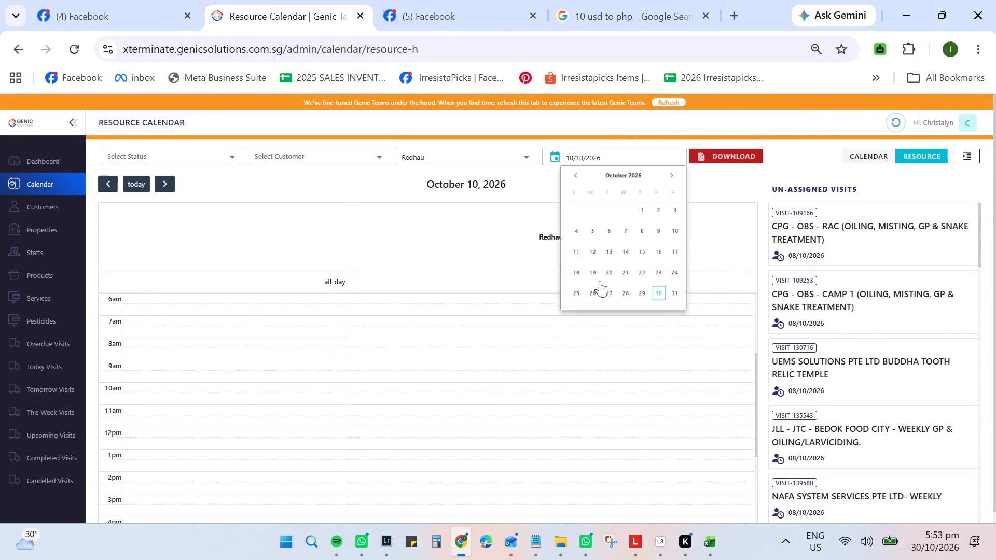
{"action": "left_click", "coordinate": [579, 267]}
{"action": "left_click", "coordinate": [607, 153]}
{"action": "left_click", "coordinate": [596, 272]}
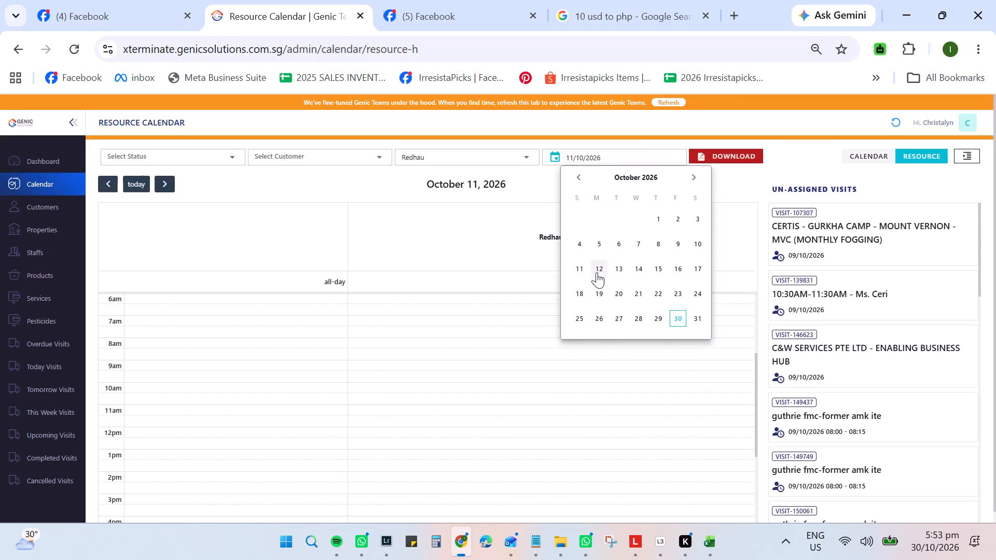
{"action": "left_click", "coordinate": [584, 158]}
{"action": "left_click", "coordinate": [618, 266]}
{"action": "left_click", "coordinate": [601, 156]}
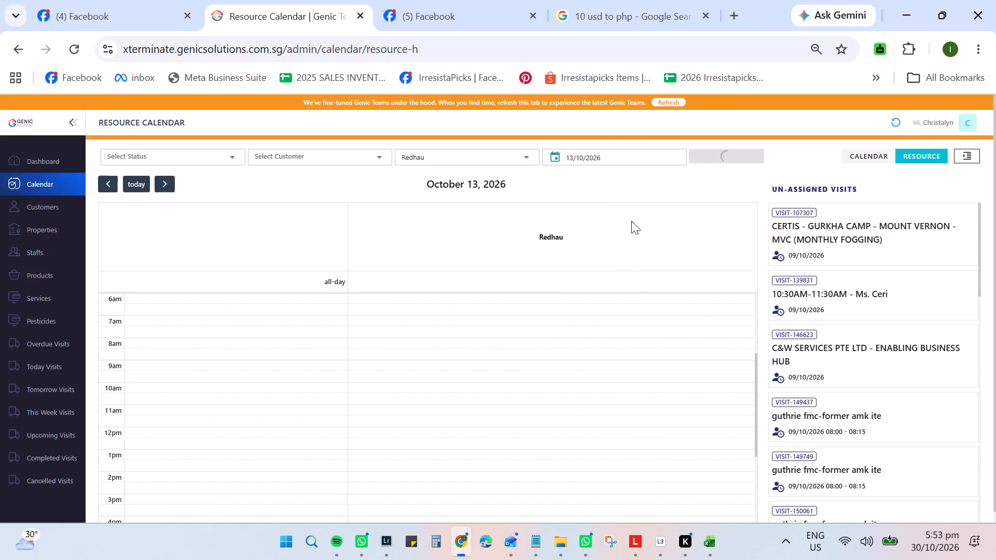
{"action": "left_click", "coordinate": [633, 272]}
{"action": "left_click", "coordinate": [612, 163]}
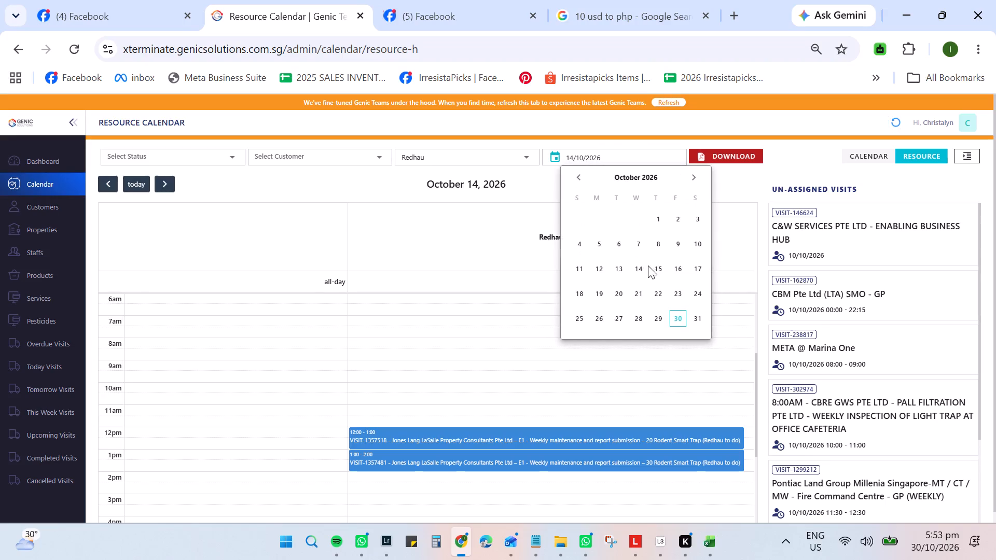
{"action": "left_click", "coordinate": [460, 309]}
Copy the October 14 Jones Lang LaSalle E1 20 Rodent Smart Trap job title into C5 of the REDHAU sheet in Excel.
{"action": "left_click", "coordinate": [494, 440]}
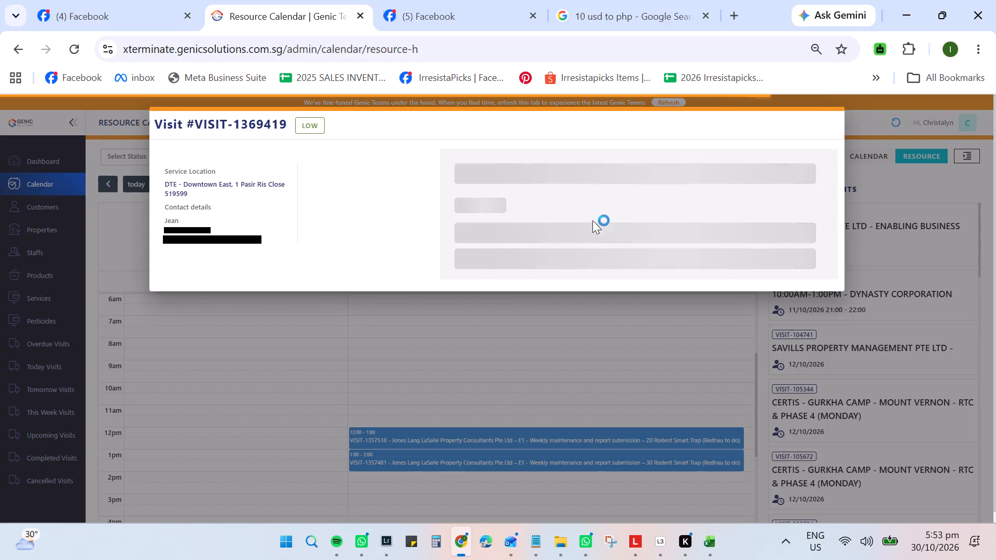
{"action": "triple_click", "coordinate": [591, 176]}
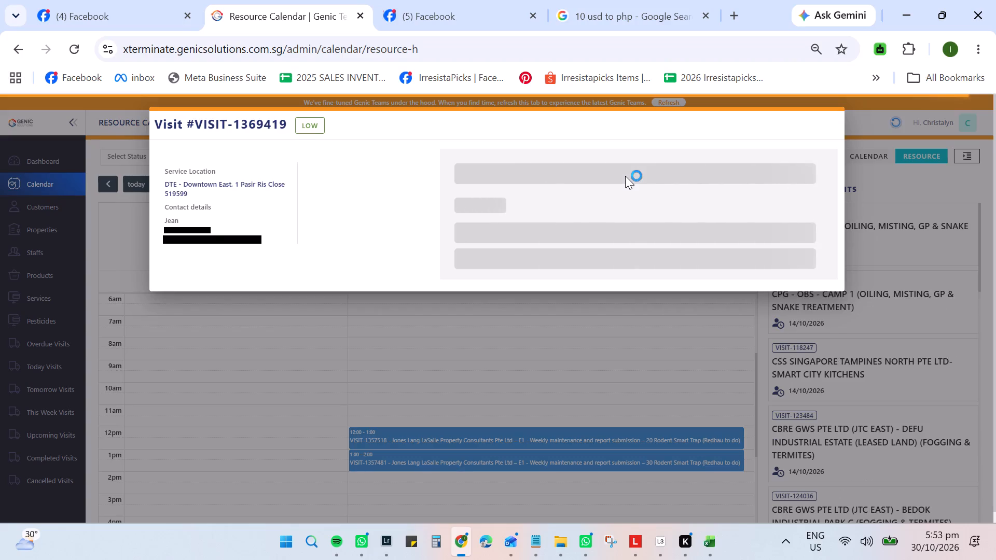
{"action": "triple_click", "coordinate": [589, 176]}
{"action": "key", "text": "ctrl+c"}
{"action": "left_click", "coordinate": [712, 542]}
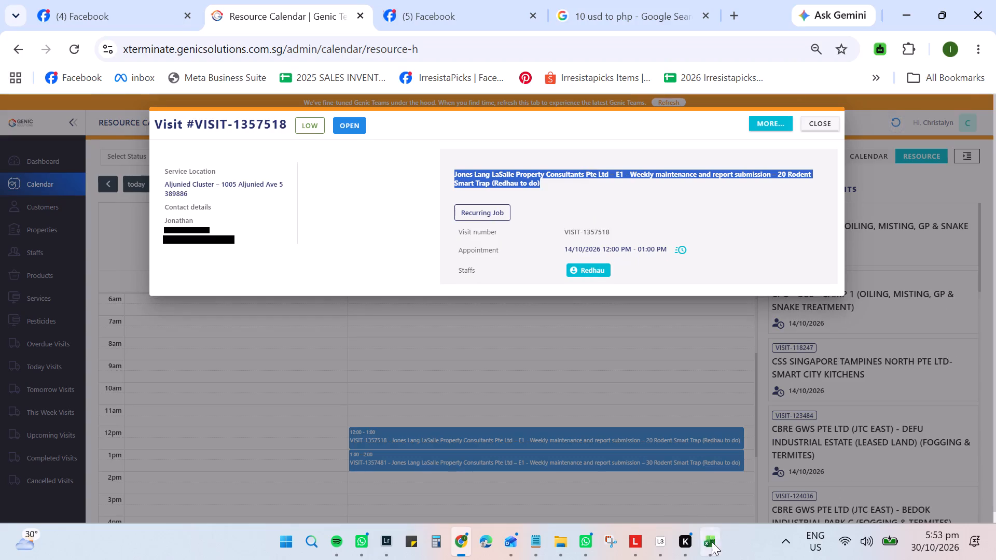
{"action": "double_click", "coordinate": [141, 297]}
{"action": "key", "text": "ctrl+v"}
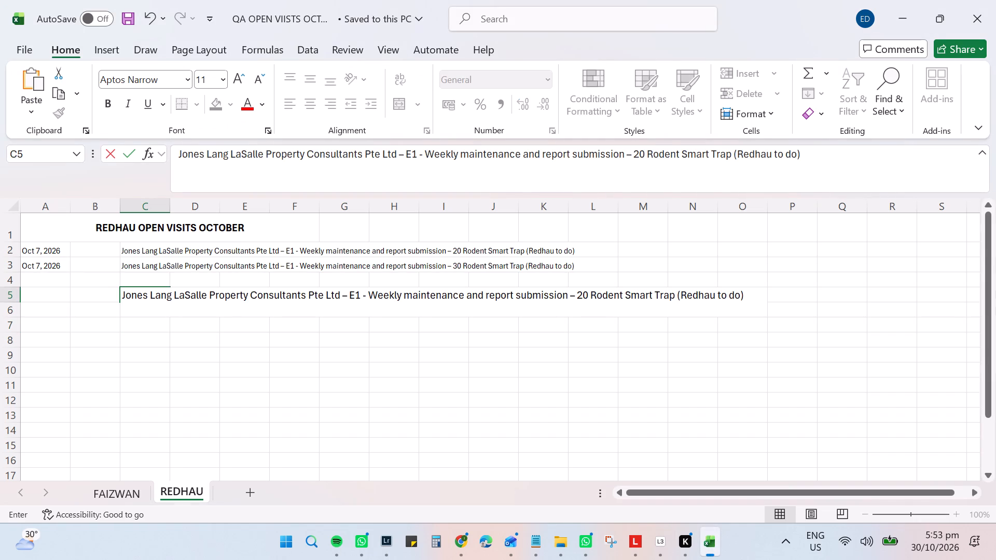
{"action": "left_click", "coordinate": [283, 351]}
Copy the date Oct 7, 2026 from A3 into A5 beside the new 20 Rodent Smart Trap entry.
{"action": "left_click", "coordinate": [47, 317]}
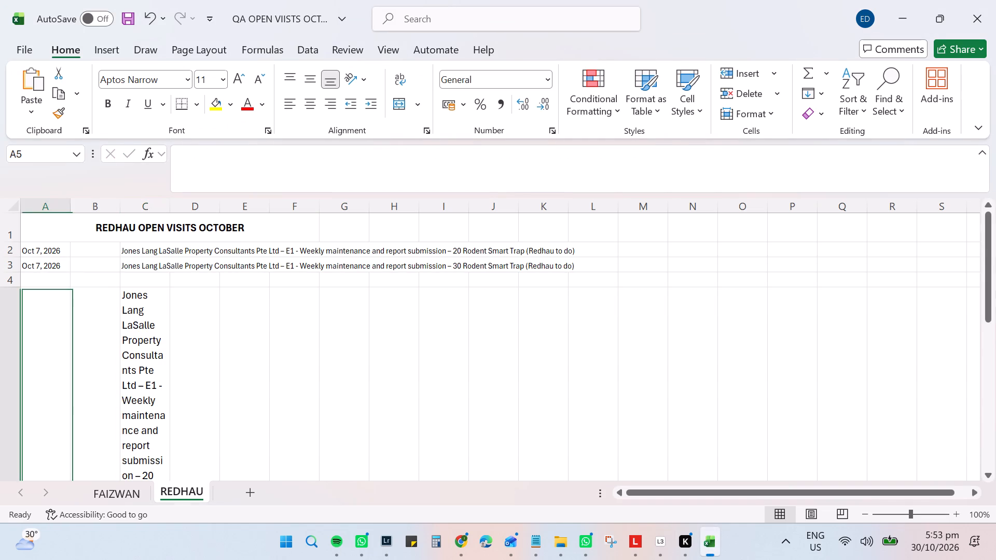
{"action": "left_click", "coordinate": [57, 267]}
{"action": "key", "text": "ctrl+c"}
{"action": "left_click", "coordinate": [51, 300]}
{"action": "key", "text": "ctrl+v"}
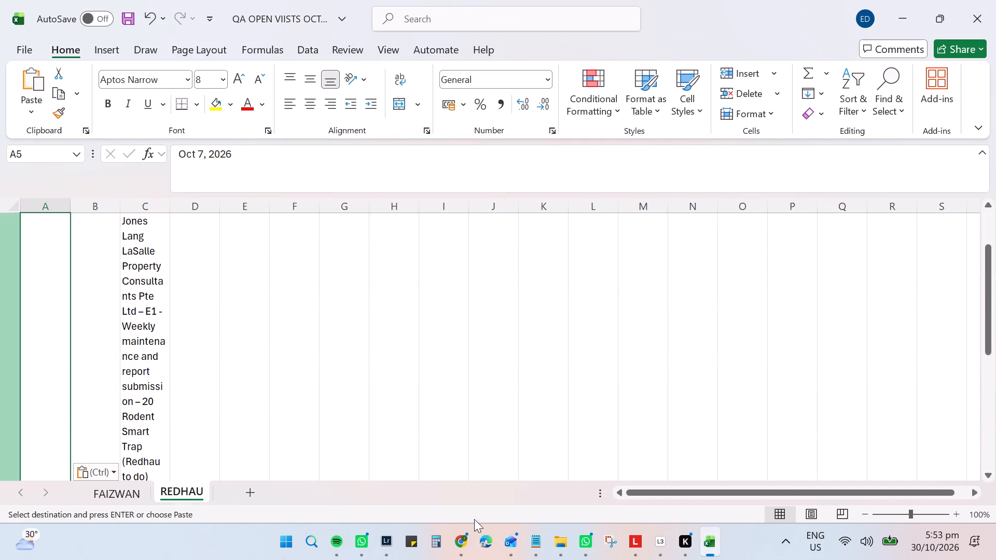
{"action": "left_click", "coordinate": [324, 387]}
{"action": "scroll", "coordinate": [244, 412], "scroll_direction": "up", "scroll_amount": 2}
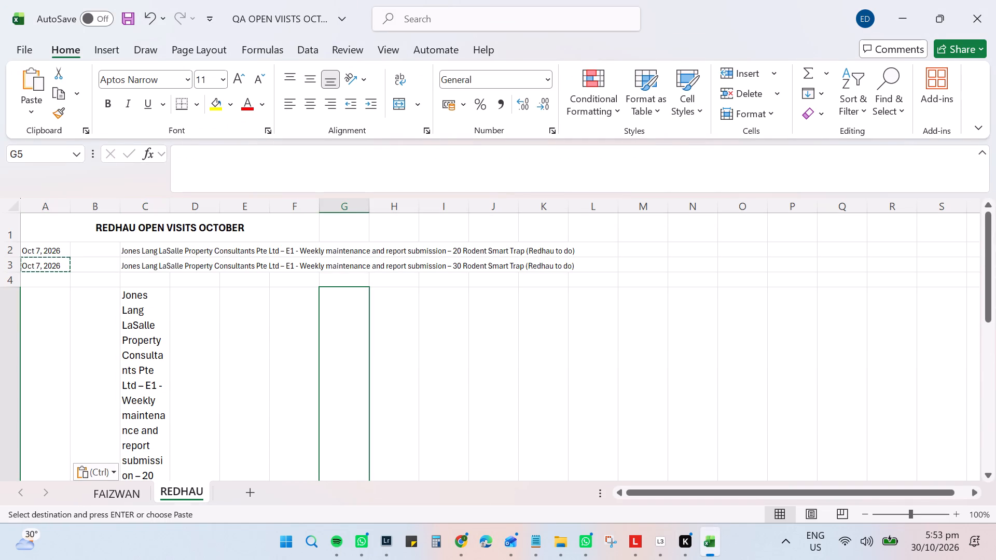
Apply the formatting of the row 3 entry, A3 to C3, to the new row 5 entry using Format Painter.
{"action": "left_click_drag", "start_coordinate": [50, 265], "coordinate": [166, 265]}
{"action": "left_click", "coordinate": [59, 108]}
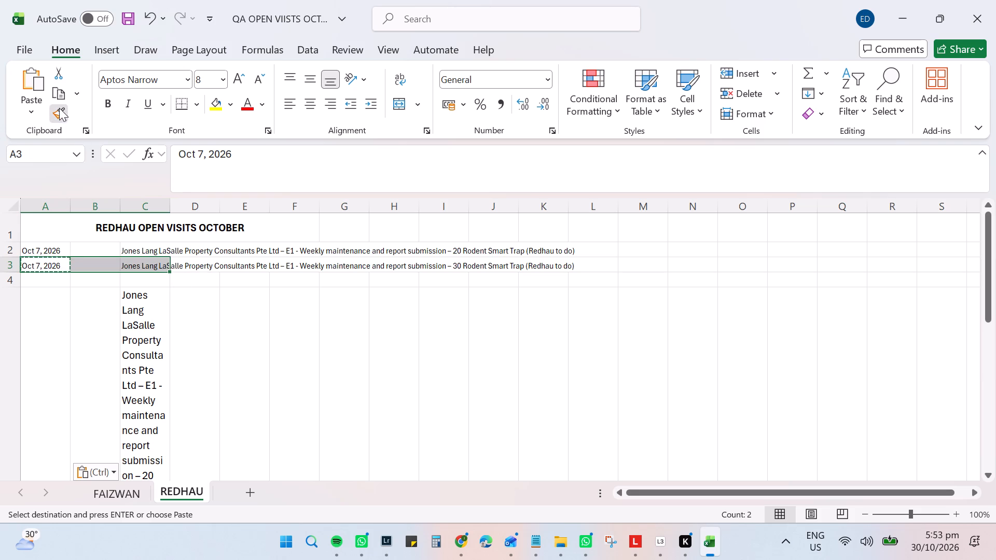
{"action": "left_click_drag", "start_coordinate": [39, 307], "coordinate": [411, 428]}
{"action": "scroll", "coordinate": [244, 386], "scroll_direction": "up", "scroll_amount": 3}
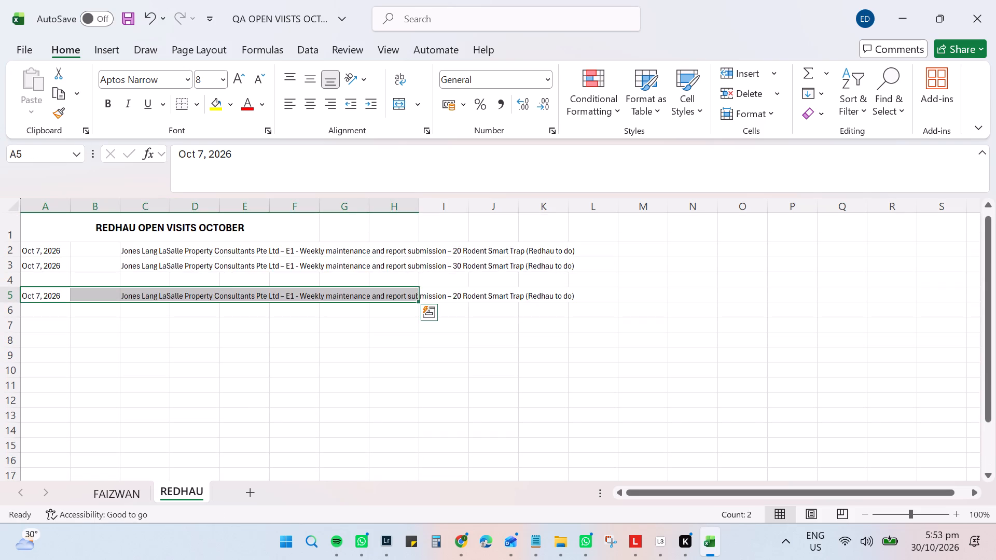
{"action": "left_click", "coordinate": [218, 410]}
Change the date in A5 to Oct 14, 2026.
{"action": "left_click", "coordinate": [53, 299]}
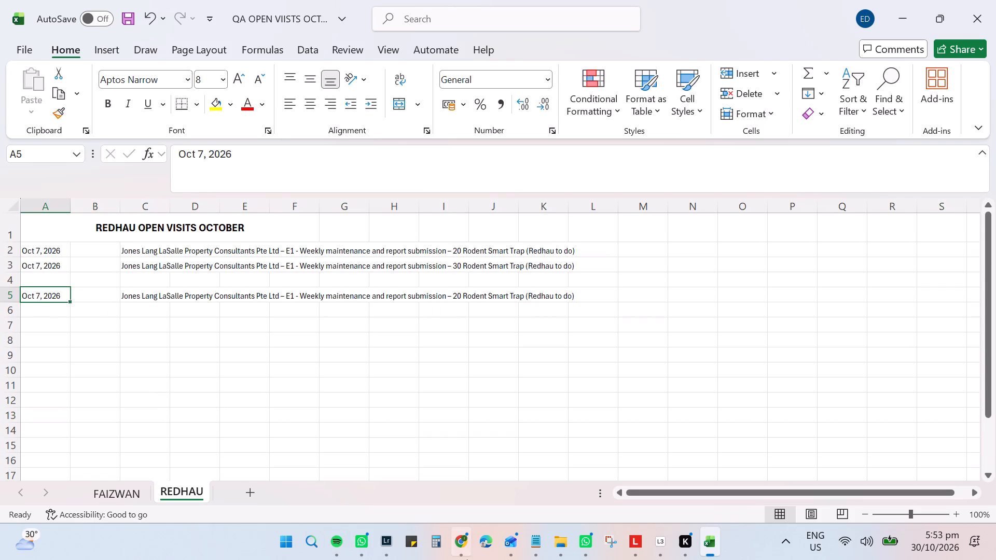
{"action": "left_click", "coordinate": [462, 545]}
{"action": "left_click", "coordinate": [462, 545]}
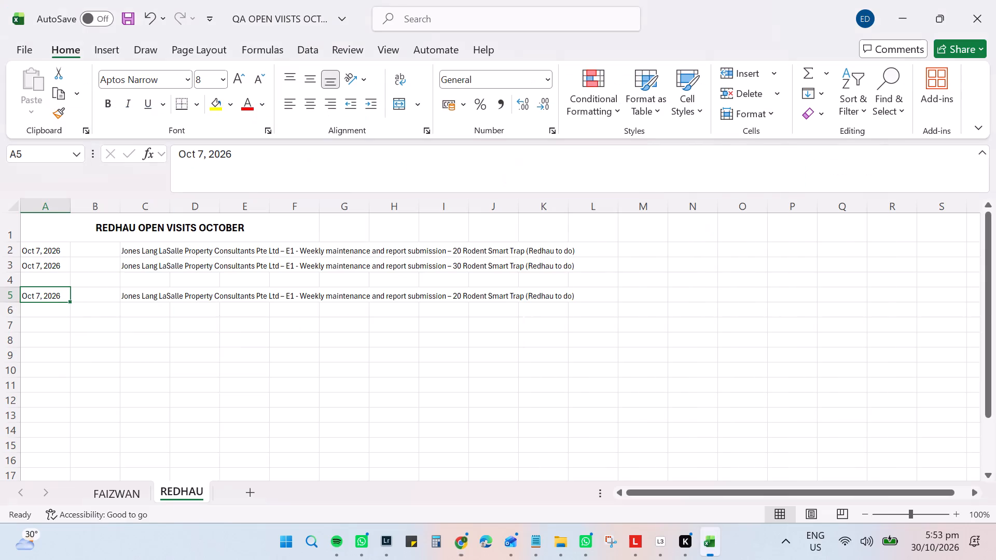
{"action": "left_click", "coordinate": [45, 297]}
{"action": "left_click", "coordinate": [200, 156]}
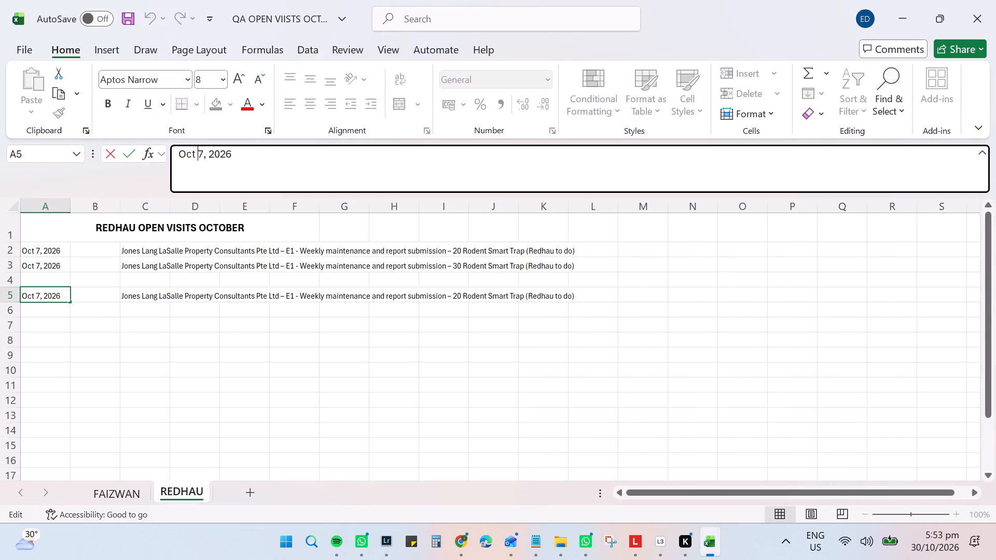
{"action": "key", "text": "Right"}
{"action": "key", "text": "BackSpace"}
{"action": "type", "text": "14"}
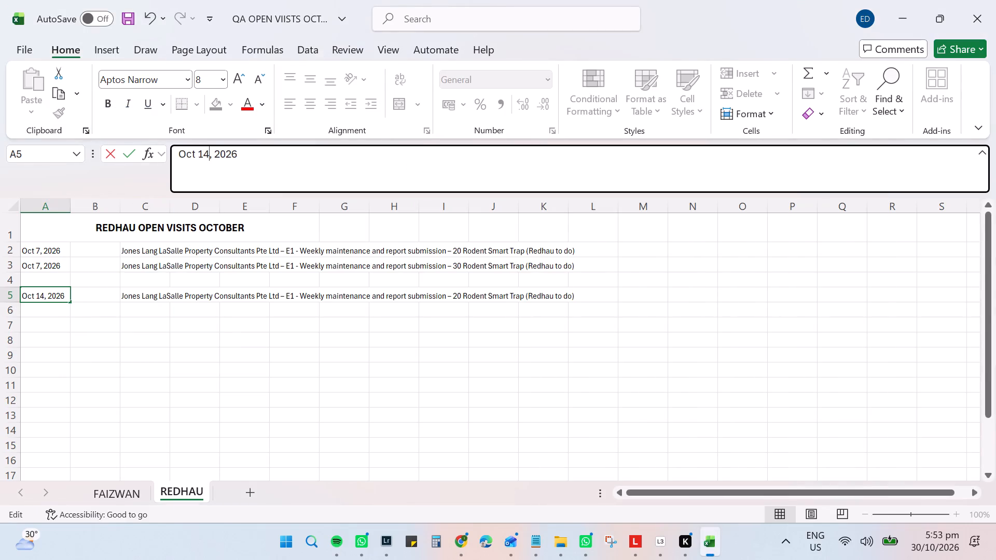
{"action": "left_click", "coordinate": [244, 345]}
Copy the date Oct 14, 2026 from A5 into A6.
{"action": "left_click", "coordinate": [51, 297]}
{"action": "key", "text": "ctrl+c"}
{"action": "left_click", "coordinate": [49, 309]}
{"action": "key", "text": "ctrl+v"}
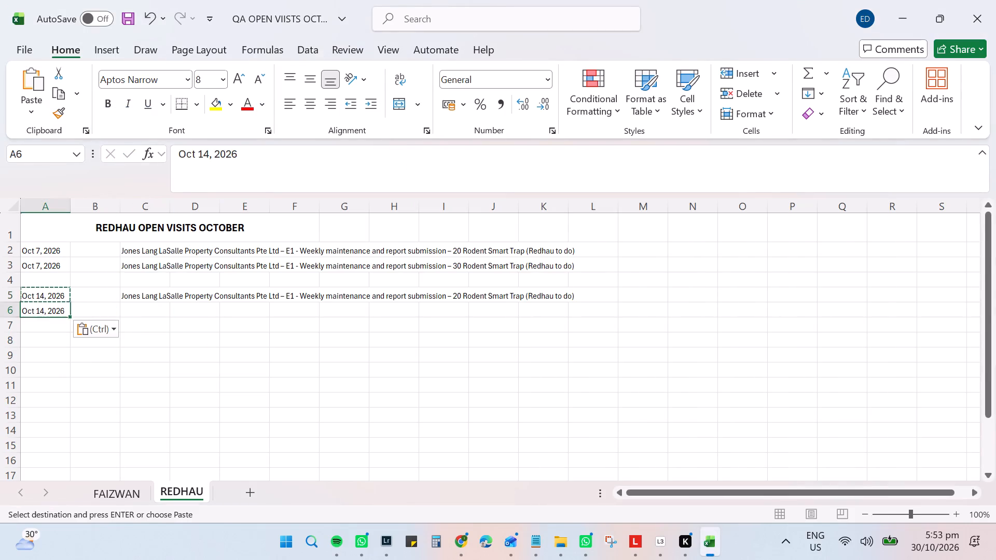
Copy the Jones Lang LaSalle E1 20 Rodent Smart Trap job title from C5 into C6.
{"action": "left_click", "coordinate": [128, 309]}
{"action": "left_click", "coordinate": [139, 297]}
{"action": "key", "text": "ctrl+c"}
{"action": "left_click", "coordinate": [139, 307]}
{"action": "key", "text": "ctrl+v"}
{"action": "left_click", "coordinate": [129, 340]}
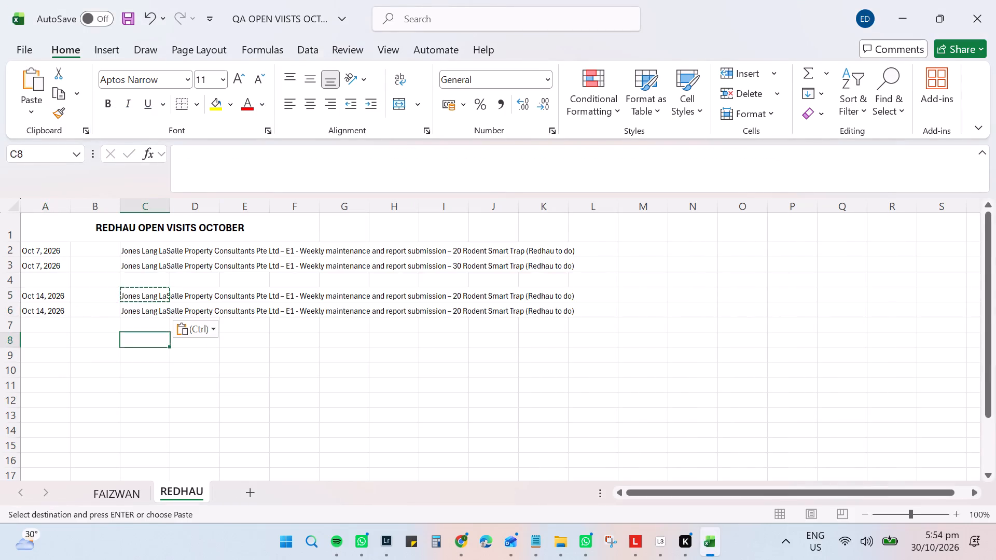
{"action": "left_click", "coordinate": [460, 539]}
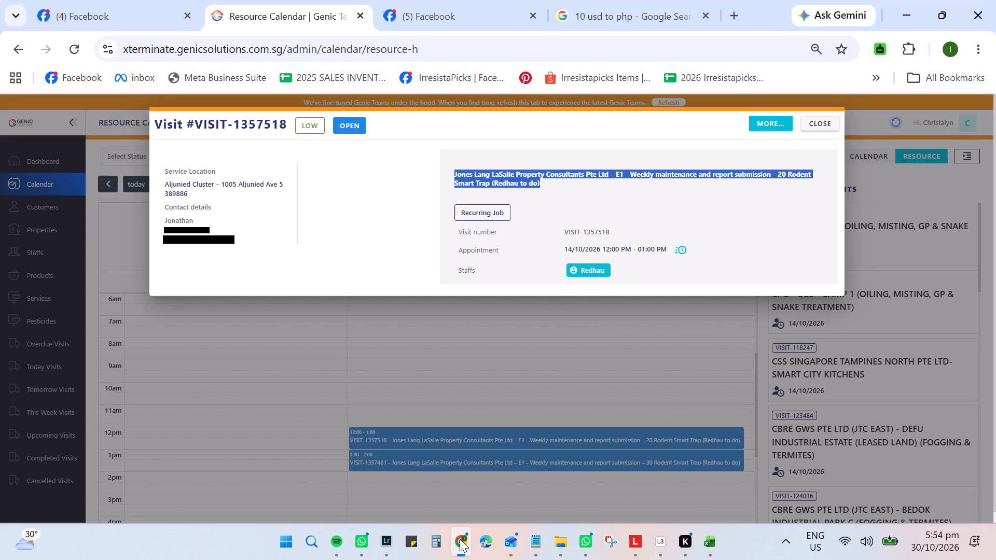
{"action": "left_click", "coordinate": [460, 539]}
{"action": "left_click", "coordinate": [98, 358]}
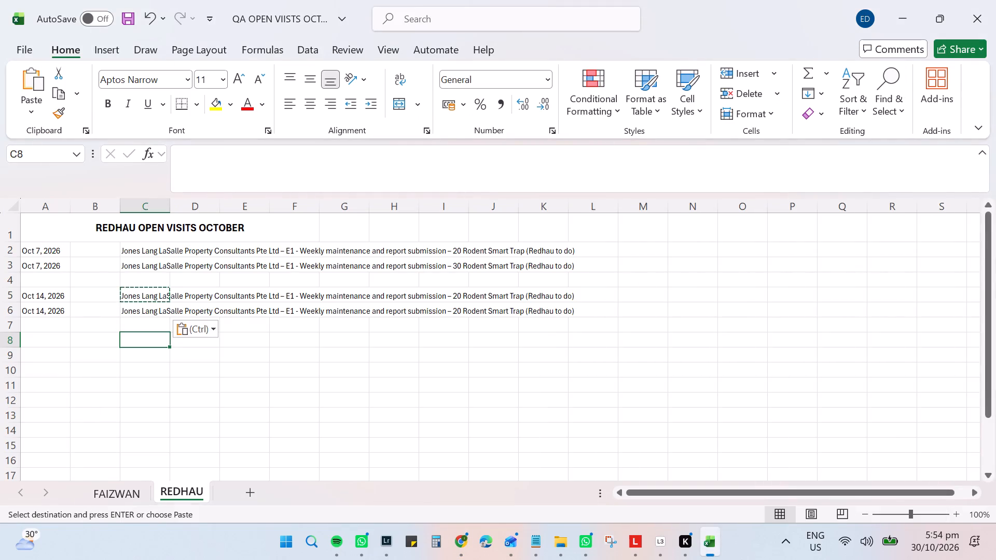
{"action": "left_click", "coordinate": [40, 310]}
Switch to Chrome, close the open visit and check Redhau's resource calendar day by day from October 15 to October 21, 2026.
{"action": "left_click", "coordinate": [463, 533]}
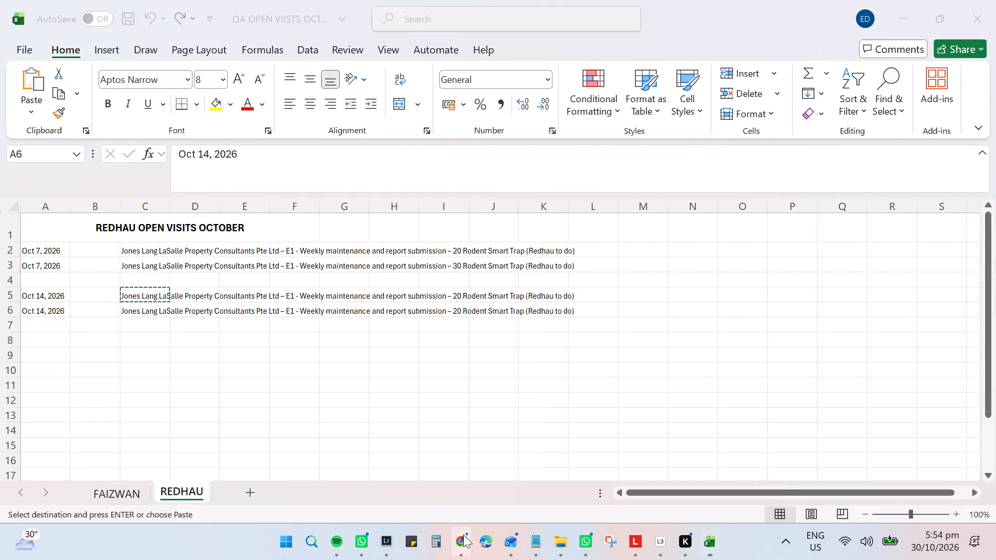
{"action": "left_click", "coordinate": [752, 192]}
{"action": "left_click", "coordinate": [811, 132]}
{"action": "left_click", "coordinate": [816, 127]}
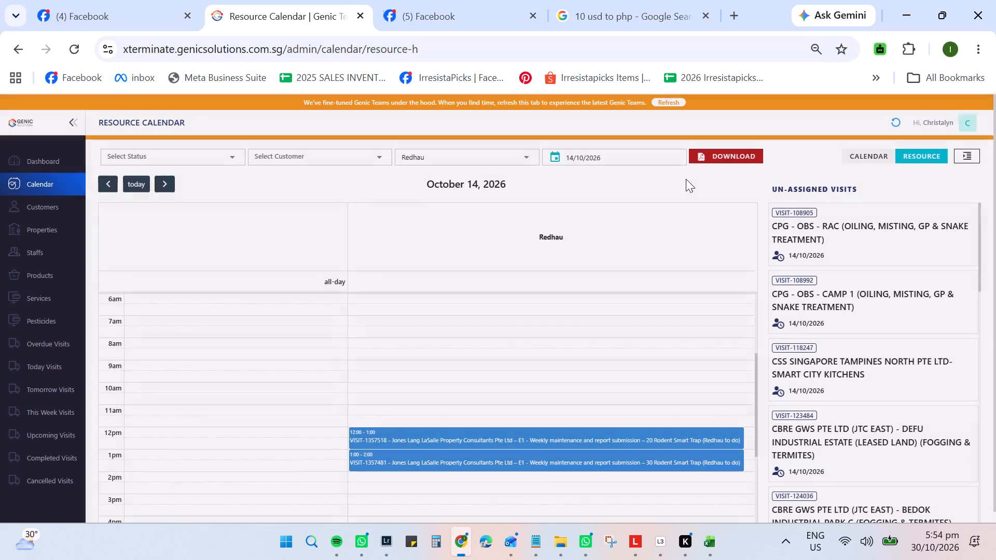
{"action": "left_click", "coordinate": [616, 155]}
{"action": "left_click", "coordinate": [651, 267]}
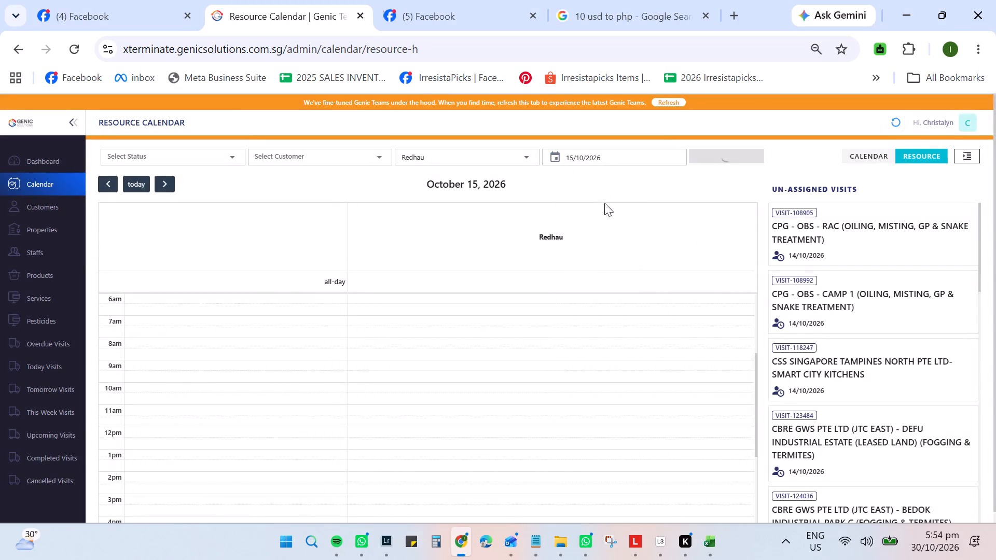
{"action": "left_click", "coordinate": [593, 156]}
{"action": "left_click", "coordinate": [677, 268]}
{"action": "left_click", "coordinate": [597, 150]}
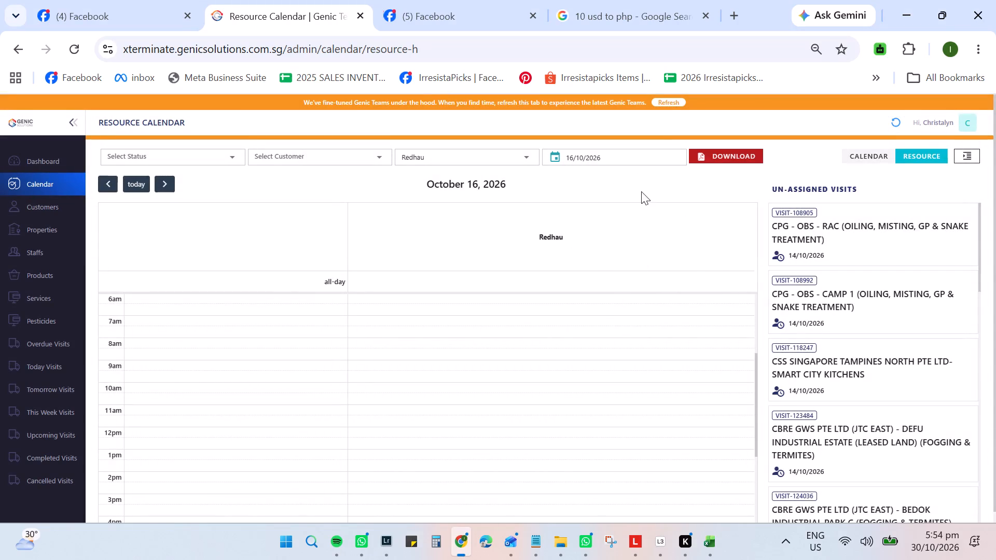
{"action": "left_click", "coordinate": [695, 268]}
{"action": "left_click", "coordinate": [618, 151]}
{"action": "left_click", "coordinate": [579, 293]}
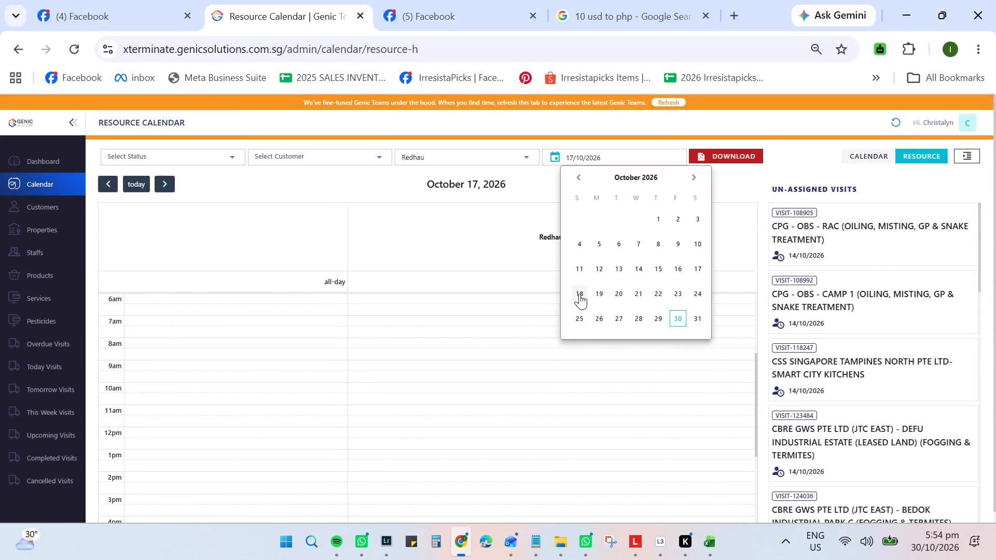
{"action": "left_click", "coordinate": [599, 156]}
{"action": "left_click", "coordinate": [601, 289]}
{"action": "left_click", "coordinate": [590, 153]}
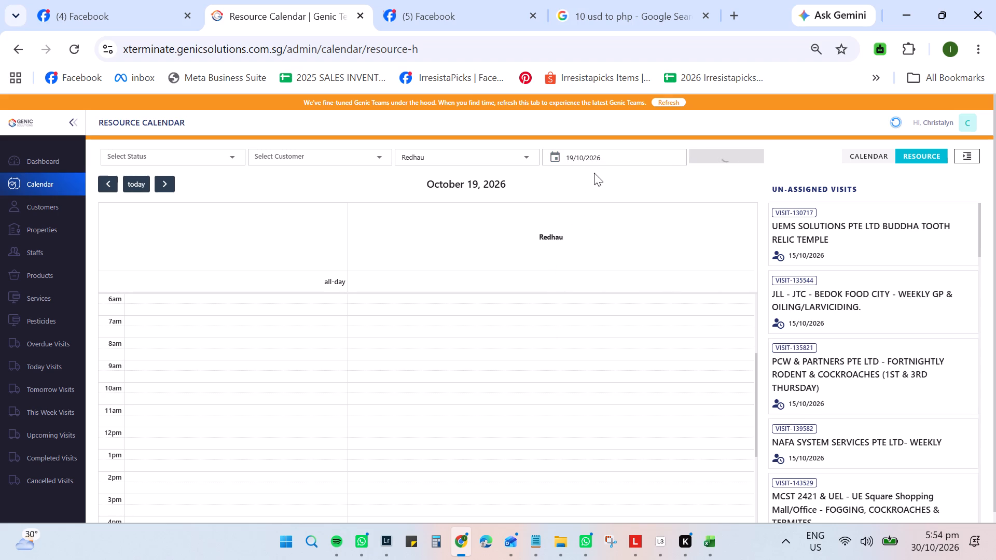
{"action": "left_click", "coordinate": [620, 295]}
{"action": "left_click", "coordinate": [613, 157]}
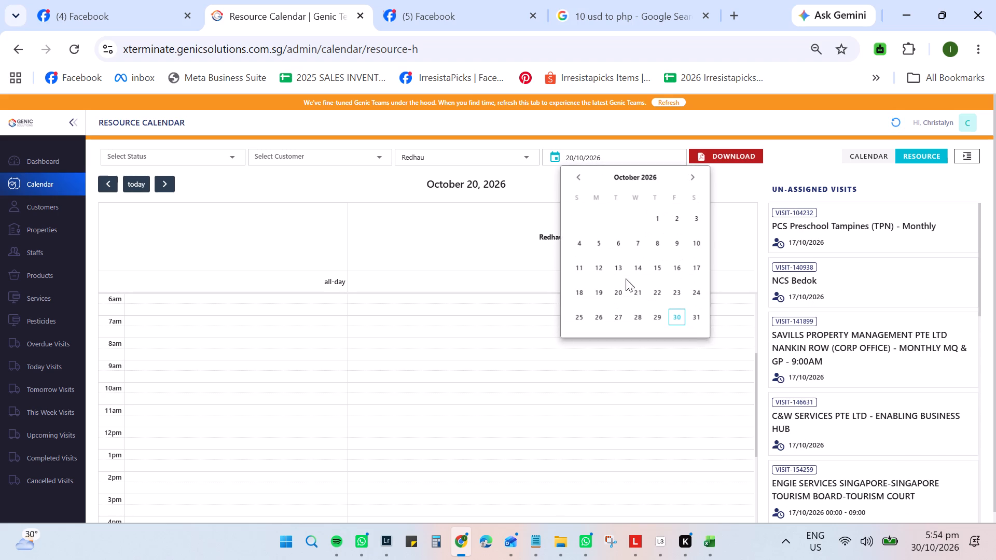
{"action": "left_click", "coordinate": [639, 296]}
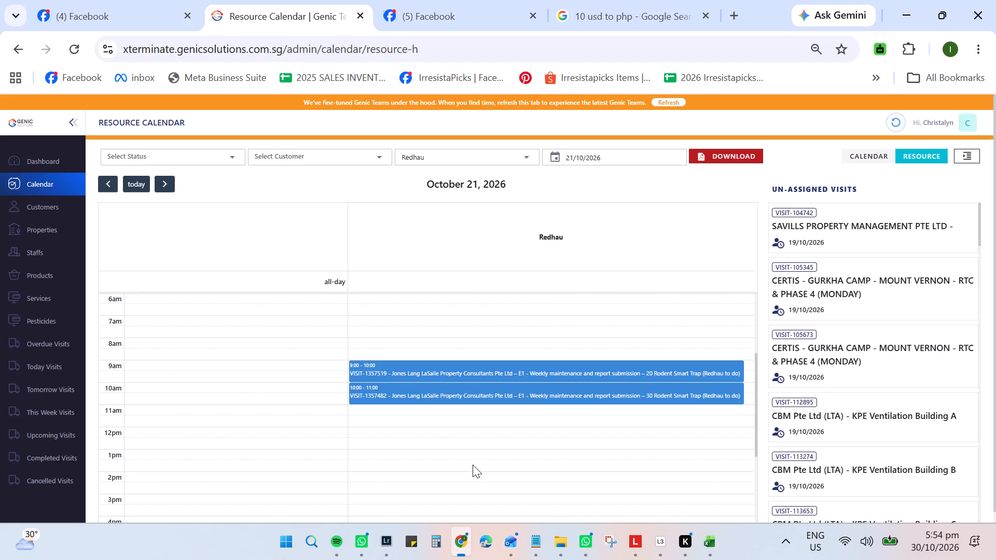
Switch to Excel and copy the two Jones Lang LaSalle job titles in C5:C6 into C8:C9 on the REDHAU sheet.
{"action": "left_click", "coordinate": [708, 545]}
{"action": "left_click", "coordinate": [324, 324]}
{"action": "left_click_drag", "start_coordinate": [145, 301], "coordinate": [145, 312]}
{"action": "key", "text": "ctrl+c"}
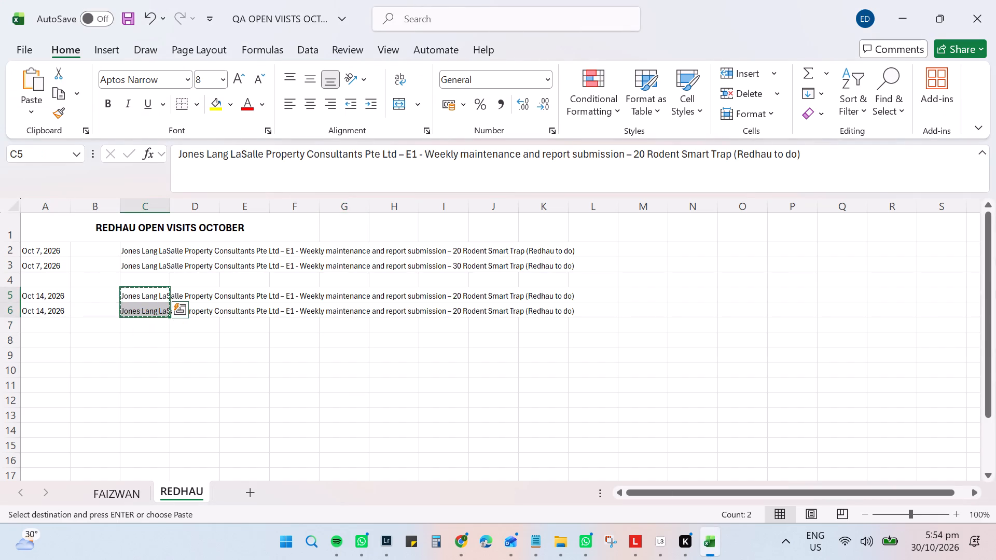
{"action": "left_click", "coordinate": [139, 342]}
{"action": "key", "text": "ctrl+v"}
Copy the date from A5 into A8 and change it to Oct 21, 2026.
{"action": "left_click", "coordinate": [50, 296]}
{"action": "key", "text": "ctrl+c"}
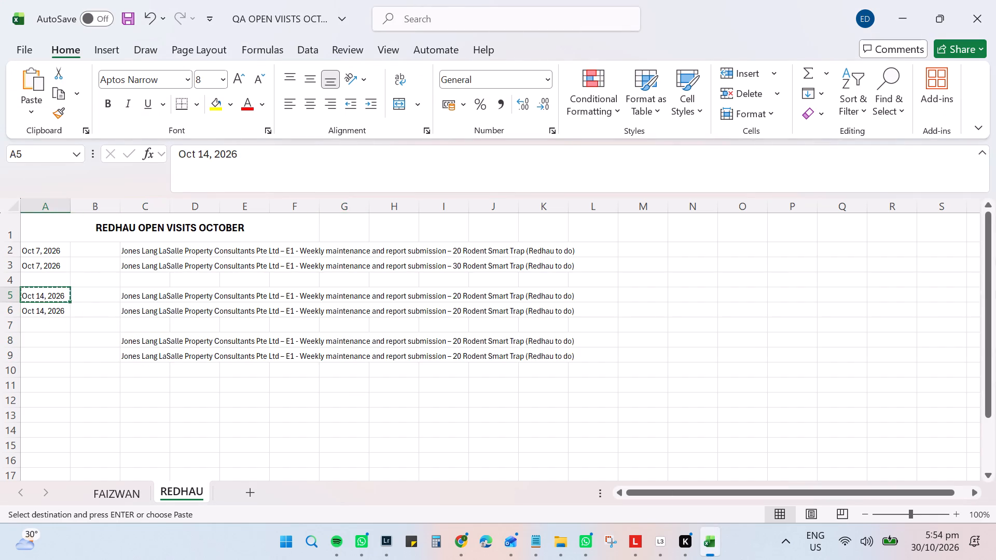
{"action": "left_click", "coordinate": [52, 342]}
{"action": "key", "text": "ctrl+v"}
{"action": "left_click", "coordinate": [459, 541]}
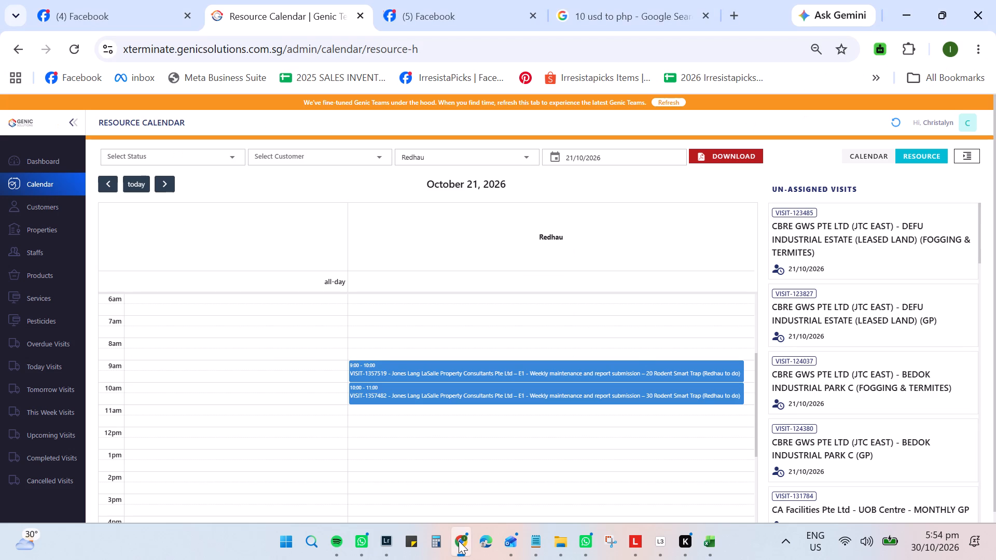
{"action": "left_click", "coordinate": [459, 541]}
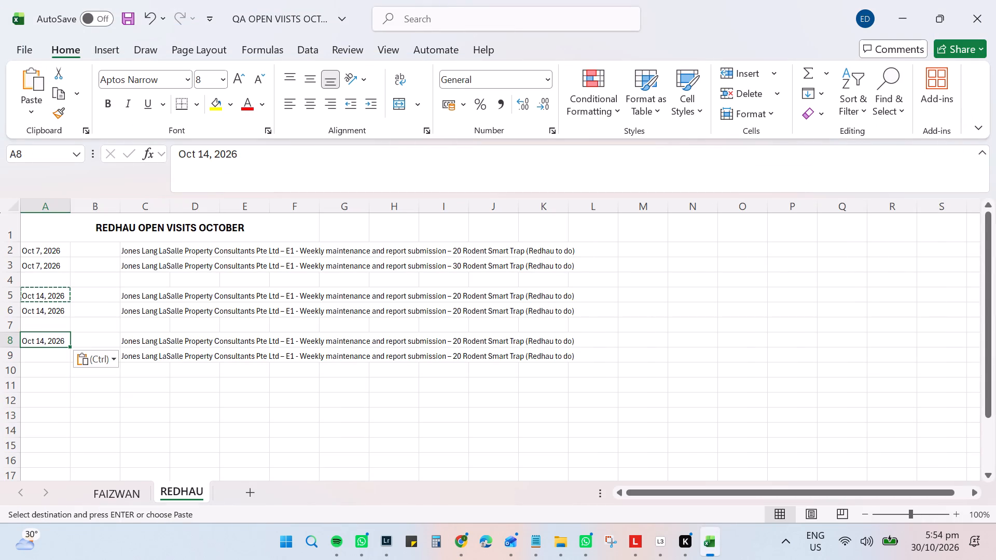
{"action": "left_click", "coordinate": [207, 148]}
{"action": "key", "text": "BackSpace"}
{"action": "key", "text": "BackSpace"}
{"action": "type", "text": "21"}
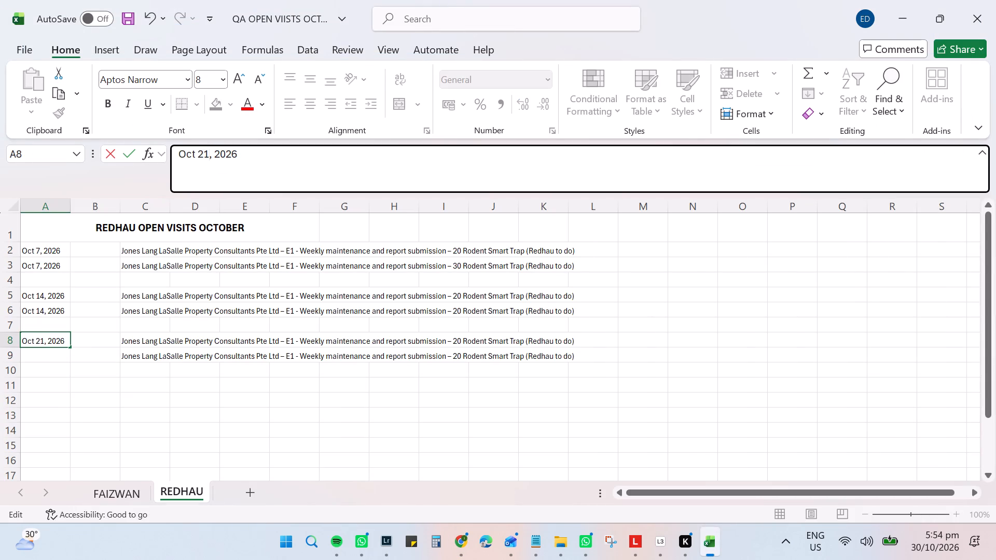
{"action": "left_click", "coordinate": [239, 393]}
Copy the date Oct 21, 2026 from A8 into A9.
{"action": "left_click", "coordinate": [46, 341]}
{"action": "key", "text": "ctrl+c"}
{"action": "left_click", "coordinate": [45, 355]}
{"action": "key", "text": "ctrl+v"}
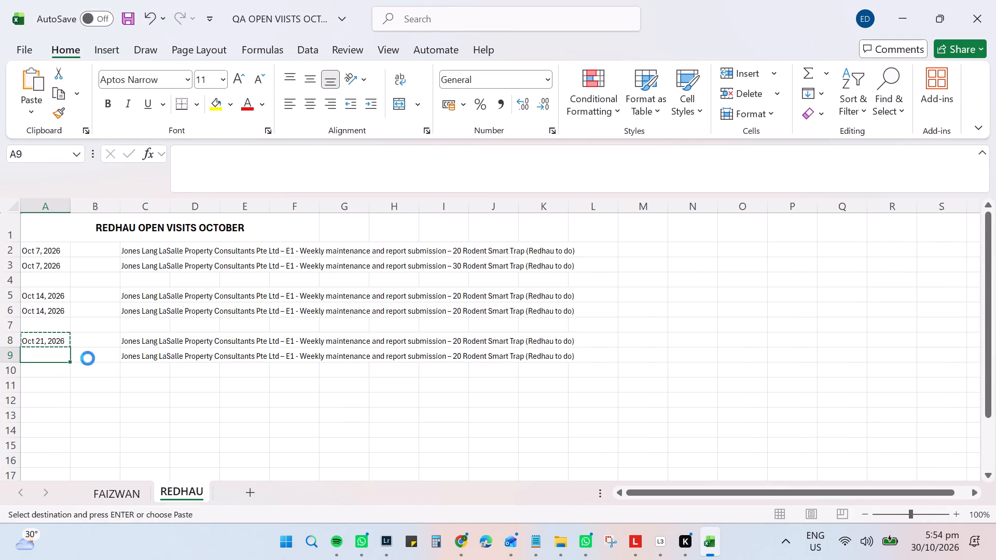
{"action": "left_click", "coordinate": [150, 358]}
{"action": "left_click", "coordinate": [316, 413]}
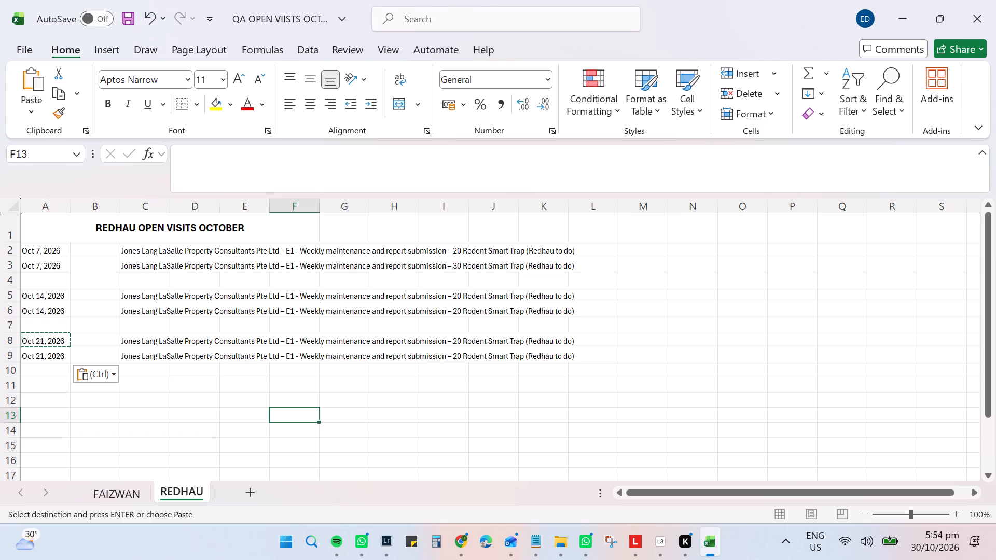
Save the workbook.
{"action": "left_click", "coordinate": [177, 373]}
{"action": "key", "text": "ctrl+s"}
{"action": "left_click", "coordinate": [319, 413]}
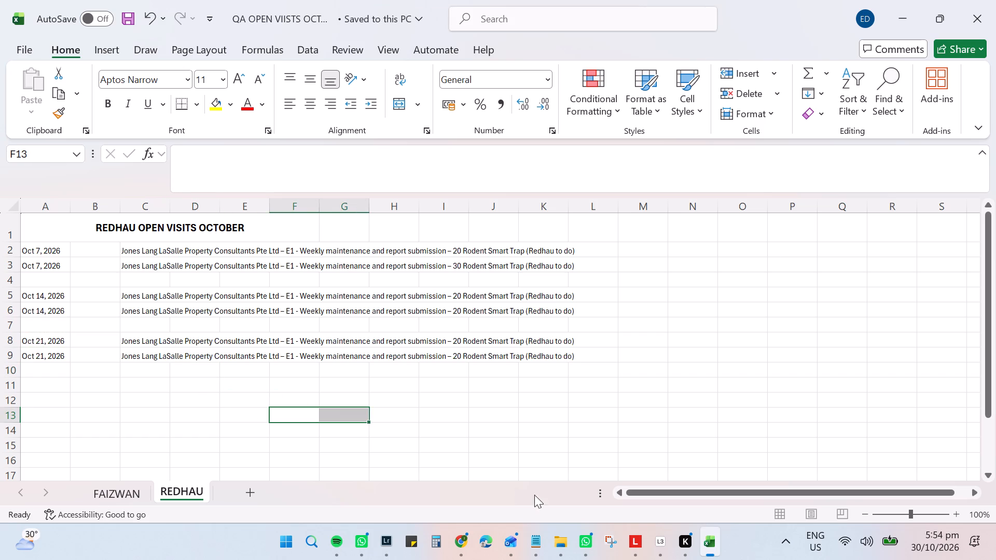
{"action": "left_click", "coordinate": [462, 544]}
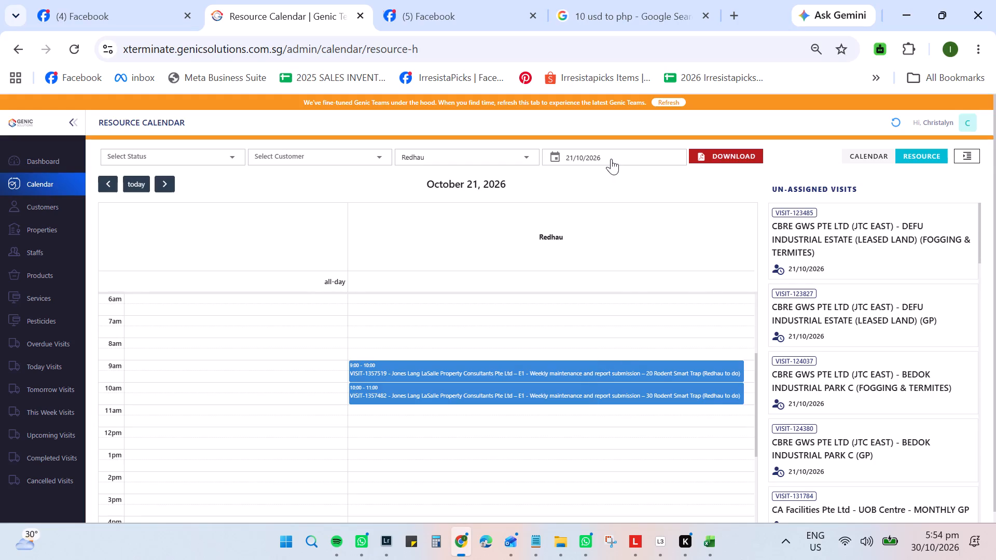
{"action": "left_click", "coordinate": [611, 159]}
{"action": "left_click", "coordinate": [657, 294]}
{"action": "left_click", "coordinate": [618, 159]}
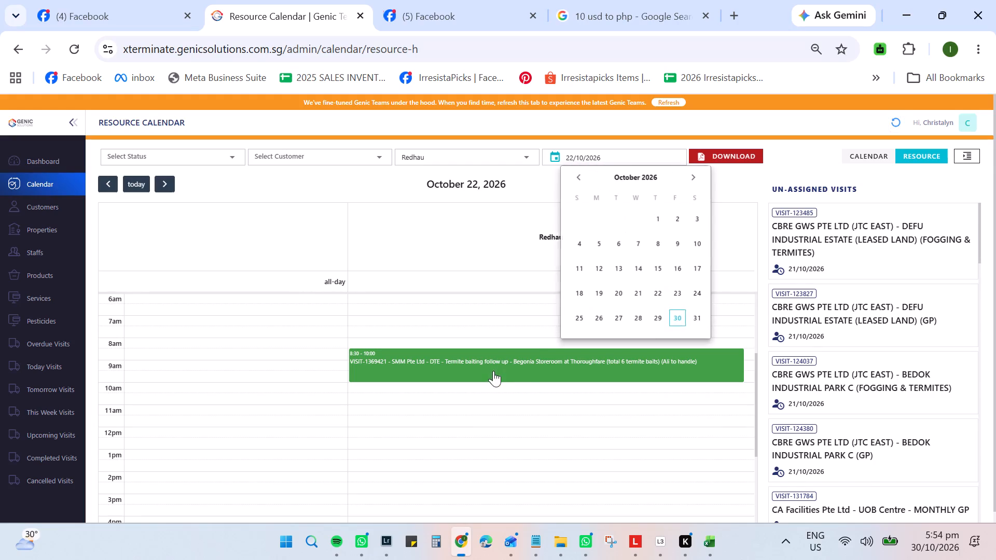
{"action": "left_click", "coordinate": [492, 371]}
{"action": "triple_click", "coordinate": [556, 175]}
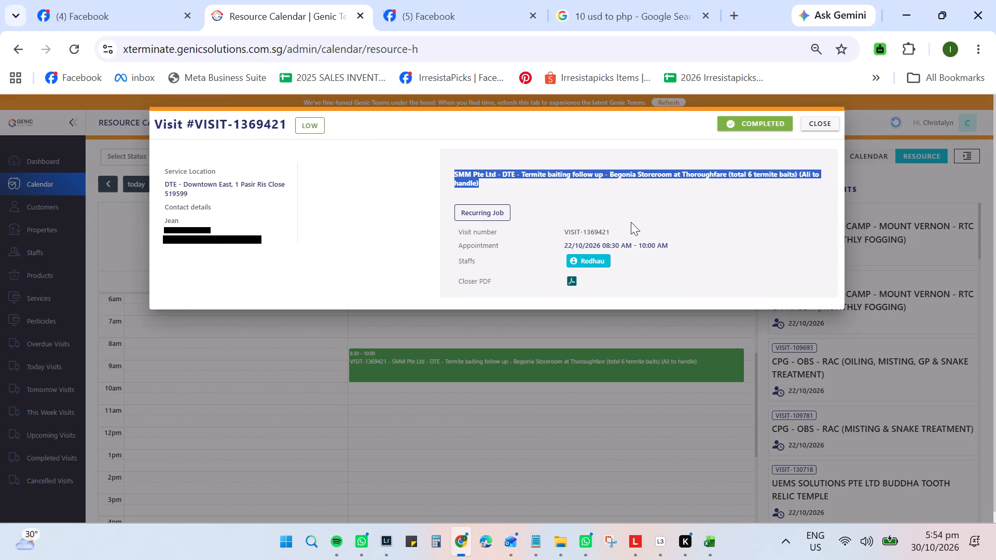
Review the SMM Pte Ltd visit's closer PDF service report, including its photos, and close the report and visit details.
{"action": "left_click_drag", "start_coordinate": [568, 282], "coordinate": [573, 282]}
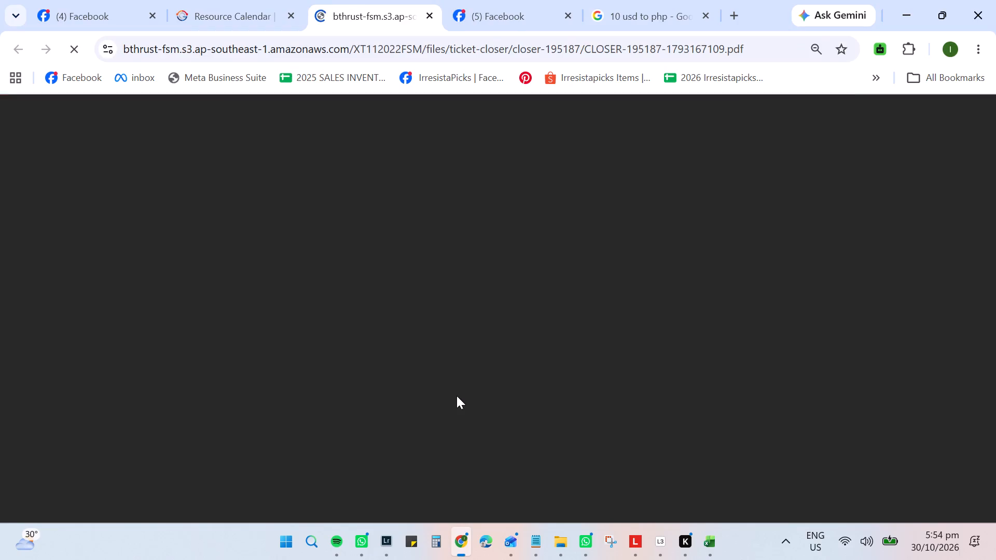
{"action": "scroll", "coordinate": [457, 396], "scroll_direction": "down", "scroll_amount": 8, "text": "ctrl"}
{"action": "scroll", "coordinate": [456, 396], "scroll_direction": "down", "scroll_amount": 4}
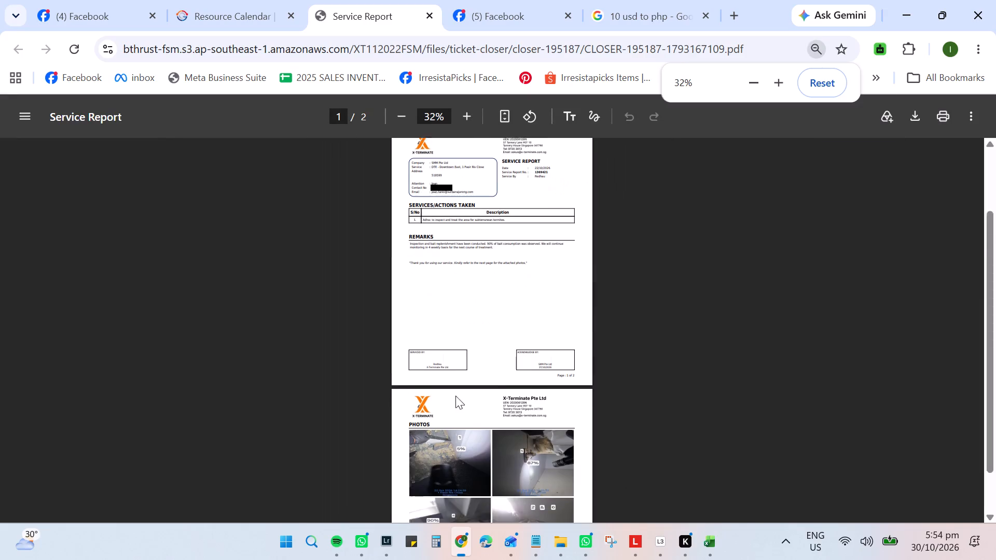
{"action": "scroll", "coordinate": [455, 396], "scroll_direction": "up", "scroll_amount": 4}
{"action": "scroll", "coordinate": [455, 396], "scroll_direction": "up", "scroll_amount": 3, "text": "ctrl"}
{"action": "scroll", "coordinate": [455, 396], "scroll_direction": "up", "scroll_amount": 4}
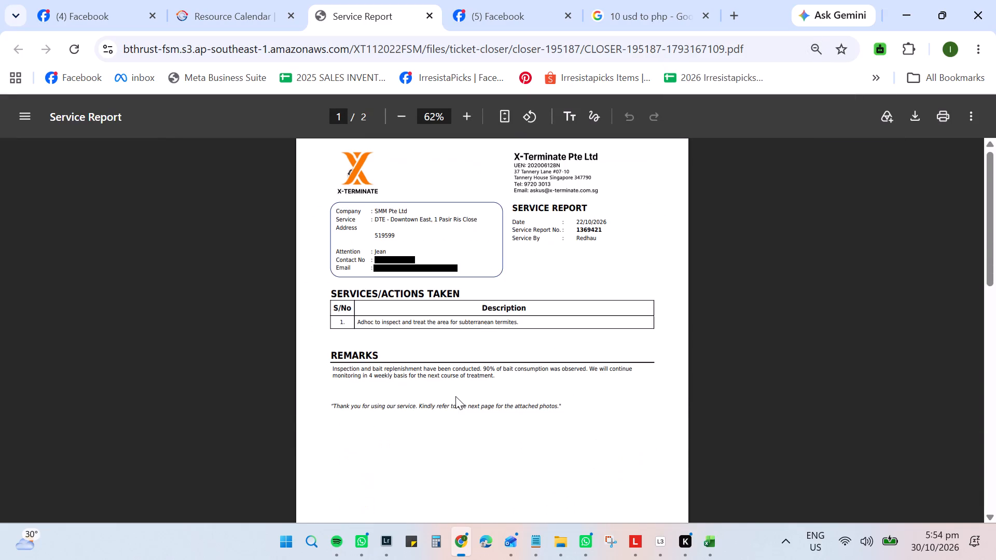
{"action": "scroll", "coordinate": [455, 396], "scroll_direction": "up", "scroll_amount": 2}
{"action": "scroll", "coordinate": [455, 396], "scroll_direction": "down", "scroll_amount": 3}
{"action": "scroll", "coordinate": [455, 396], "scroll_direction": "up", "scroll_amount": 4}
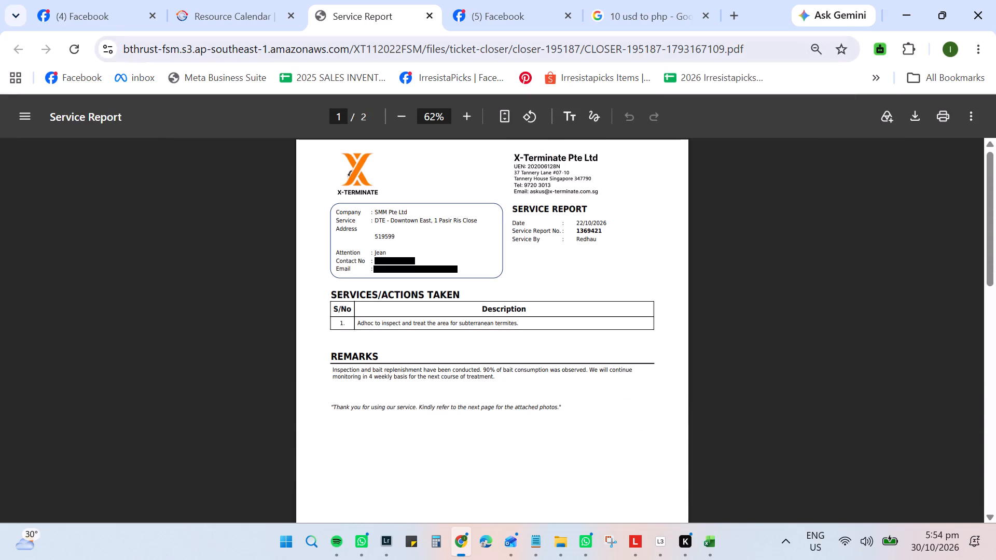
{"action": "left_click", "coordinate": [431, 18]}
{"action": "left_click", "coordinate": [723, 172]}
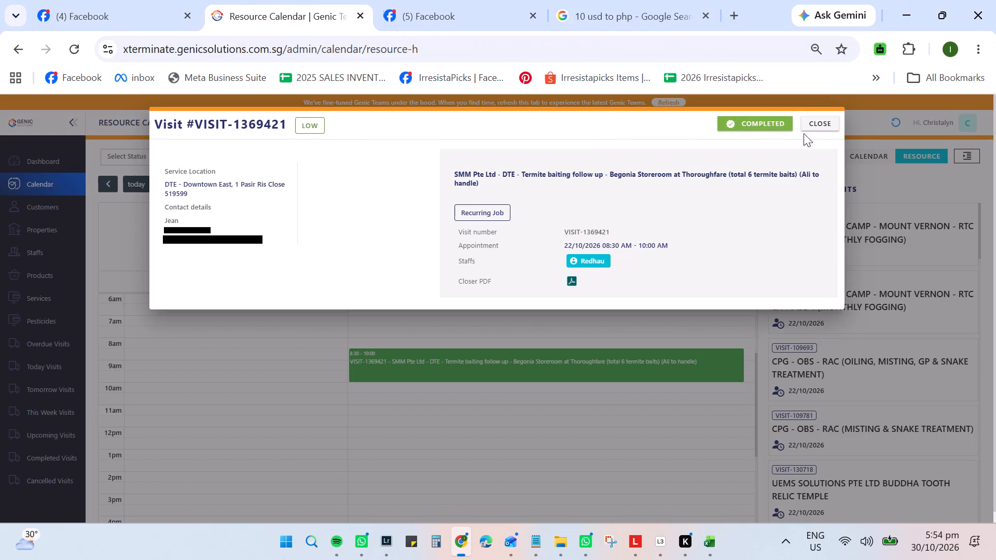
{"action": "left_click", "coordinate": [817, 127]}
{"action": "left_click", "coordinate": [599, 153]}
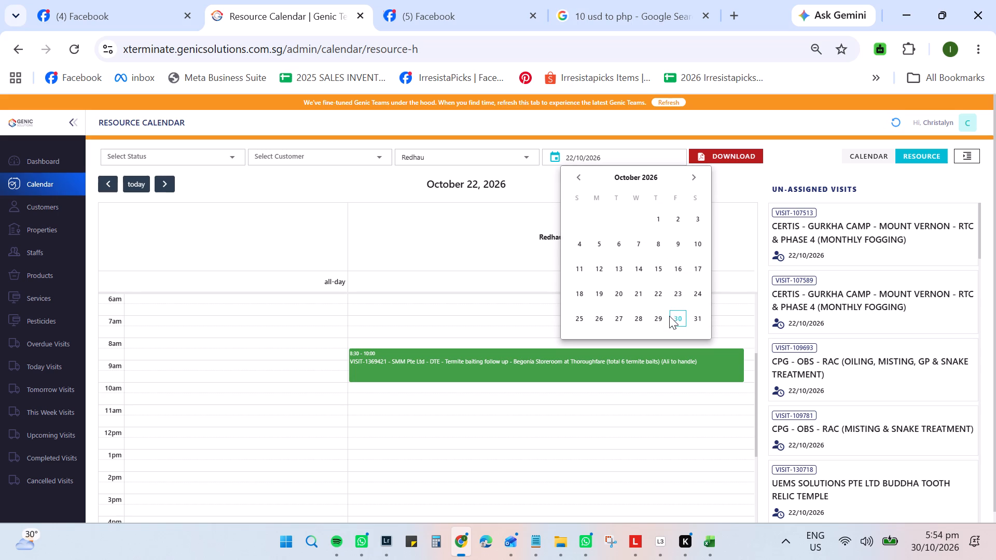
{"action": "left_click", "coordinate": [673, 297]}
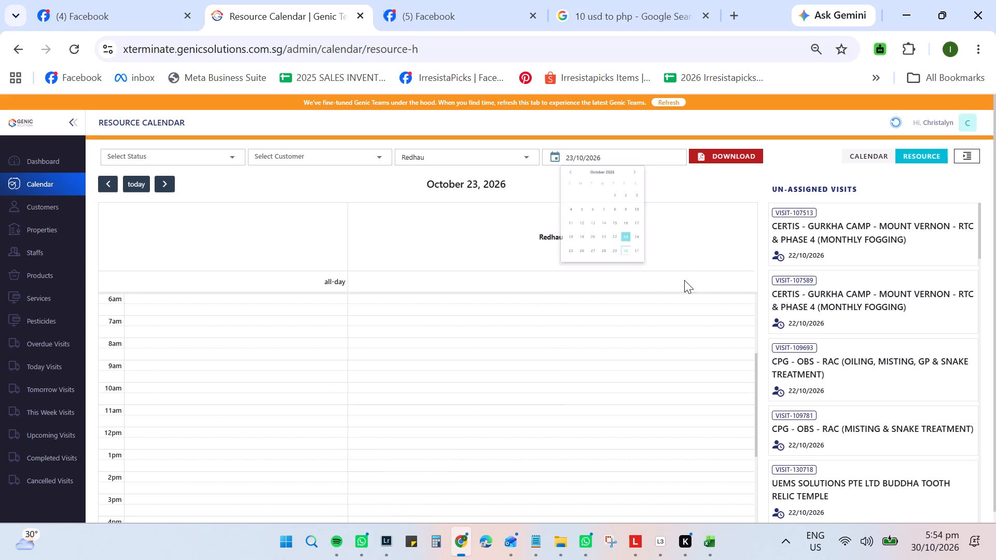
{"action": "left_click", "coordinate": [604, 154]}
{"action": "left_click", "coordinate": [697, 289]}
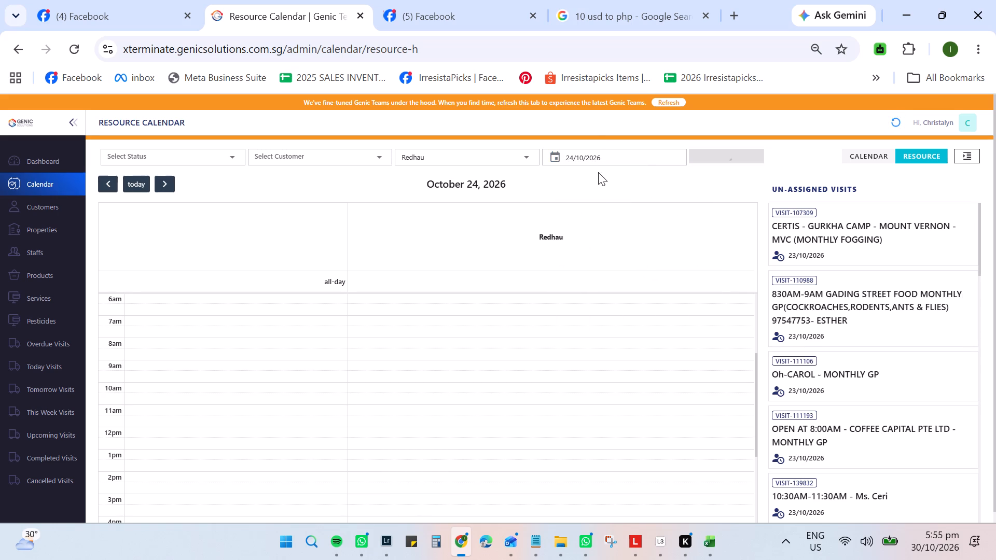
{"action": "left_click", "coordinate": [596, 163]}
{"action": "left_click", "coordinate": [576, 307]}
{"action": "left_click", "coordinate": [584, 316]}
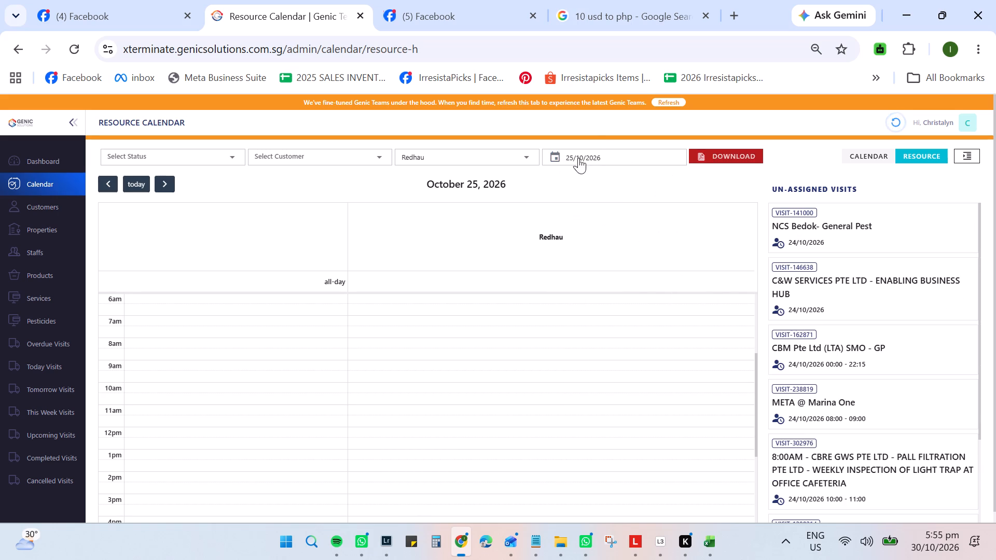
{"action": "left_click", "coordinate": [578, 156]}
{"action": "left_click", "coordinate": [601, 313]}
{"action": "left_click", "coordinate": [598, 159]}
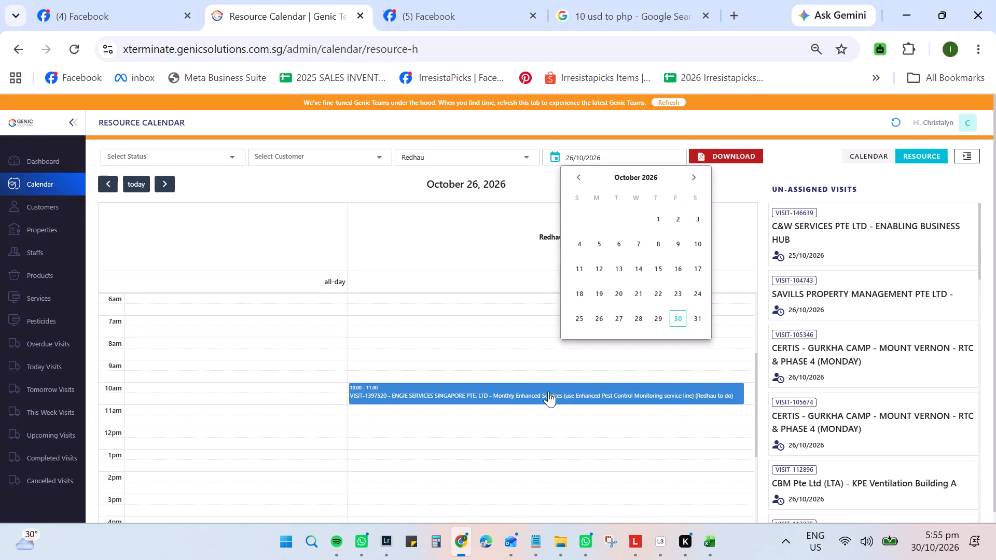
Open the October 26 ENGIE Services Singapore visit and copy its Monthly Enhanced Services job title.
{"action": "left_click", "coordinate": [548, 391]}
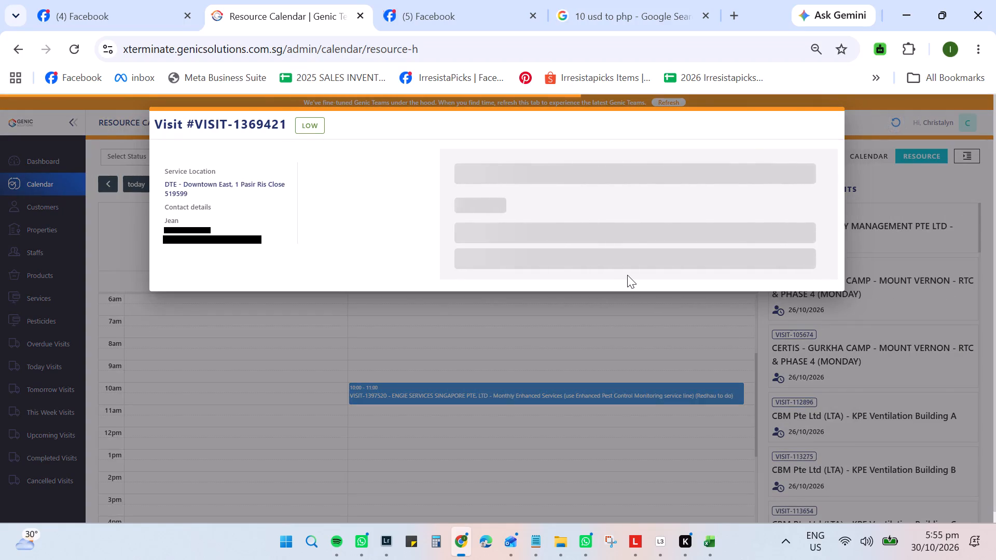
{"action": "triple_click", "coordinate": [591, 235]}
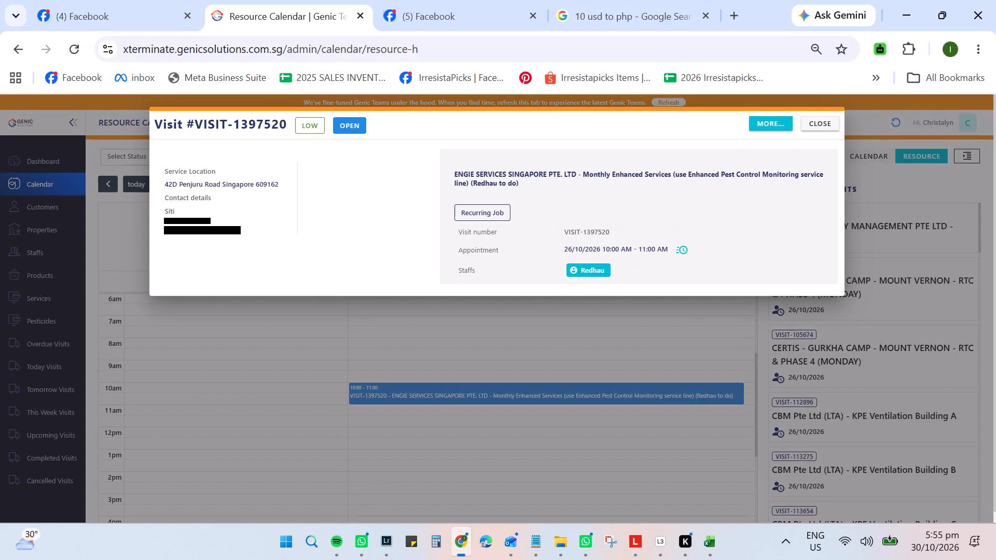
{"action": "triple_click", "coordinate": [561, 166]}
{"action": "key", "text": "ctrl+c"}
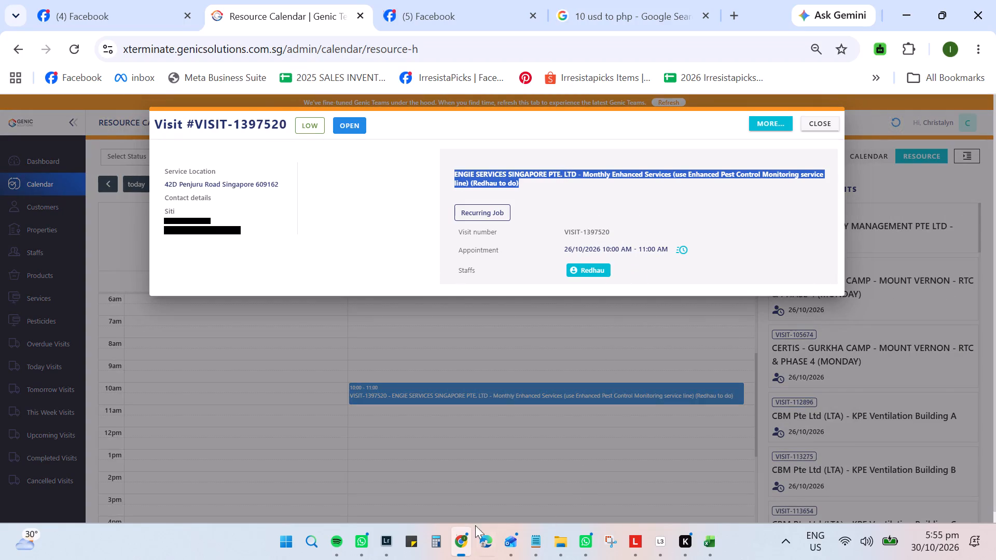
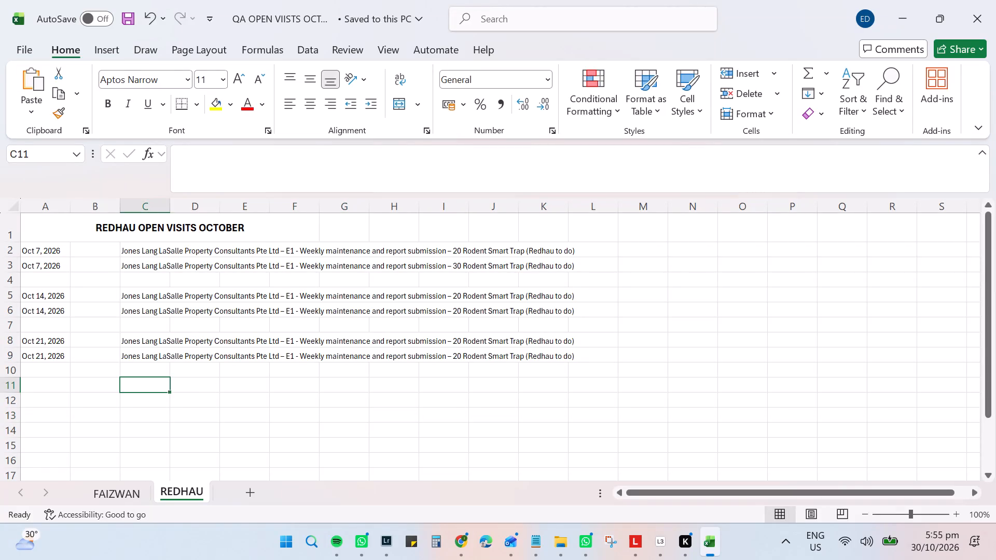
Paste the copied ENGIE Services title into C11 of the REDHAU sheet and enter Oct 26, 2026 in A11.
{"action": "key", "text": "ctrl+v"}
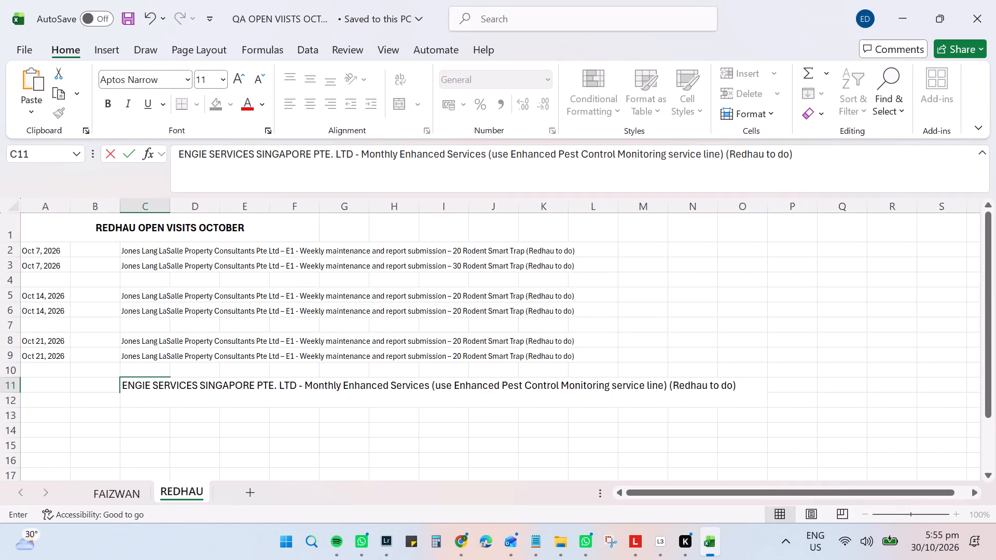
{"action": "left_click", "coordinate": [291, 439]}
{"action": "left_click", "coordinate": [47, 353]}
{"action": "key", "text": "ctrl+c"}
{"action": "left_click", "coordinate": [45, 401]}
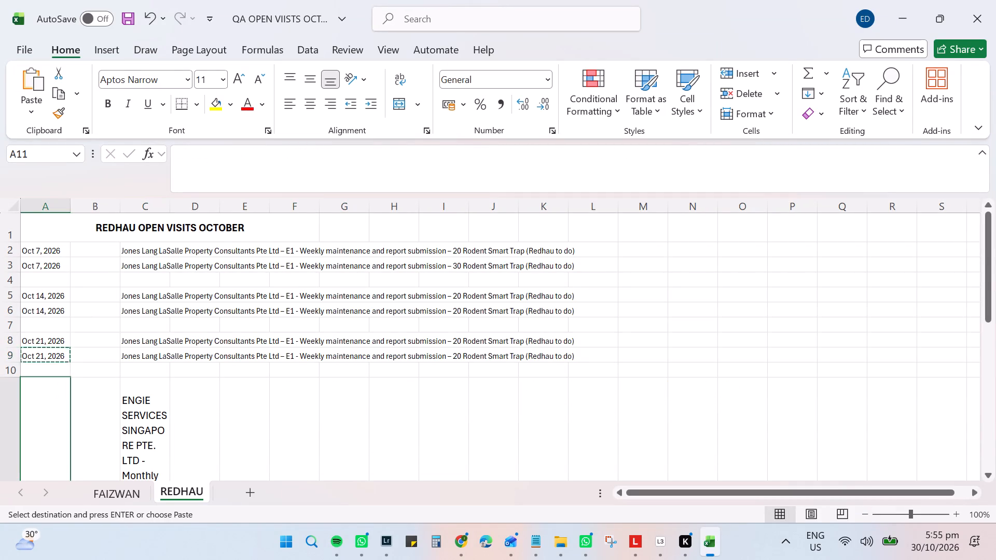
{"action": "key", "text": "ctrl+v"}
{"action": "left_click", "coordinate": [211, 149]}
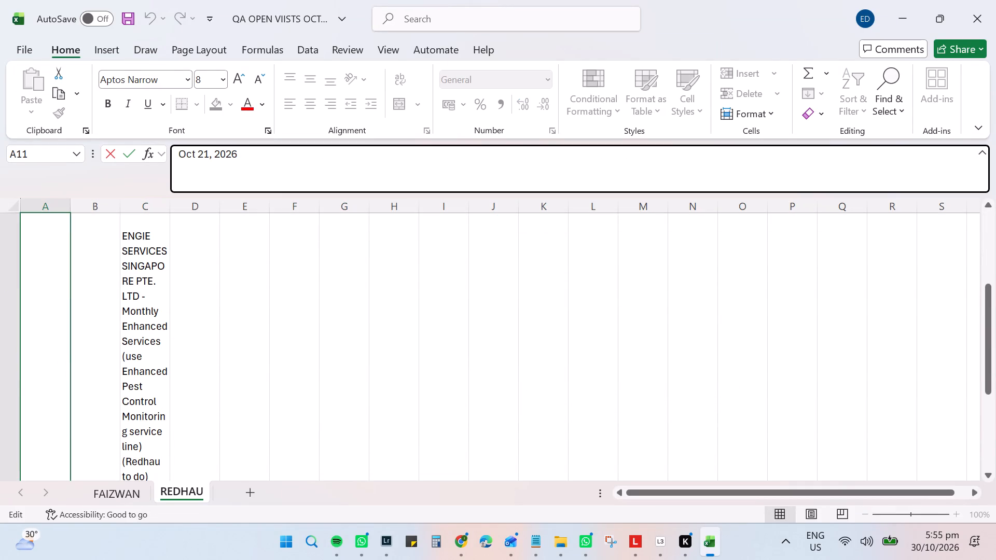
{"action": "key", "text": "Left"}
{"action": "key", "text": "BackSpace"}
{"action": "key", "text": "6"}
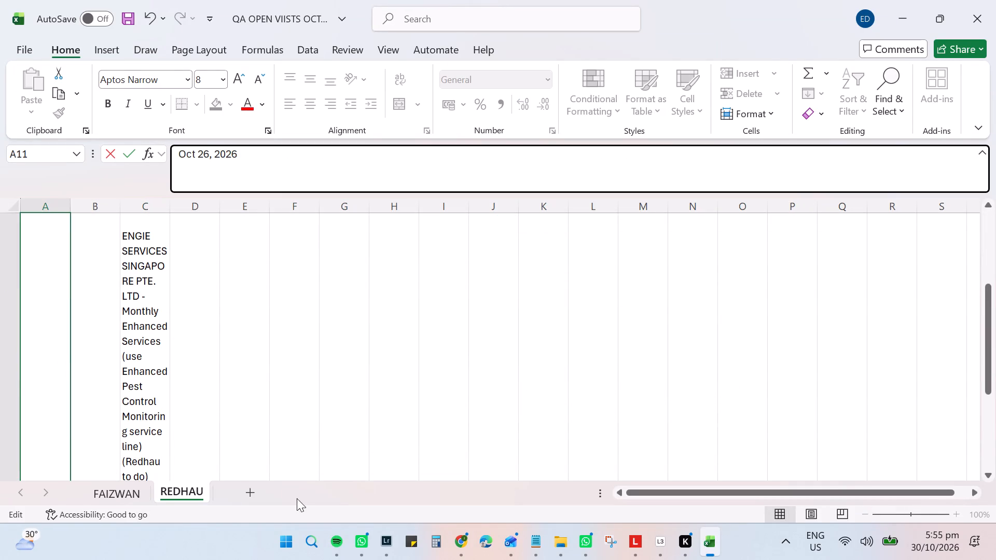
{"action": "left_click", "coordinate": [297, 498]}
{"action": "left_click", "coordinate": [218, 336]}
Apply the formatting of the second October 21 row to the ENGIE row with Format Painter, and save the workbook.
{"action": "scroll", "coordinate": [220, 367], "scroll_direction": "up", "scroll_amount": 2}
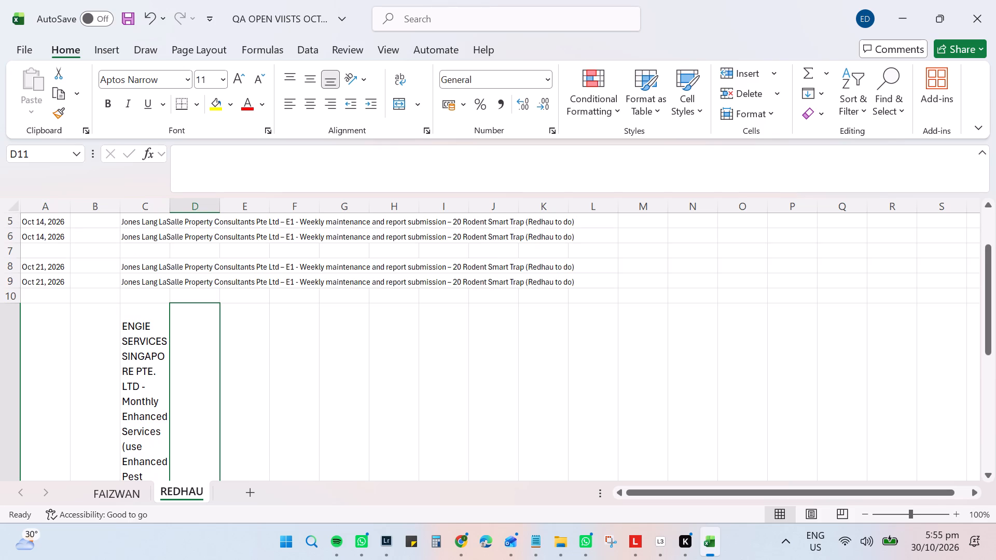
{"action": "left_click_drag", "start_coordinate": [49, 281], "coordinate": [171, 286]}
{"action": "left_click", "coordinate": [63, 116]}
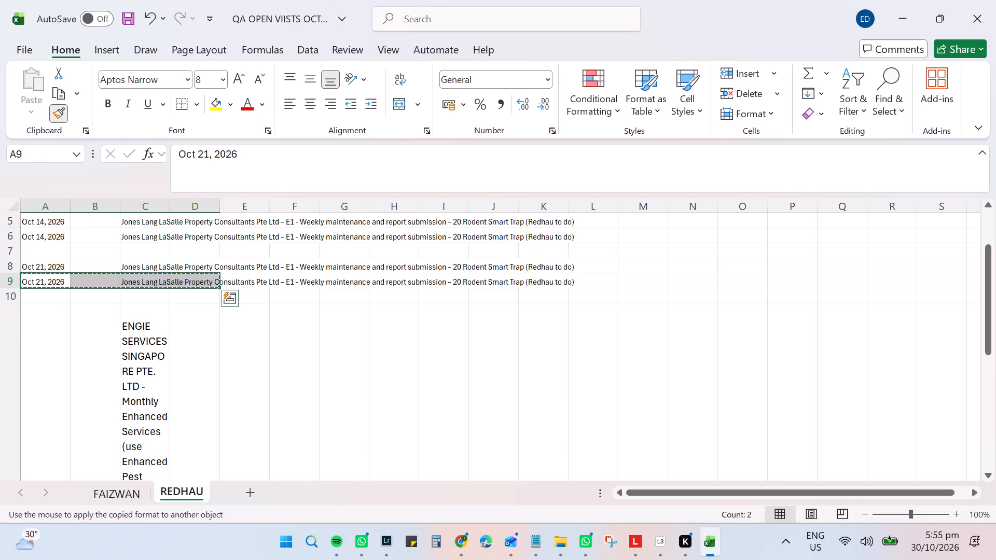
{"action": "left_click_drag", "start_coordinate": [34, 317], "coordinate": [368, 405]}
{"action": "left_click", "coordinate": [583, 372]}
{"action": "scroll", "coordinate": [375, 402], "scroll_direction": "up", "scroll_amount": 4}
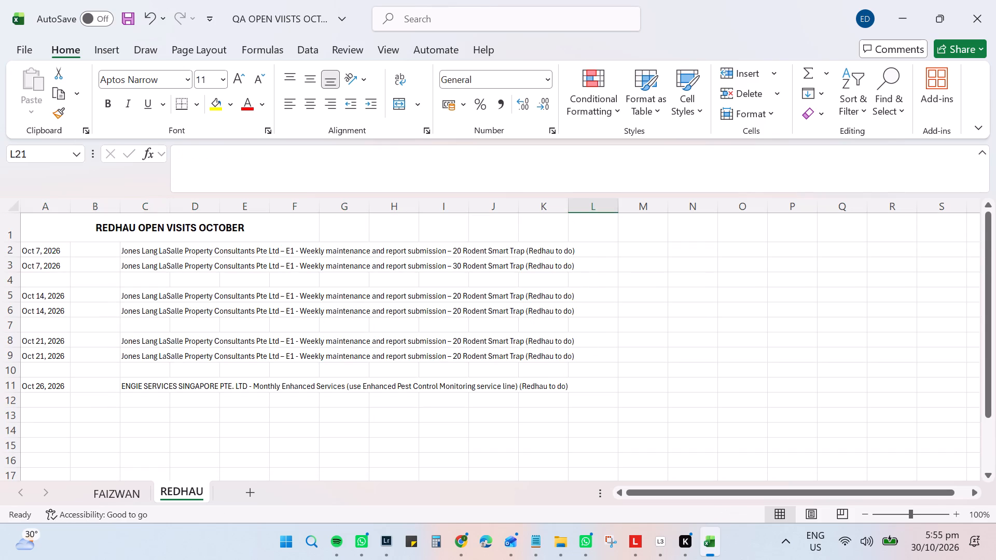
{"action": "key", "text": "ctrl+s"}
{"action": "left_click", "coordinate": [329, 421]}
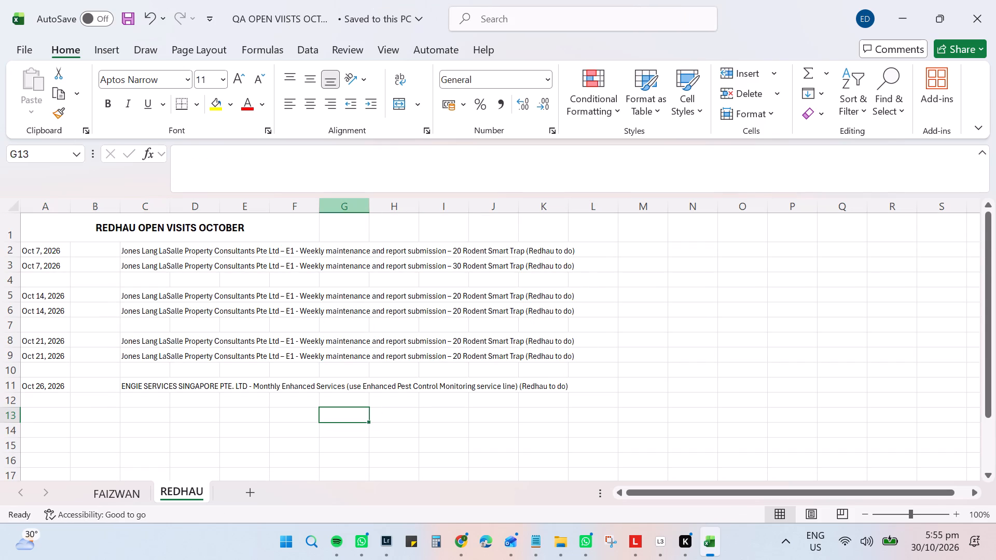
Add a new blank sheet after the REDHAU sheet.
{"action": "left_click", "coordinate": [240, 495]}
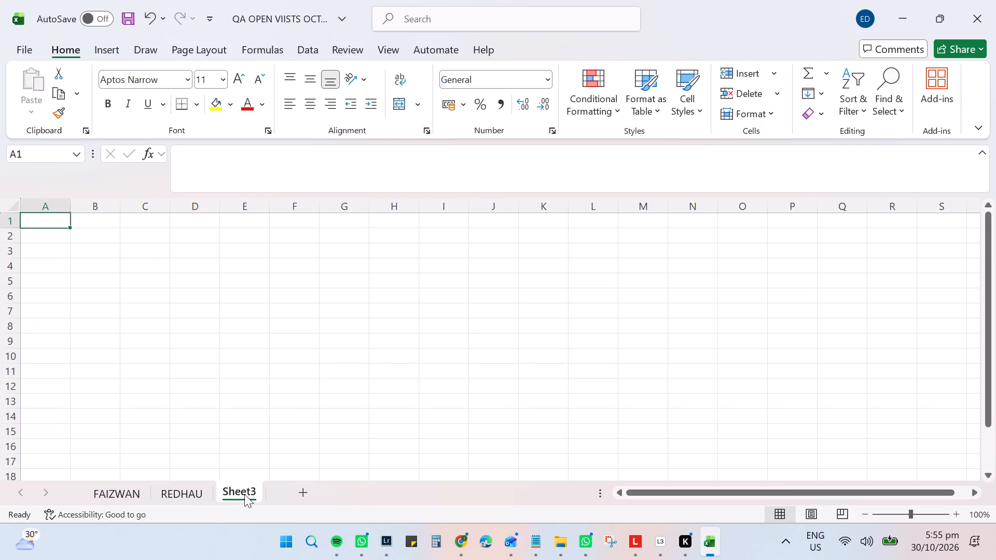
{"action": "left_click", "coordinate": [444, 384]}
{"action": "left_click", "coordinate": [464, 539]}
{"action": "left_click", "coordinate": [703, 204]}
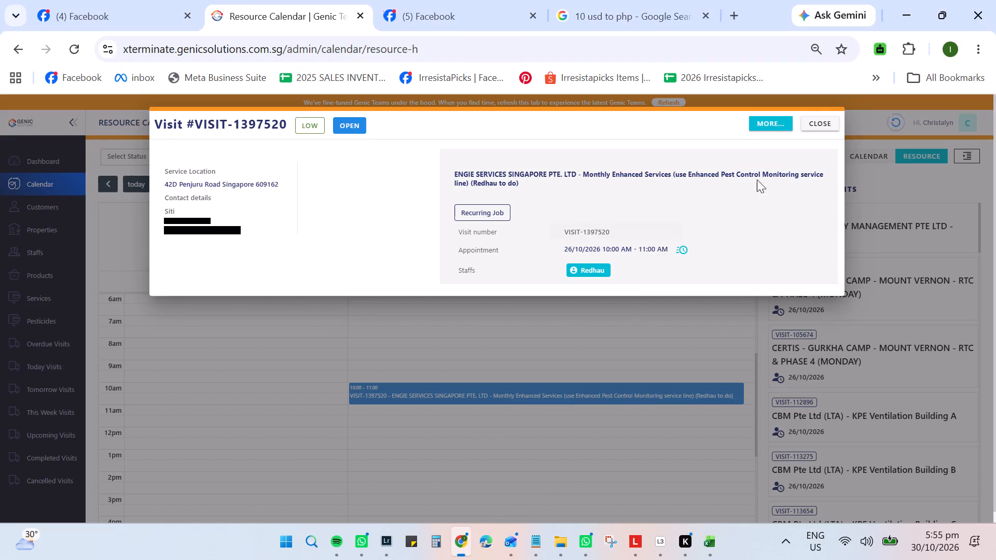
{"action": "left_click", "coordinate": [806, 127]}
{"action": "left_click", "coordinate": [613, 157]}
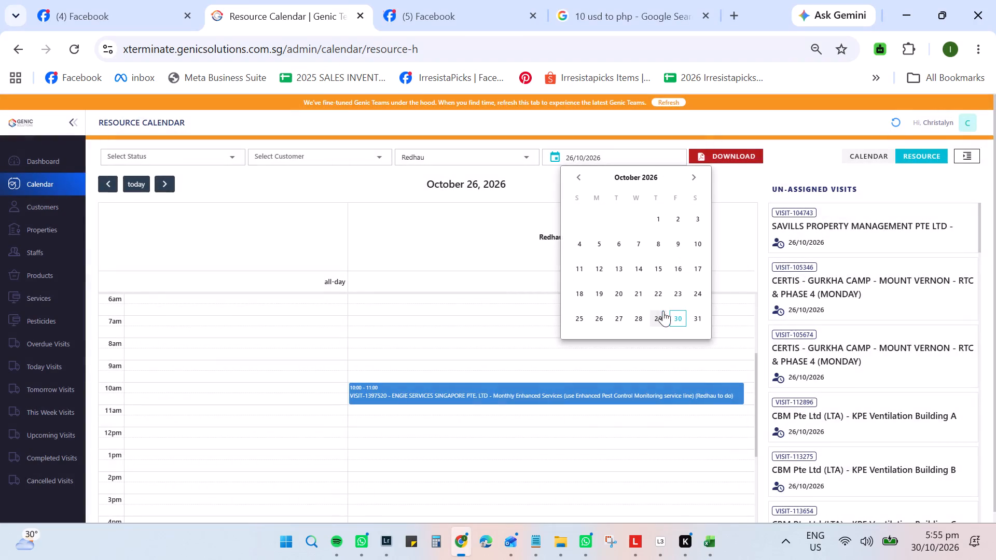
{"action": "left_click", "coordinate": [619, 316]}
{"action": "left_click", "coordinate": [605, 156]}
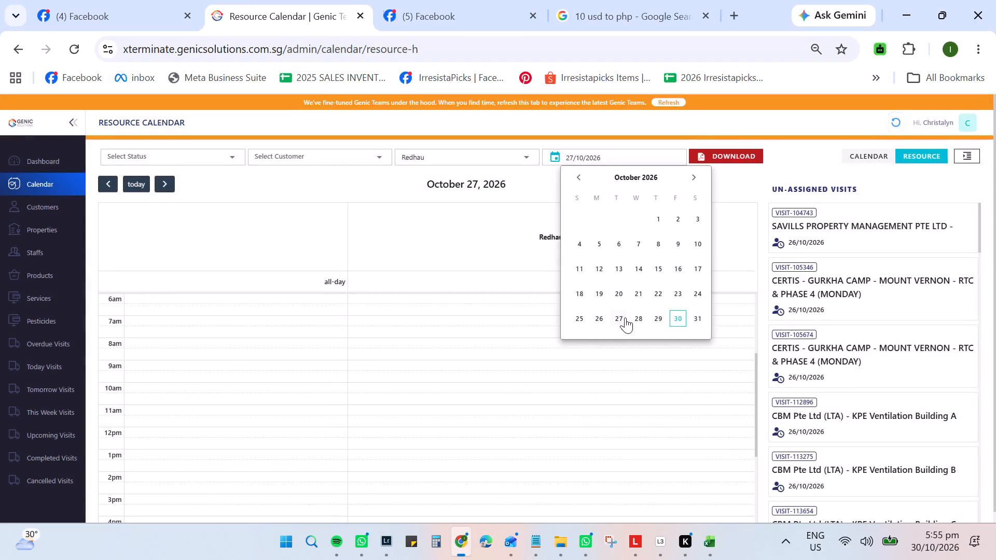
{"action": "left_click", "coordinate": [644, 319]}
{"action": "left_click", "coordinate": [617, 155]}
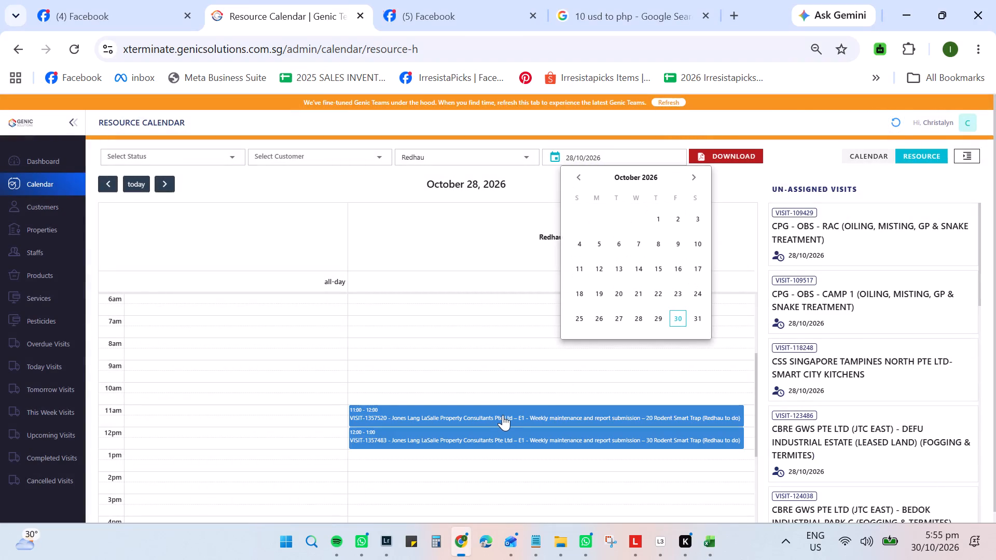
Return to the REDHAU sheet in Excel and copy the two October 21 Jones Lang LaSalle rows to rows 13 and 14.
{"action": "left_click", "coordinate": [706, 546]}
{"action": "left_click", "coordinate": [313, 370]}
{"action": "scroll", "coordinate": [205, 401], "scroll_direction": "up", "scroll_amount": 4}
{"action": "scroll", "coordinate": [204, 402], "scroll_direction": "down", "scroll_amount": 3}
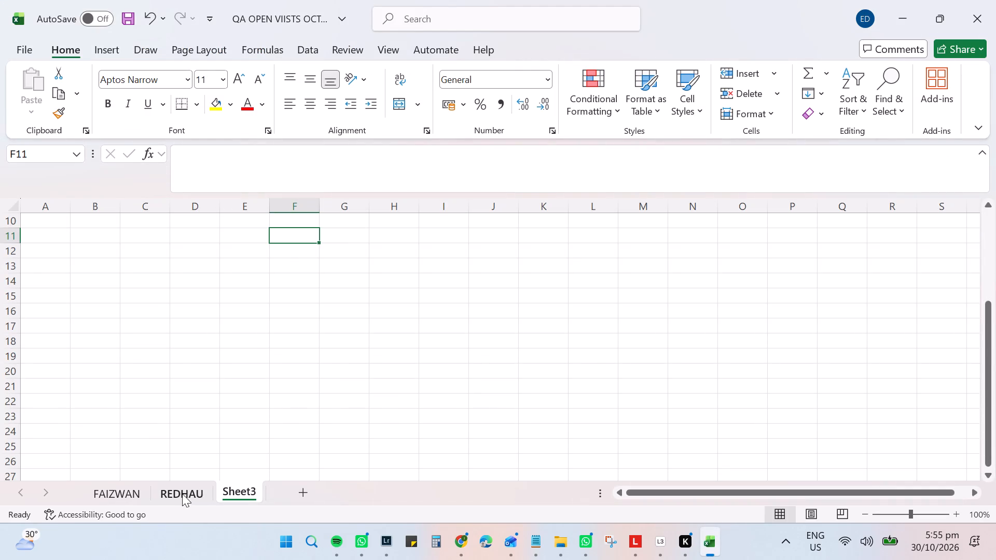
{"action": "left_click", "coordinate": [182, 495]}
{"action": "left_click", "coordinate": [220, 387]}
{"action": "left_click_drag", "start_coordinate": [176, 345], "coordinate": [173, 354]}
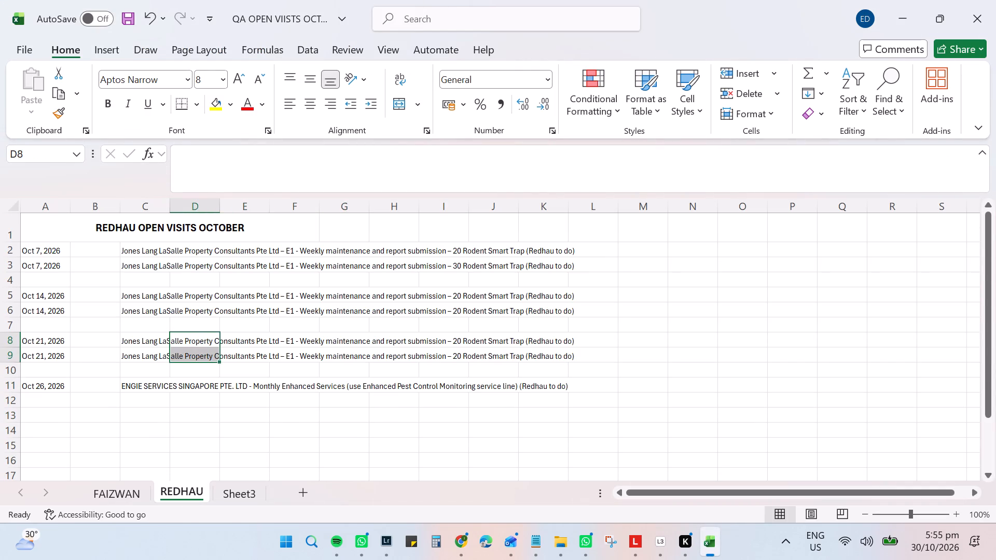
{"action": "left_click", "coordinate": [46, 340]}
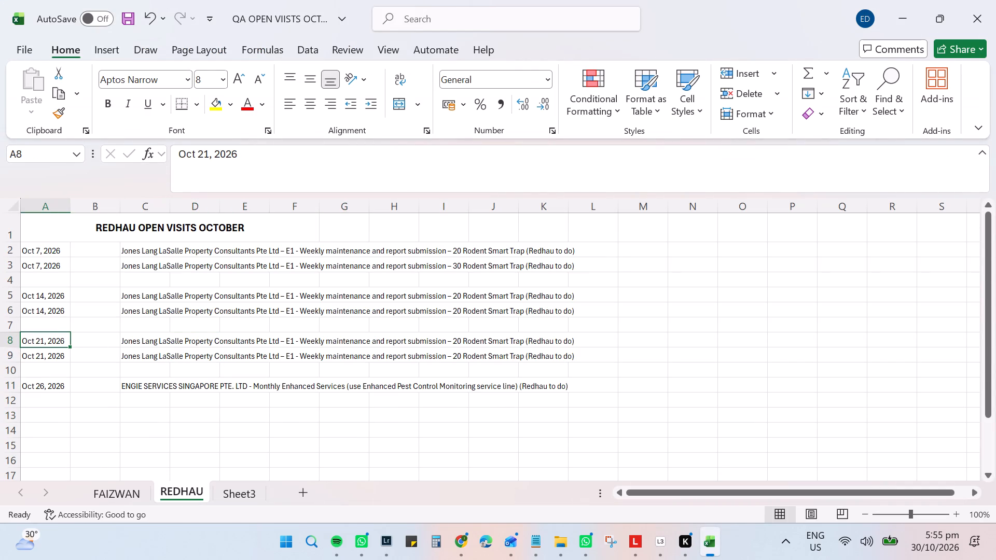
{"action": "left_click_drag", "start_coordinate": [57, 340], "coordinate": [186, 347]}
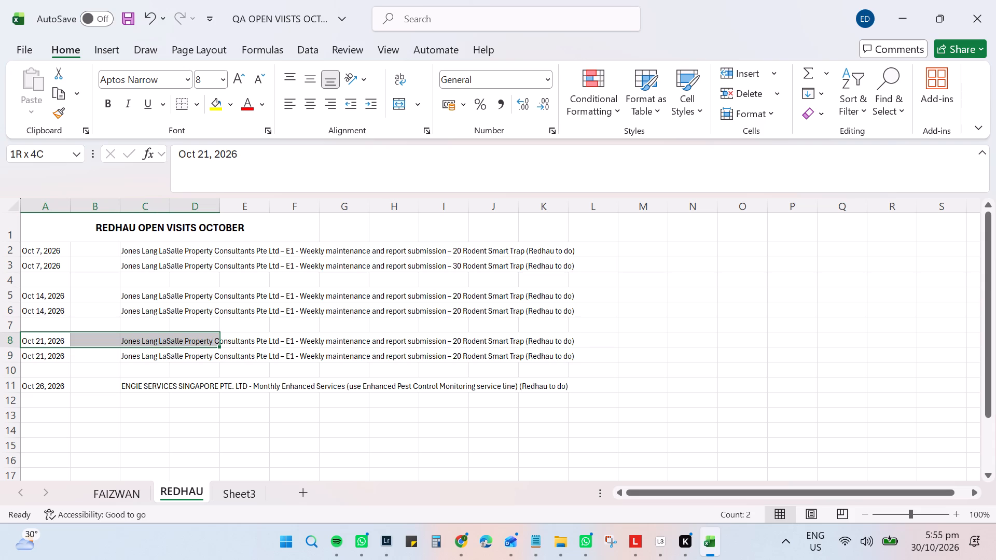
{"action": "left_click_drag", "start_coordinate": [186, 347], "coordinate": [186, 354]}
{"action": "key", "text": "ctrl+c"}
{"action": "left_click", "coordinate": [64, 415]}
{"action": "key", "text": "ctrl+v"}
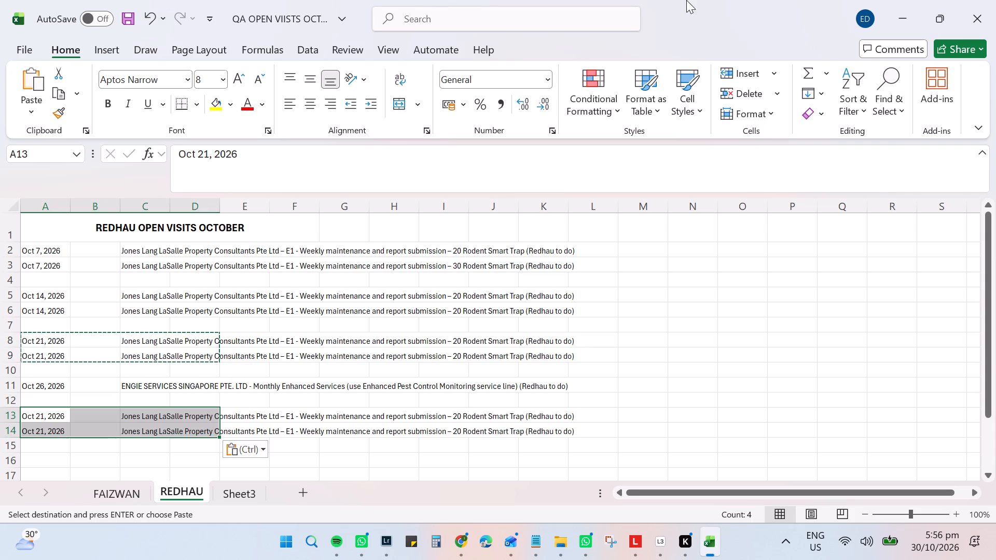
Set the date of the first pasted row, A13, to Oct 28, 2026.
{"action": "double_click", "coordinate": [51, 420]}
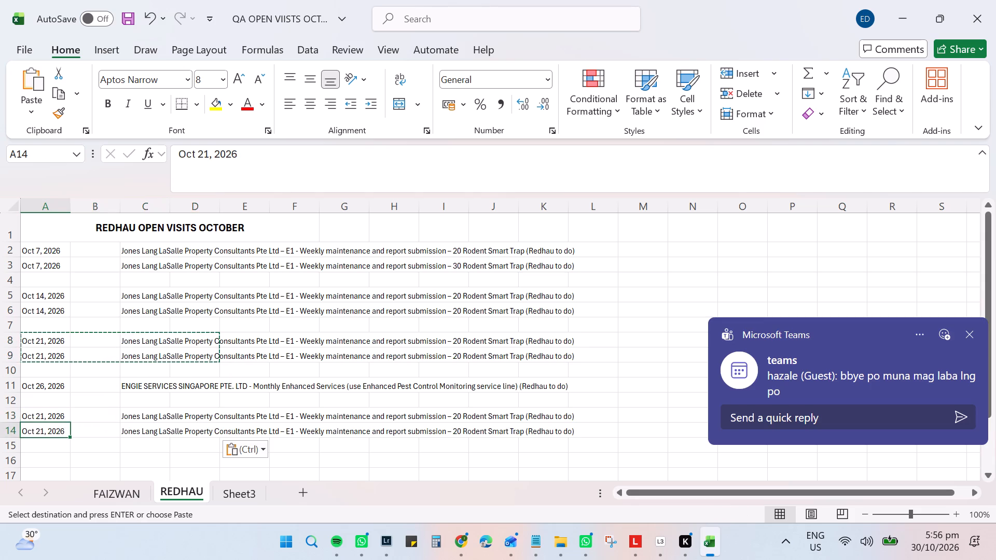
{"action": "double_click", "coordinate": [54, 417]}
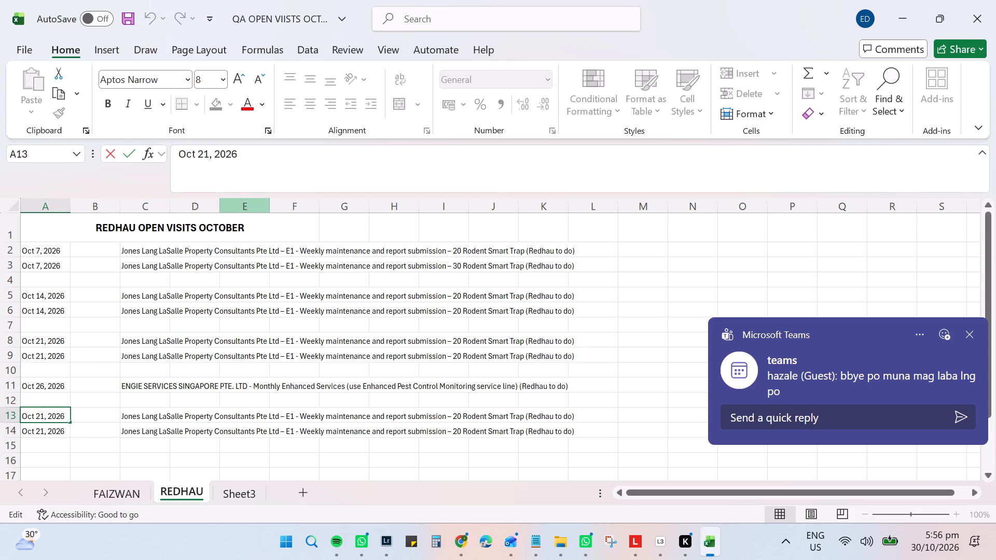
{"action": "left_click", "coordinate": [211, 151]}
{"action": "key", "text": "Down"}
{"action": "key", "text": "Left"}
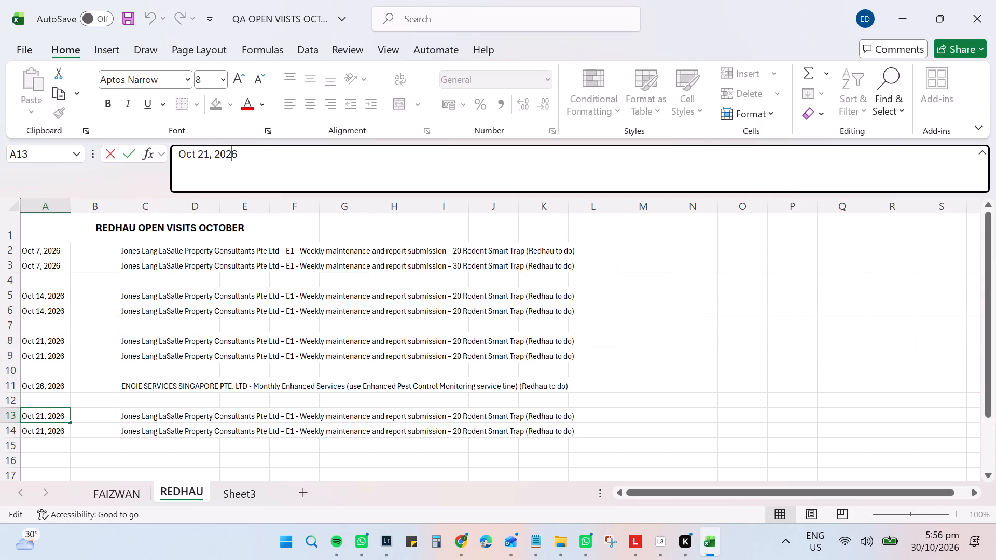
{"action": "key", "text": "Left"}
{"action": "key", "text": "Left"}
{"action": "key", "text": "Left"}
{"action": "key", "text": "Left"}
{"action": "key", "text": "Left"}
{"action": "key", "text": "BackSpace"}
{"action": "key", "text": "8"}
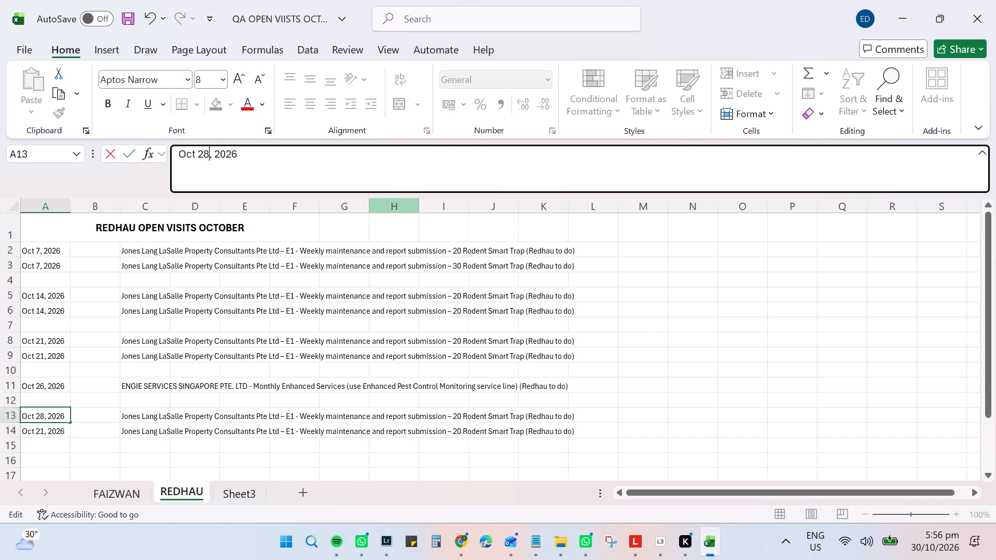
{"action": "left_click", "coordinate": [451, 401]}
{"action": "left_click", "coordinate": [317, 398]}
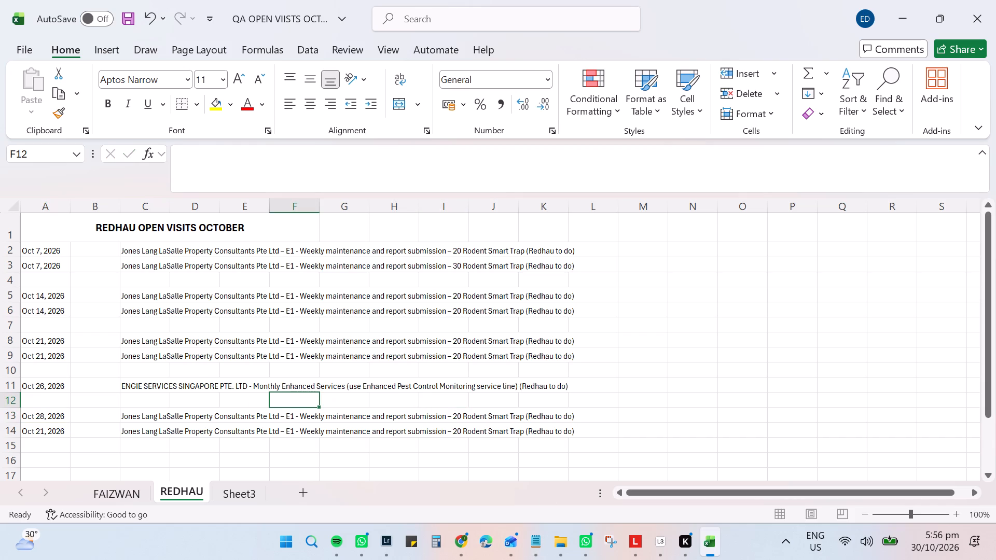
Copy the Oct 28, 2026 date from A13 into A14.
{"action": "left_click", "coordinate": [55, 415]}
{"action": "key", "text": "ctrl+c"}
{"action": "left_click", "coordinate": [47, 430]}
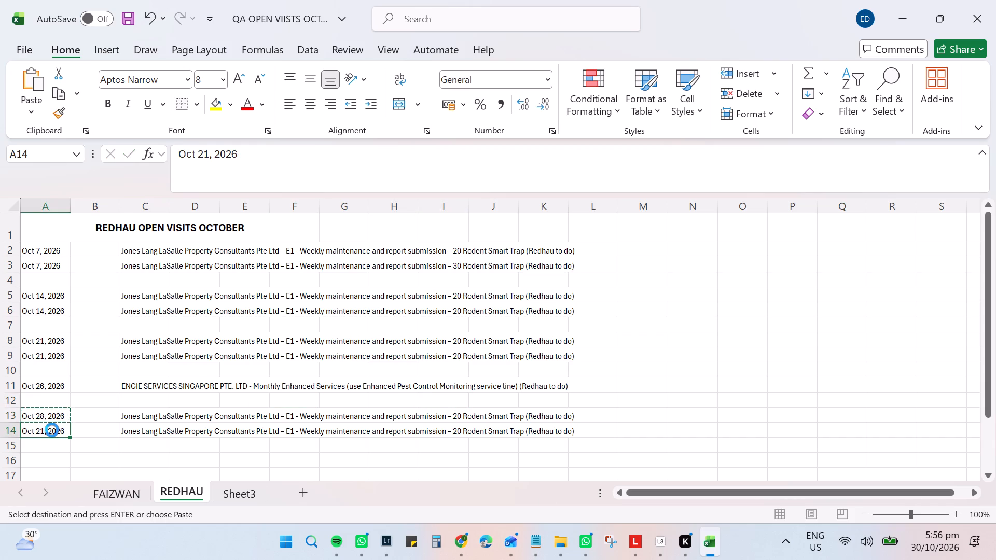
{"action": "key", "text": "ctrl+v"}
Select the job titles of the two October 28 visits in C13 and C14.
{"action": "left_click_drag", "start_coordinate": [158, 417], "coordinate": [155, 429]}
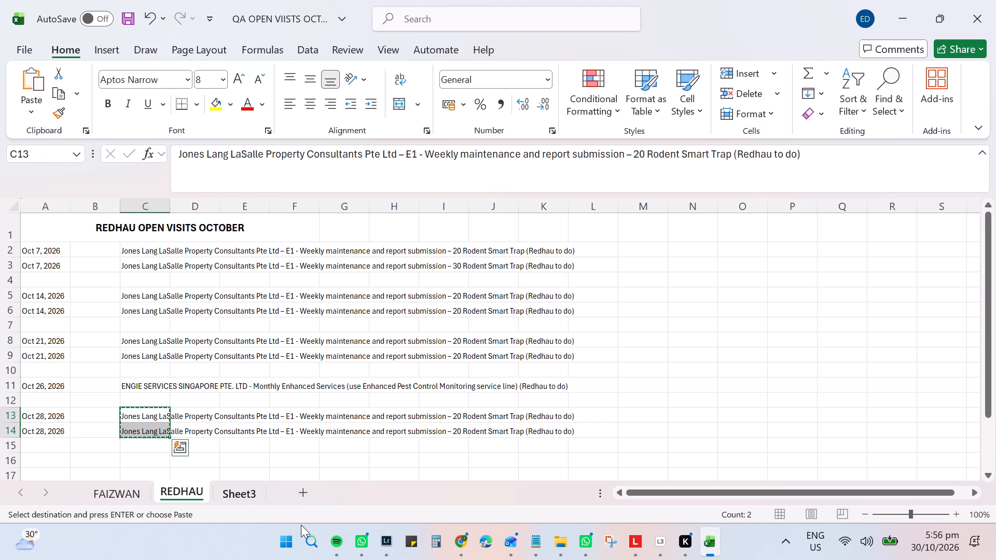
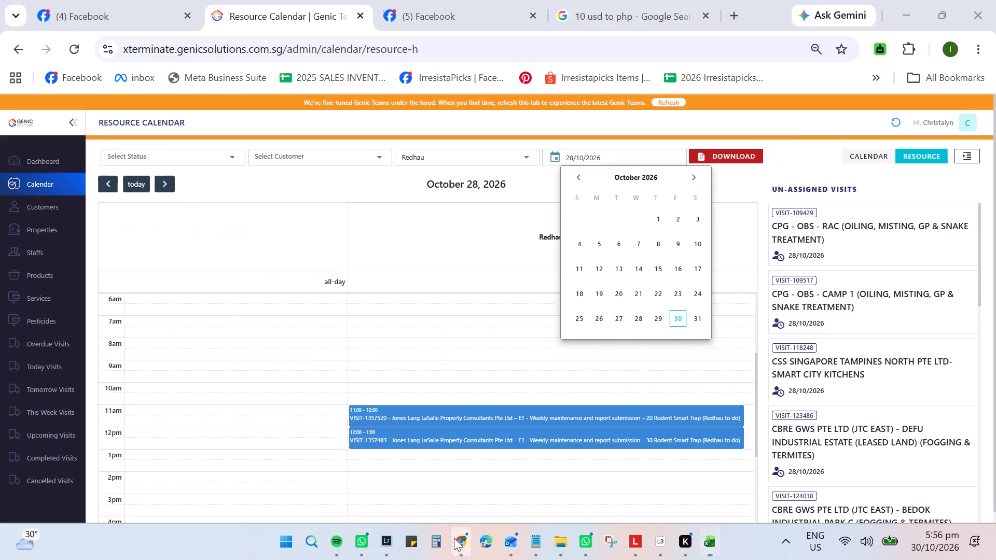
{"action": "left_click", "coordinate": [510, 415]}
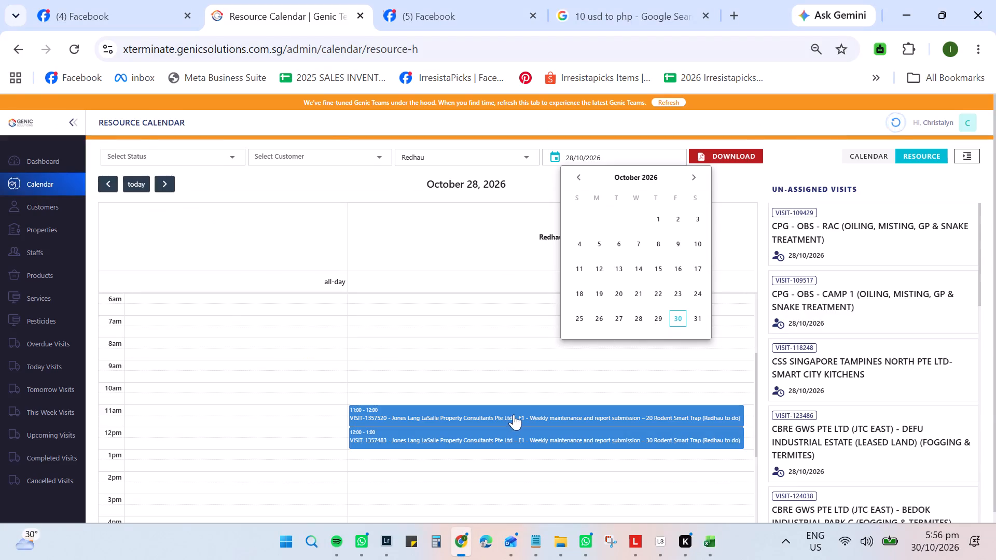
{"action": "triple_click", "coordinate": [608, 177]}
{"action": "key", "text": "ctrl+c"}
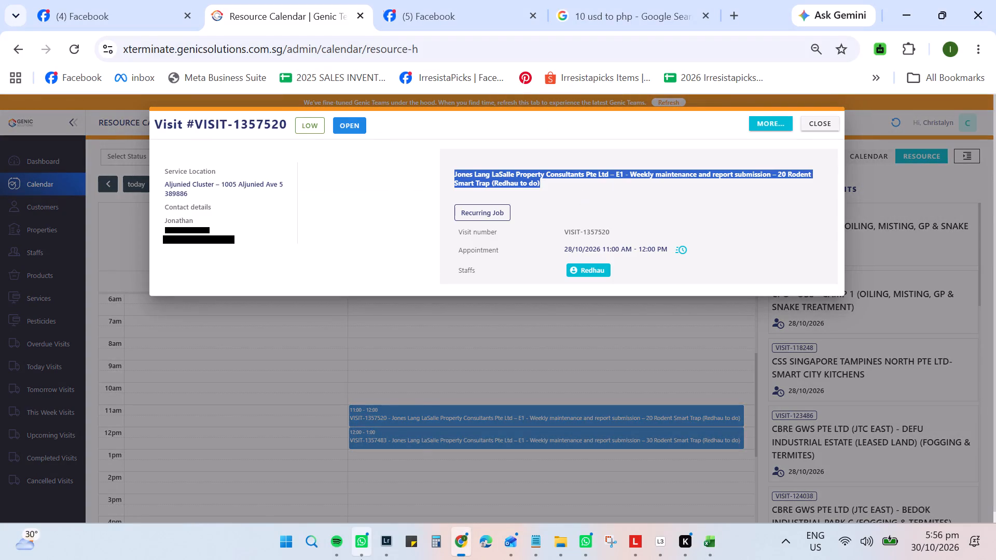
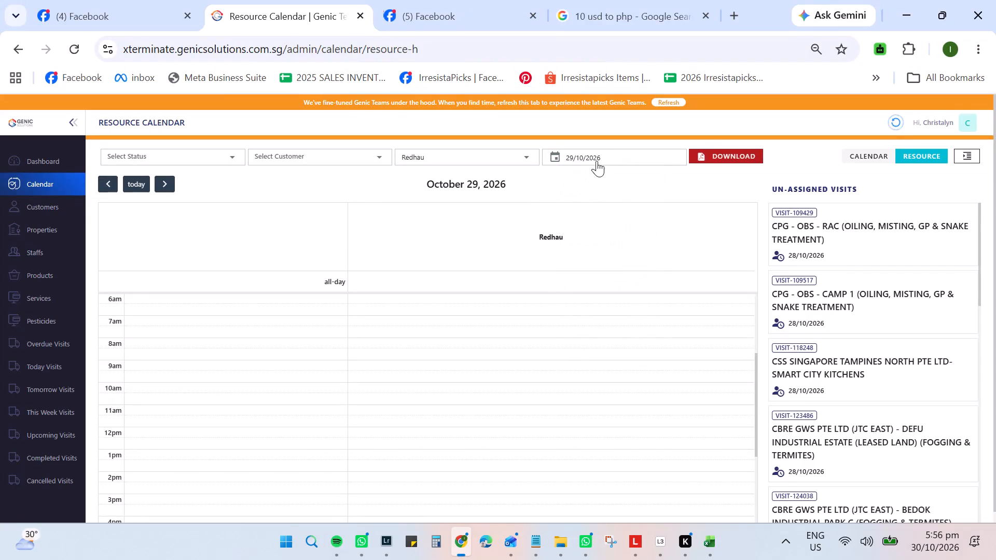
In Chrome, switch Redhau's resource calendar to October 30, 2026 and copy the title of VISIT-1438791, the STMicroelectronics ad hoc rodent box replacement.
{"action": "left_click", "coordinate": [596, 158]}
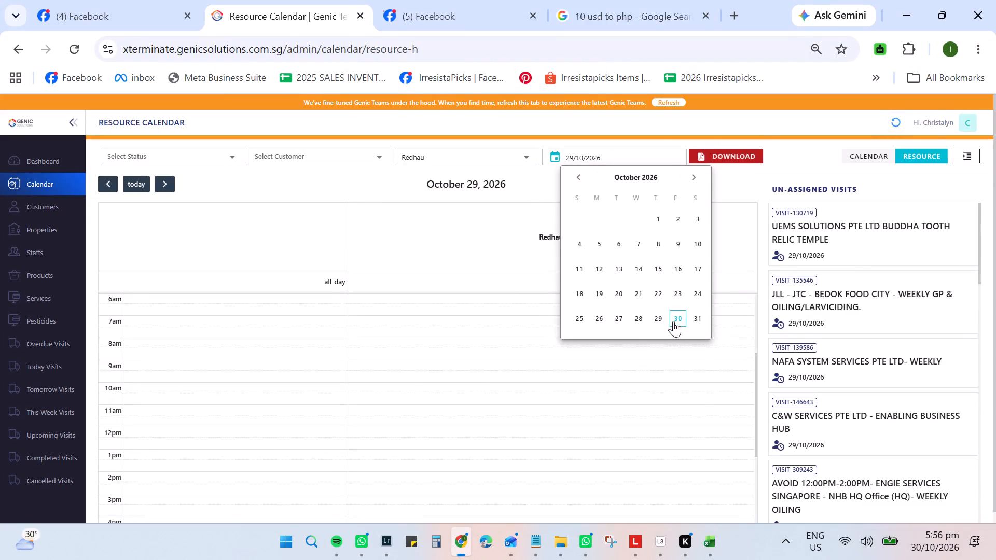
{"action": "left_click", "coordinate": [673, 321]}
{"action": "left_click", "coordinate": [487, 277]}
{"action": "scroll", "coordinate": [542, 420], "scroll_direction": "down", "scroll_amount": 2}
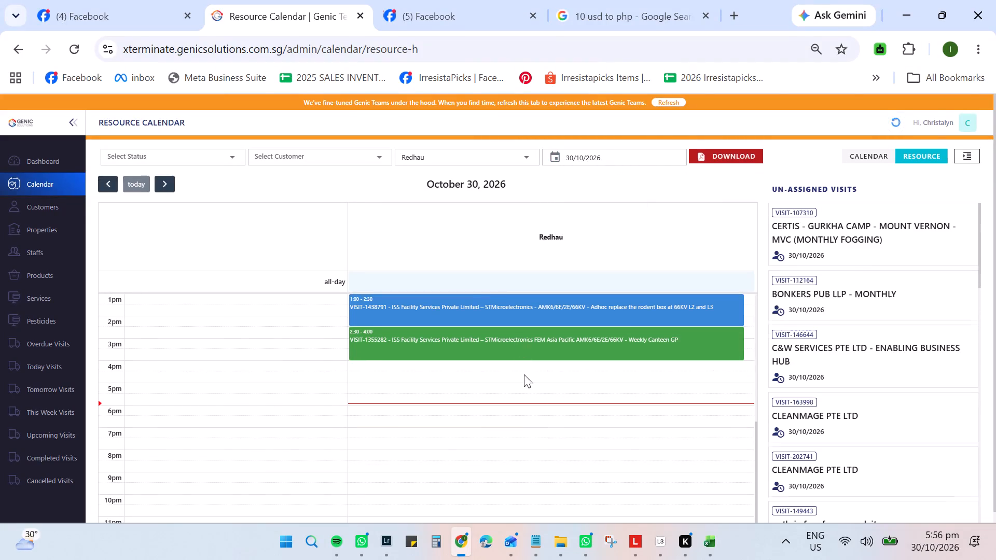
{"action": "scroll", "coordinate": [524, 374], "scroll_direction": "up", "scroll_amount": 1}
{"action": "left_click", "coordinate": [528, 382]}
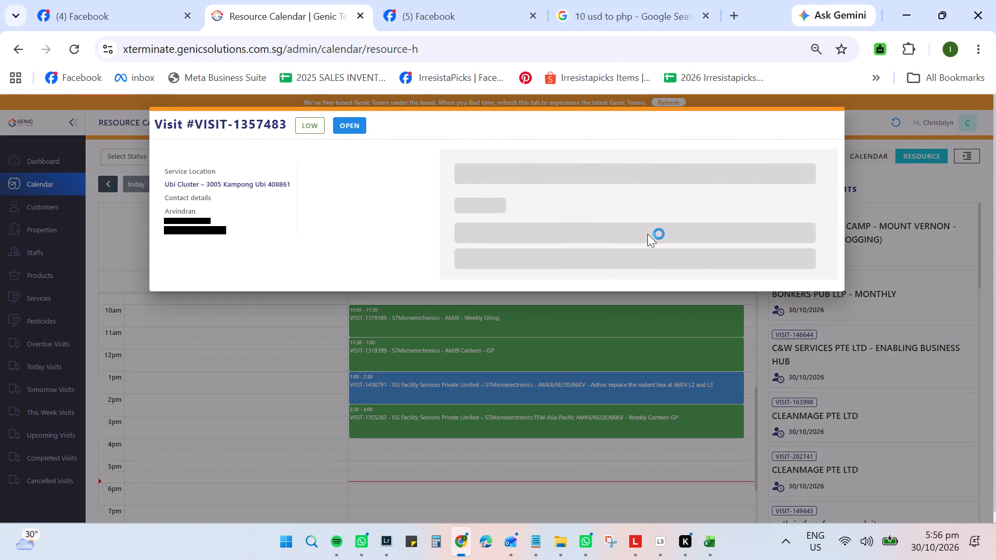
{"action": "triple_click", "coordinate": [599, 171]}
{"action": "key", "text": "ctrl+c"}
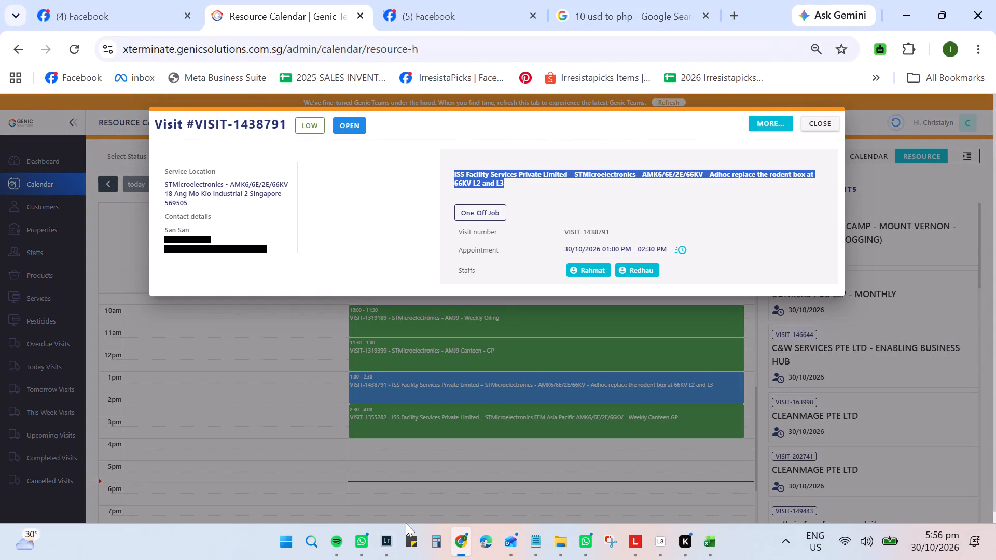
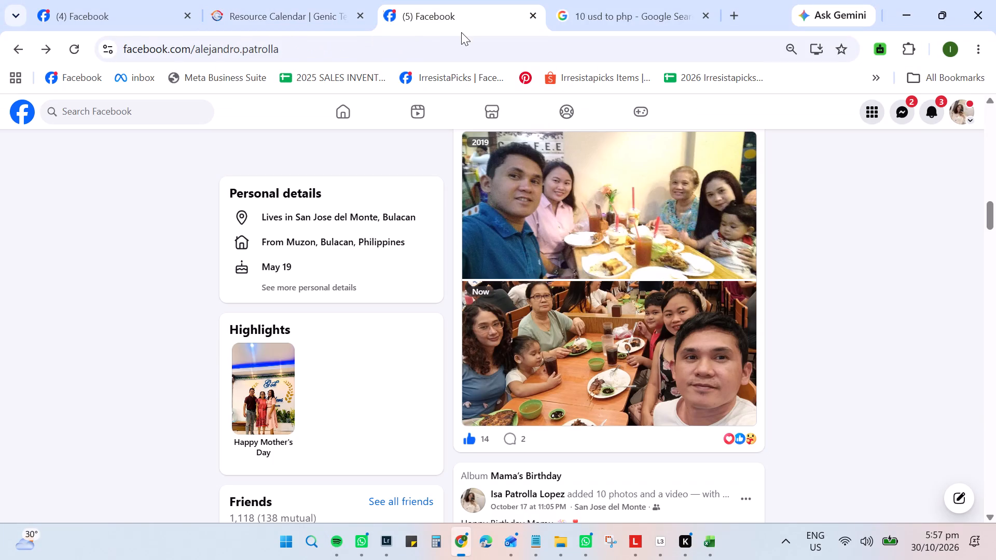
Return to the Resource Calendar and review Redhau's visits for October 30, 2026.
{"action": "left_click", "coordinate": [304, 3]}
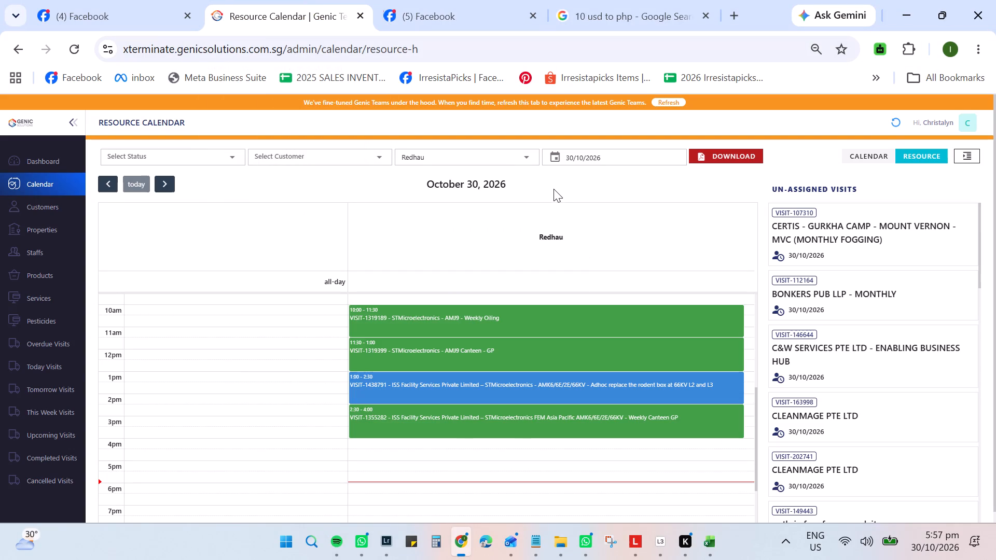
{"action": "left_click", "coordinate": [552, 188]}
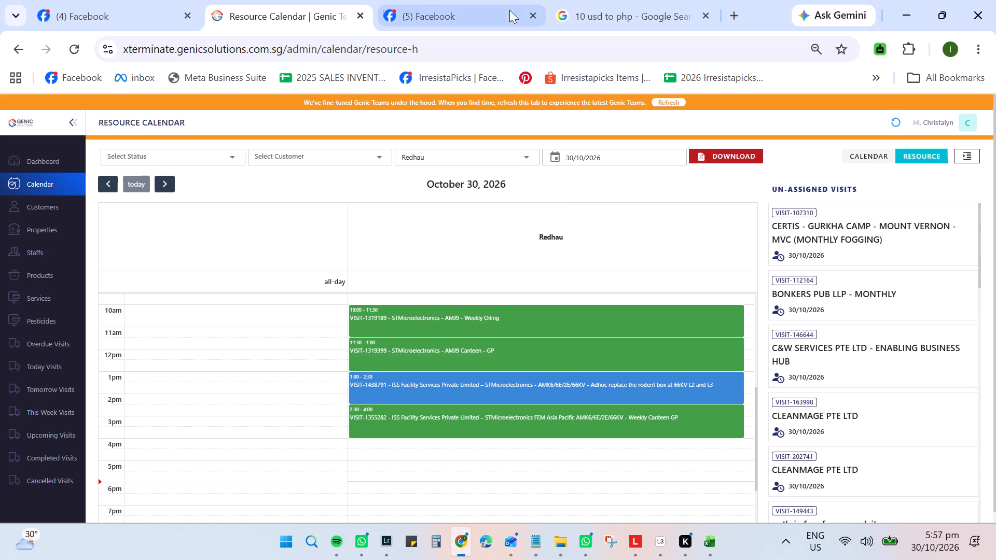
Switch to the Excel workbook and save it with the REDHAU October visits entered.
{"action": "left_click", "coordinate": [703, 543]}
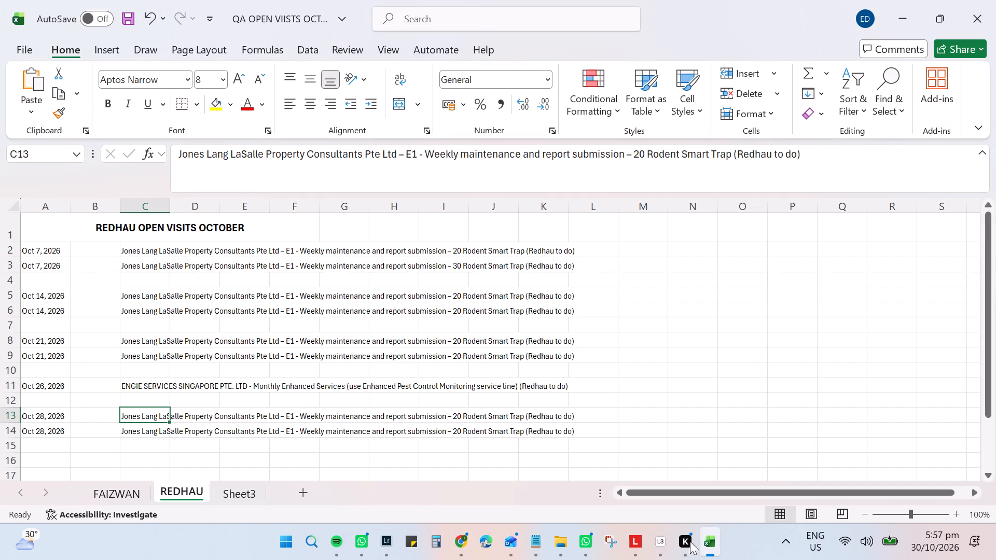
{"action": "left_click", "coordinate": [234, 448]}
{"action": "key", "text": "ctrl+s"}
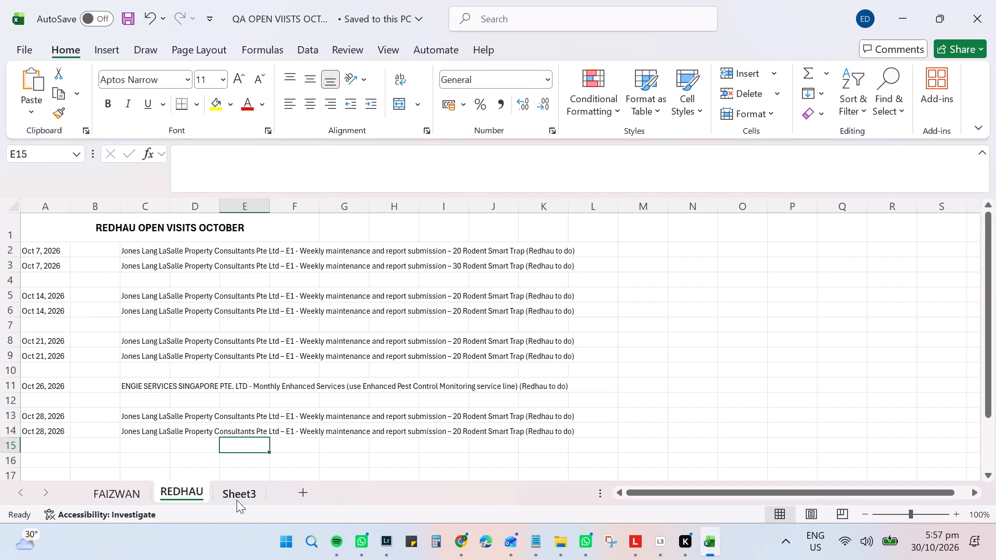
Open Sheet3 in the workbook, the sheet following REDHAU.
{"action": "left_click", "coordinate": [235, 496]}
{"action": "left_click", "coordinate": [398, 421]}
Switch back to the Resource Calendar in Chrome.
{"action": "left_click", "coordinate": [455, 540]}
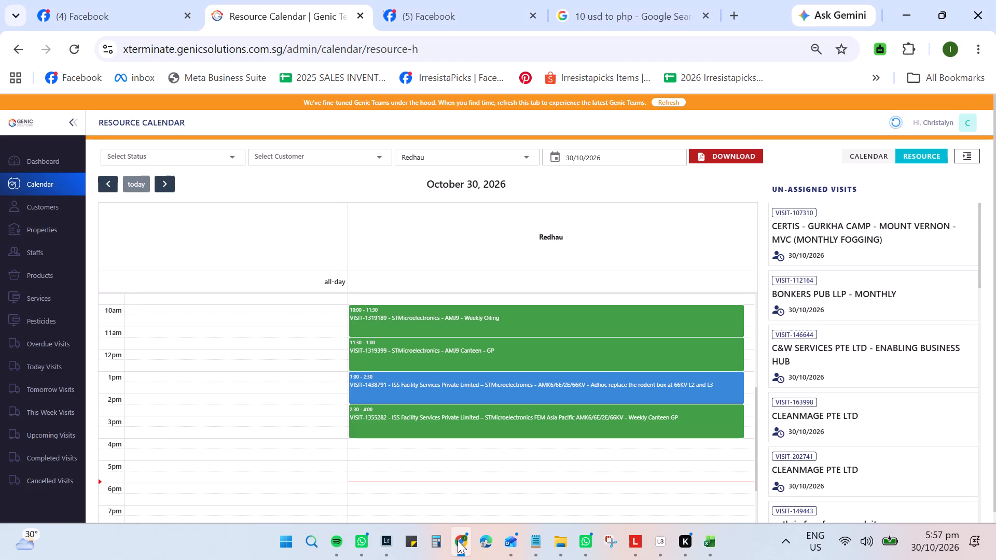
Filter the resource calendar by staff member Asri in place of Redhau.
{"action": "double_click", "coordinate": [507, 158]}
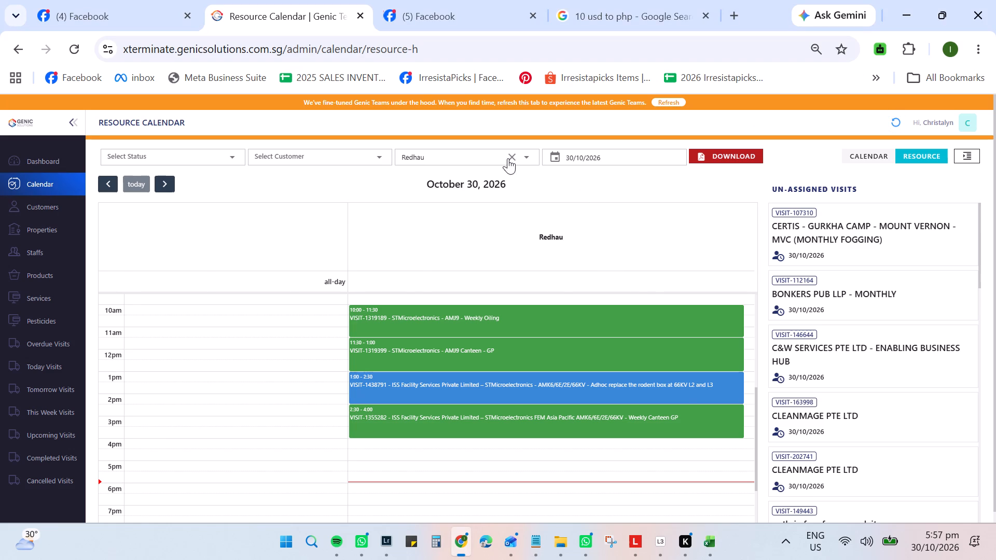
{"action": "type", "text": "asar"}
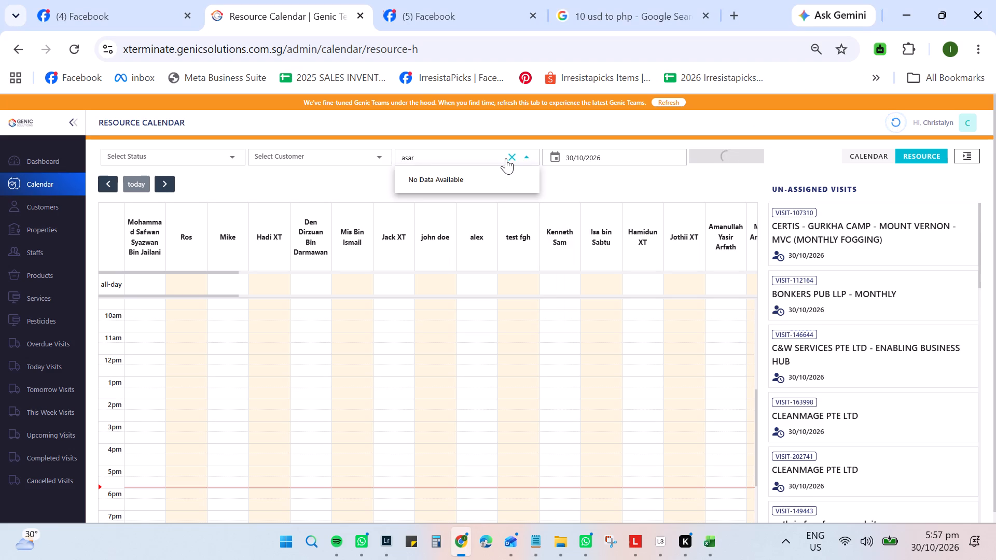
{"action": "key", "text": "BackSpace"}
{"action": "key", "text": "BackSpace"}
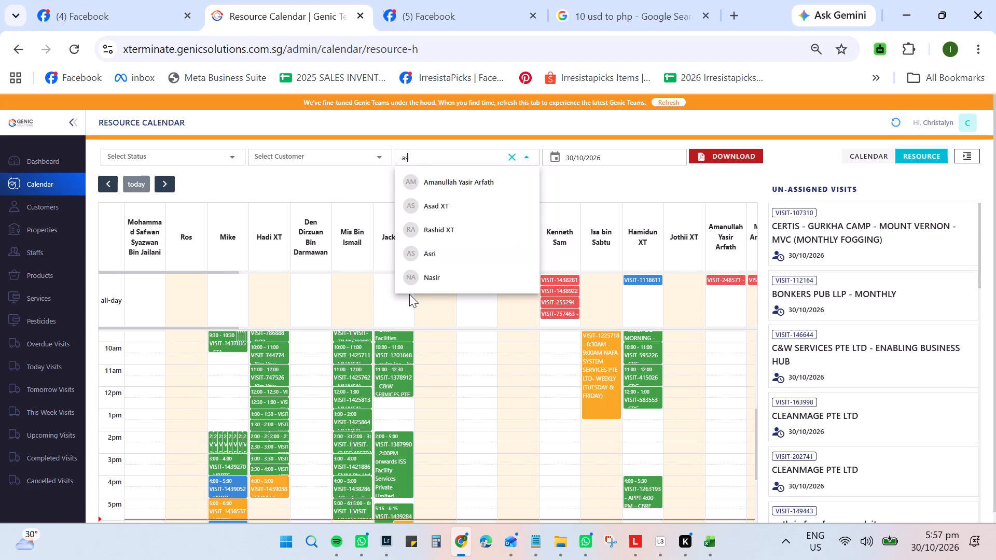
{"action": "left_click", "coordinate": [425, 247]}
{"action": "left_click", "coordinate": [600, 191]}
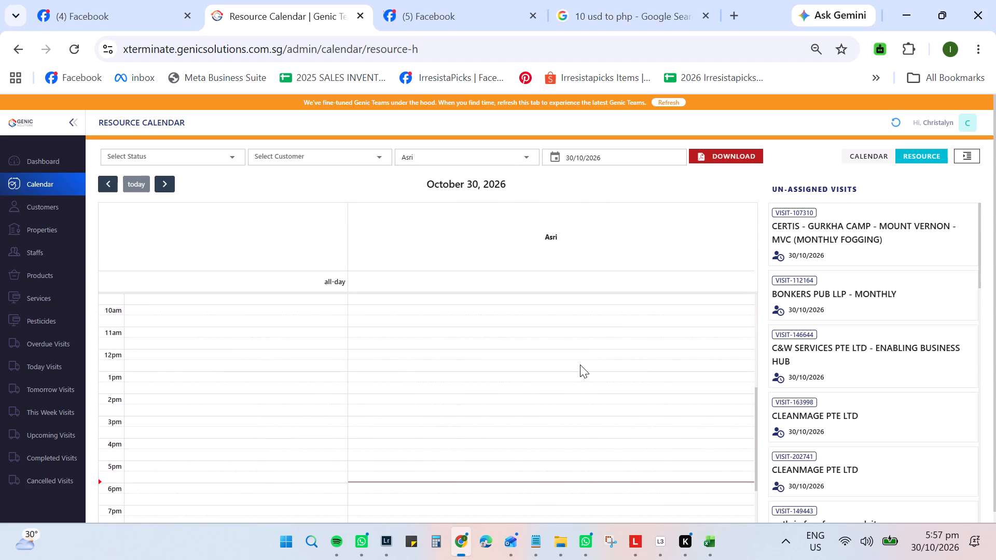
{"action": "scroll", "coordinate": [565, 439], "scroll_direction": "up", "scroll_amount": 5}
{"action": "scroll", "coordinate": [565, 445], "scroll_direction": "down", "scroll_amount": 5}
Check Asri's schedule for each day from October 1 to October 4, 2026.
{"action": "left_click", "coordinate": [585, 153]}
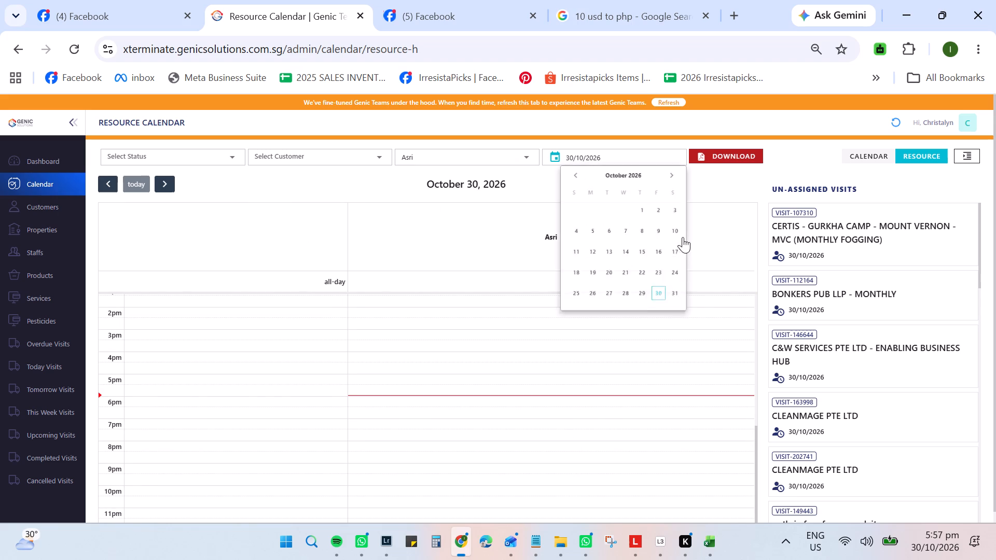
{"action": "left_click", "coordinate": [654, 220]}
{"action": "left_click", "coordinate": [599, 158]}
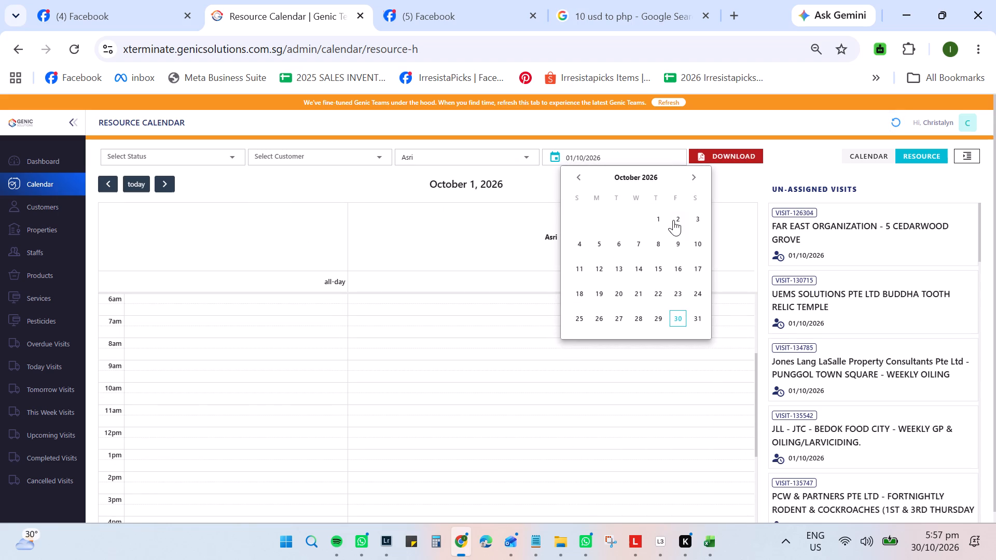
{"action": "left_click", "coordinate": [674, 220]}
{"action": "left_click", "coordinate": [631, 155]}
{"action": "left_click", "coordinate": [698, 218]}
{"action": "left_click", "coordinate": [619, 160]}
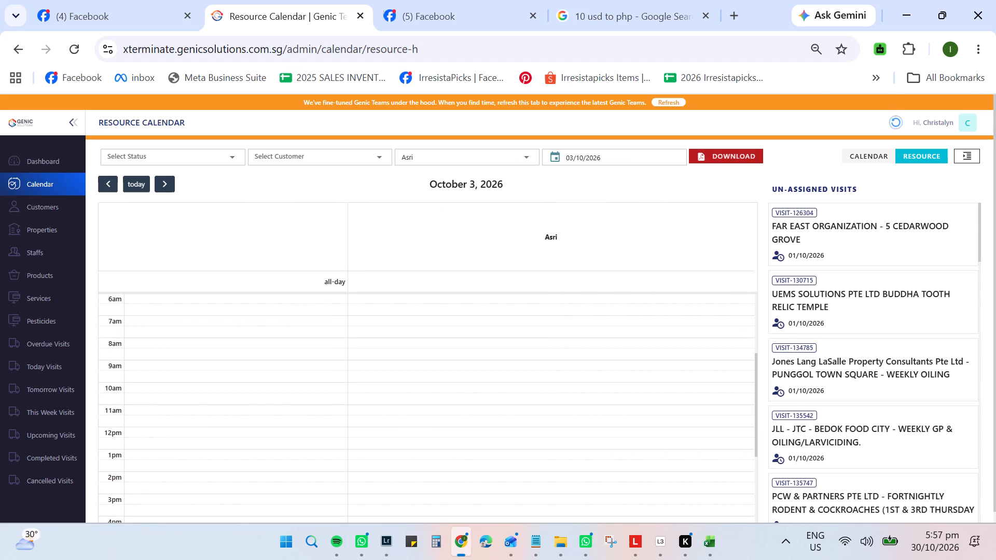
{"action": "left_click", "coordinate": [575, 245]}
Check Asri's schedule for each day from October 5 to October 8, 2026.
{"action": "left_click", "coordinate": [604, 159]}
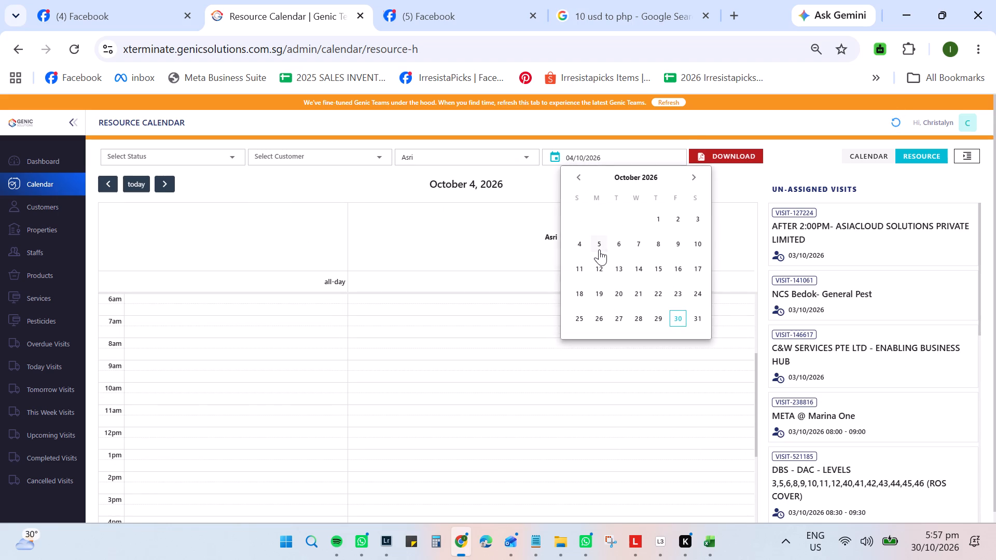
{"action": "left_click", "coordinate": [599, 249]}
{"action": "left_click", "coordinate": [600, 152]}
{"action": "left_click", "coordinate": [618, 244]}
{"action": "left_click", "coordinate": [606, 146]}
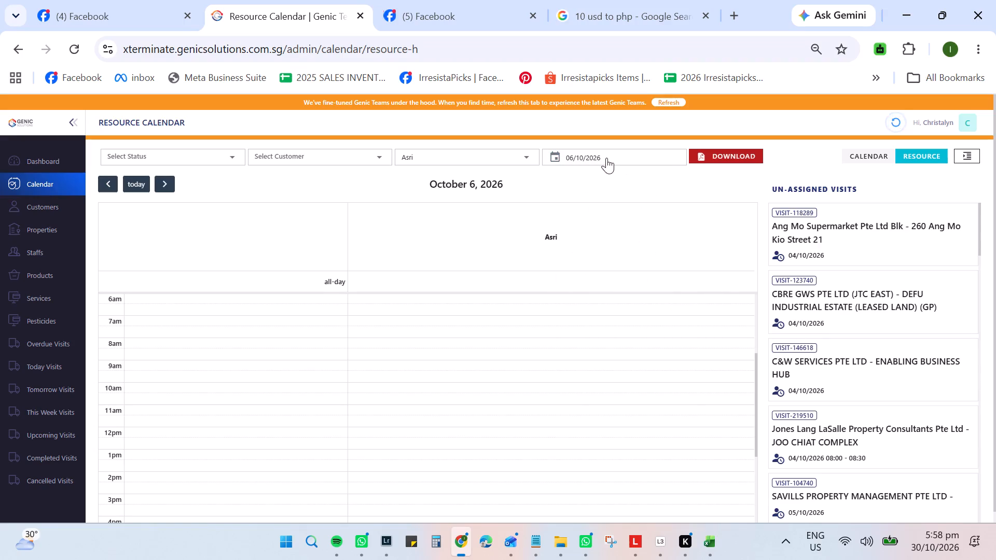
{"action": "left_click", "coordinate": [606, 158]}
{"action": "left_click", "coordinate": [635, 248]}
{"action": "left_click", "coordinate": [610, 156]}
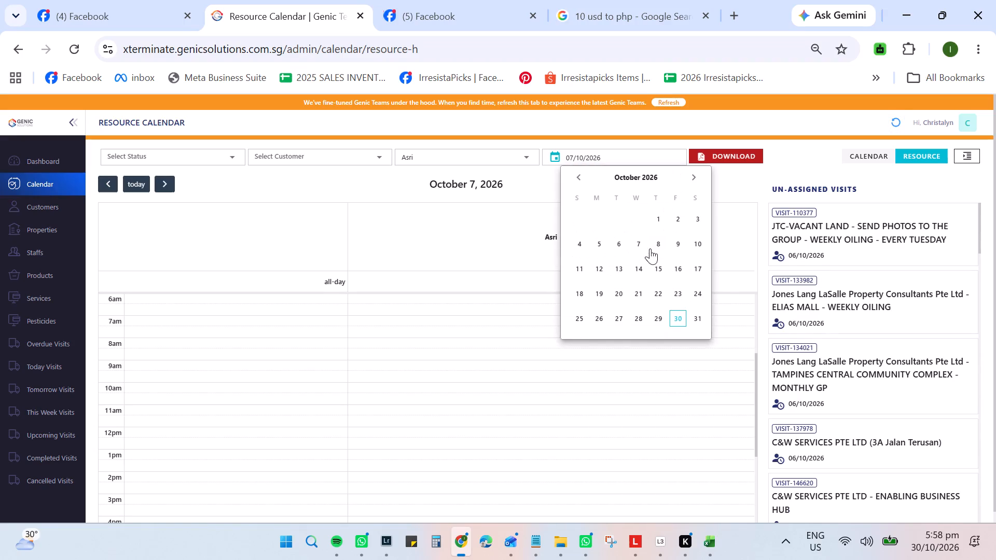
{"action": "left_click", "coordinate": [656, 245]}
{"action": "left_click", "coordinate": [618, 151]}
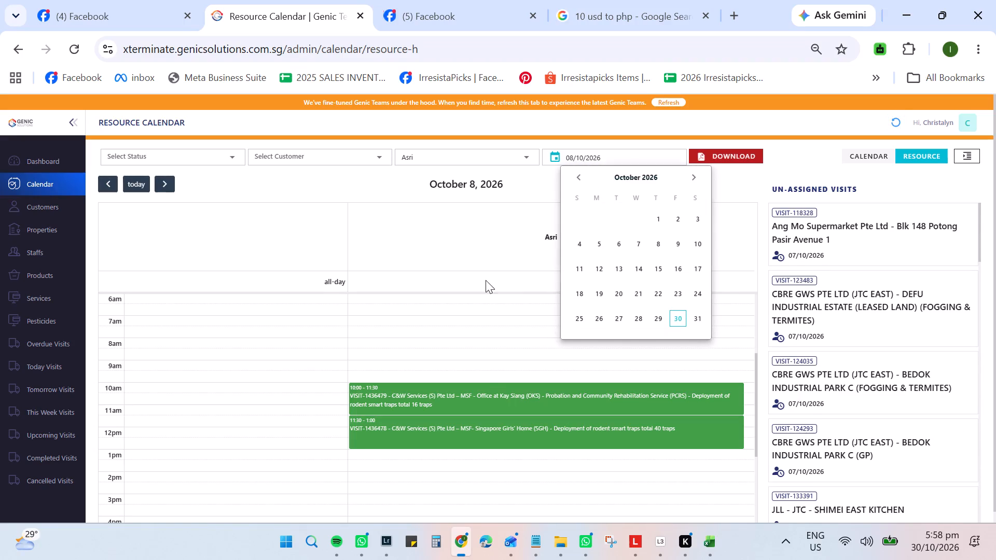
{"action": "left_click", "coordinate": [476, 236]}
{"action": "left_click", "coordinate": [481, 397]}
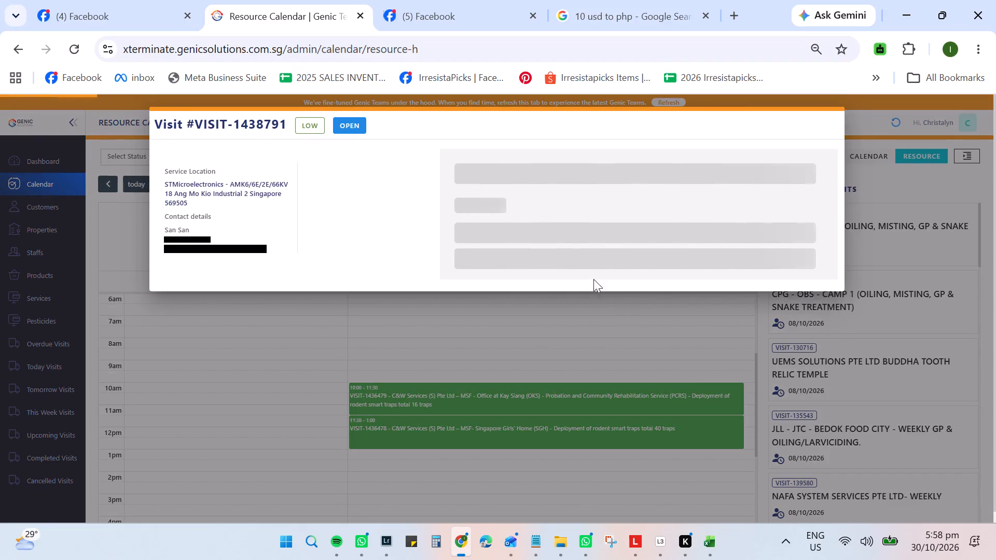
{"action": "left_click", "coordinate": [573, 282]}
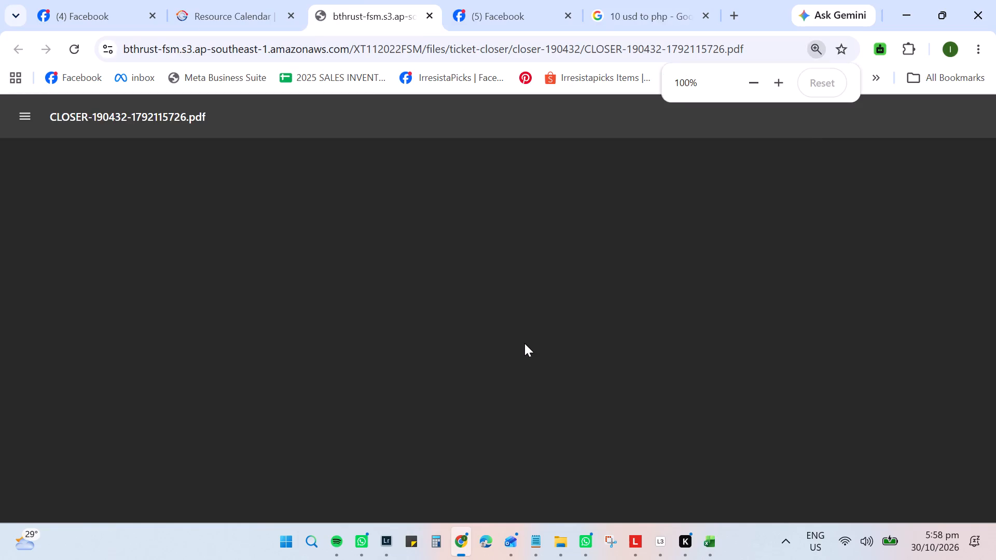
{"action": "scroll", "coordinate": [524, 344], "scroll_direction": "down", "scroll_amount": 4, "text": "ctrl"}
{"action": "scroll", "coordinate": [524, 345], "scroll_direction": "up", "scroll_amount": 1, "text": "ctrl"}
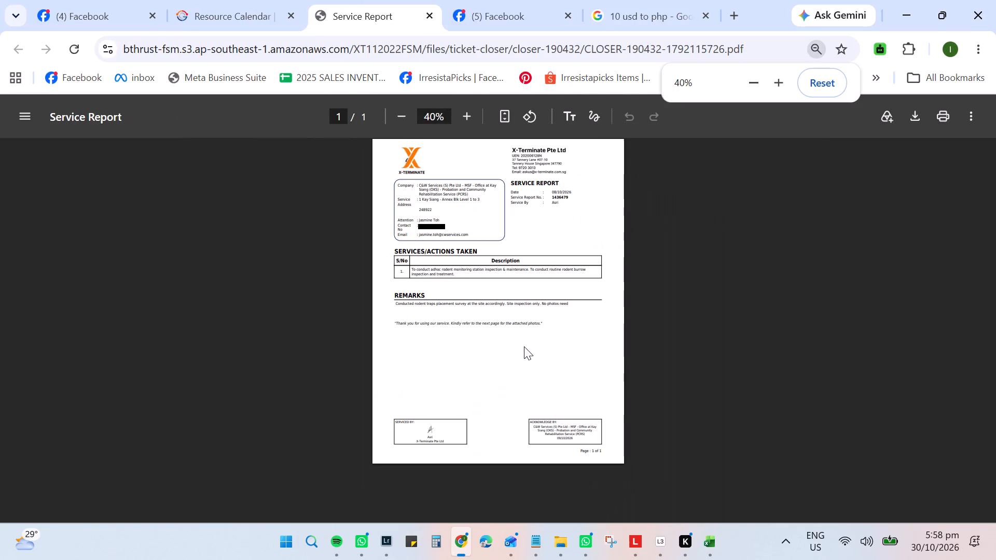
{"action": "left_click", "coordinate": [430, 12]}
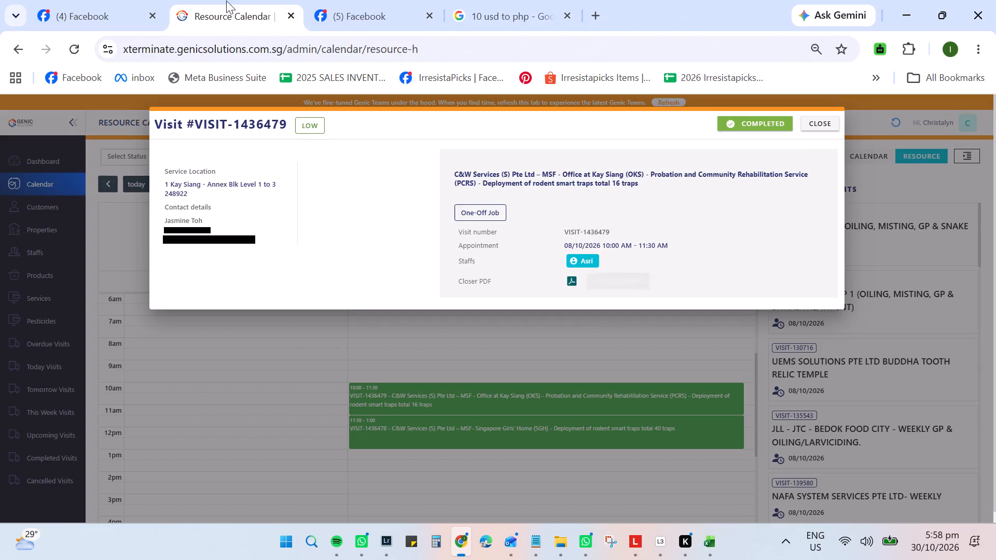
{"action": "left_click", "coordinate": [226, 1]}
{"action": "left_click", "coordinate": [822, 127]}
{"action": "left_click", "coordinate": [572, 431]}
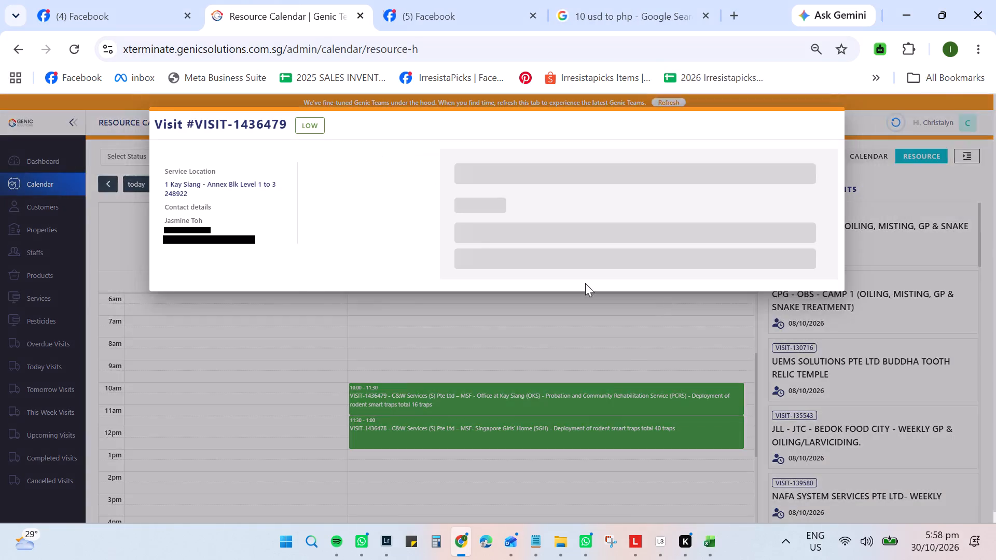
{"action": "left_click", "coordinate": [571, 270]}
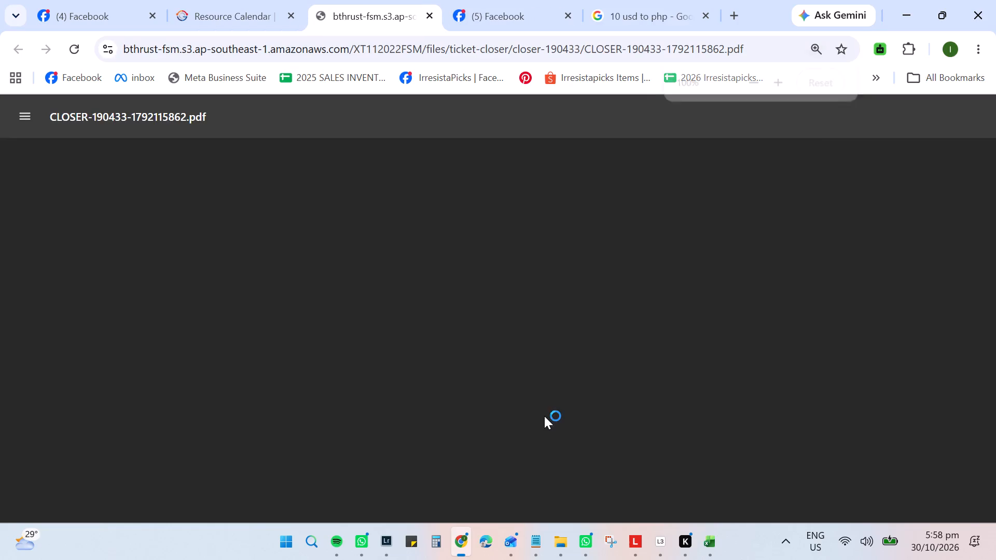
{"action": "scroll", "coordinate": [544, 416], "scroll_direction": "down", "scroll_amount": 3, "text": "ctrl"}
{"action": "scroll", "coordinate": [544, 416], "scroll_direction": "down", "scroll_amount": 1}
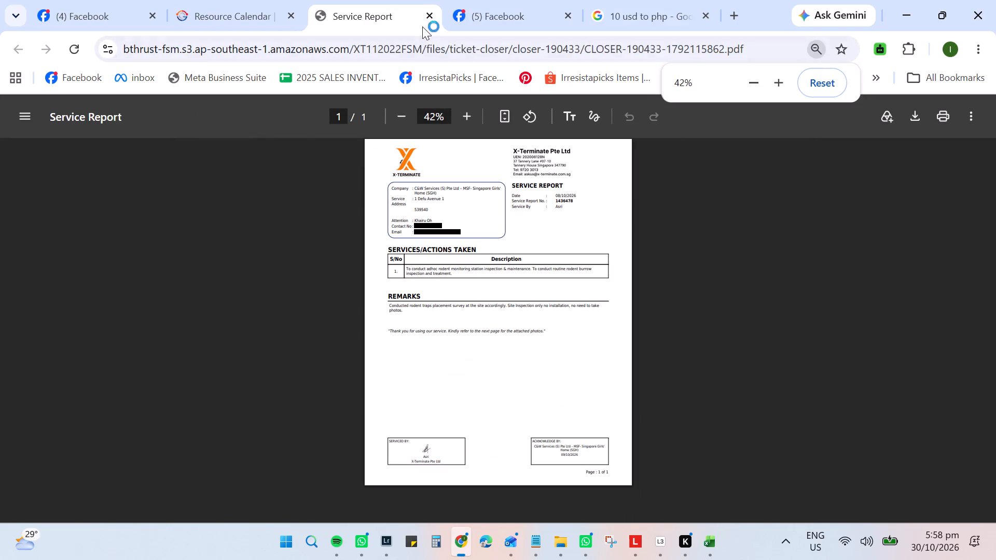
{"action": "left_click", "coordinate": [427, 14]}
Switch to Loggy3, stop the current recording, start a new one, and return to the browser.
{"action": "left_click", "coordinate": [662, 546]}
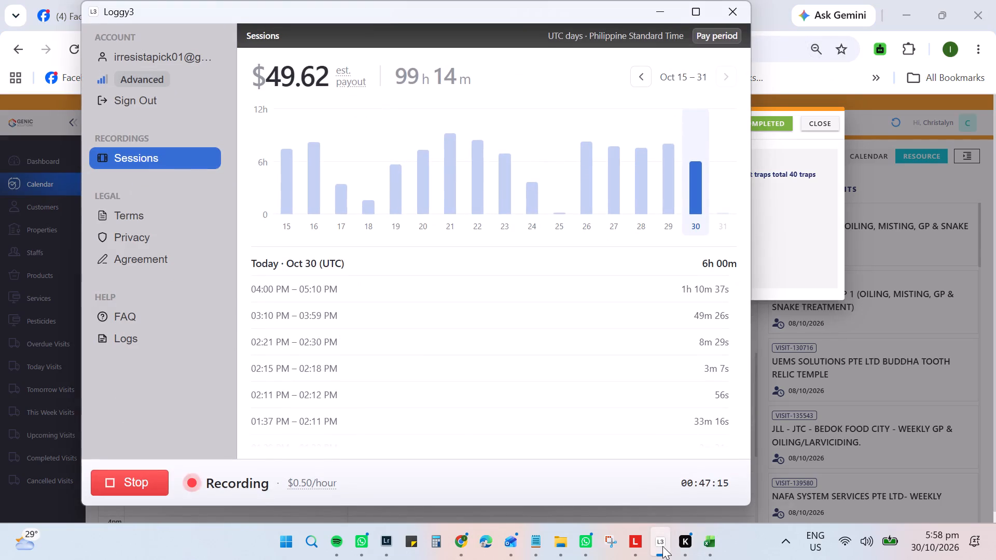
{"action": "left_click", "coordinate": [132, 485]}
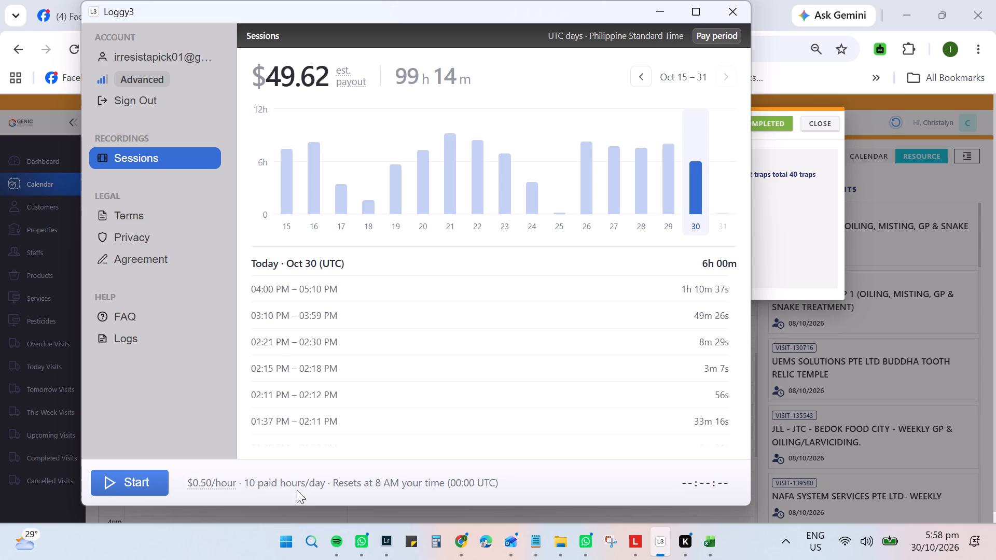
{"action": "left_click", "coordinate": [136, 484]}
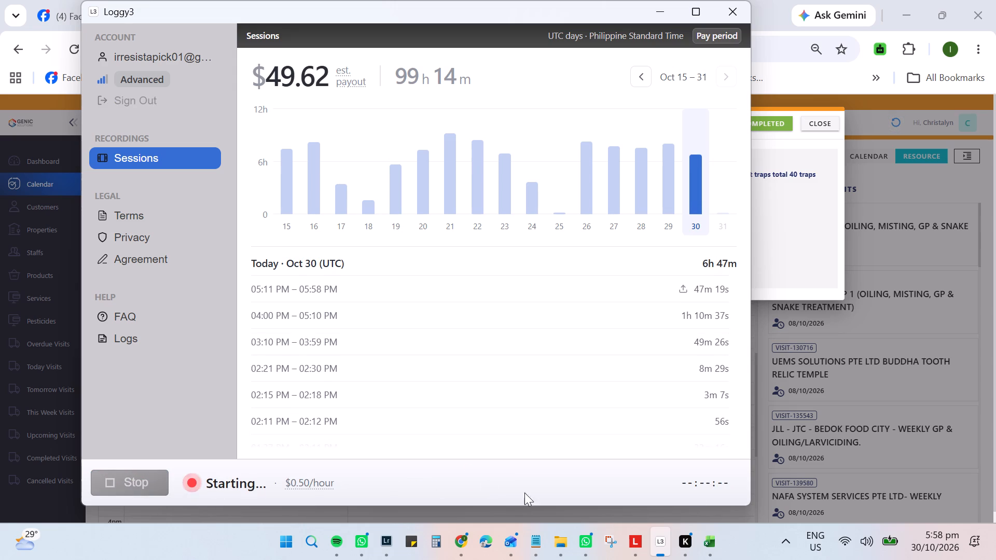
{"action": "left_click", "coordinate": [706, 552]}
{"action": "left_click", "coordinate": [706, 552]}
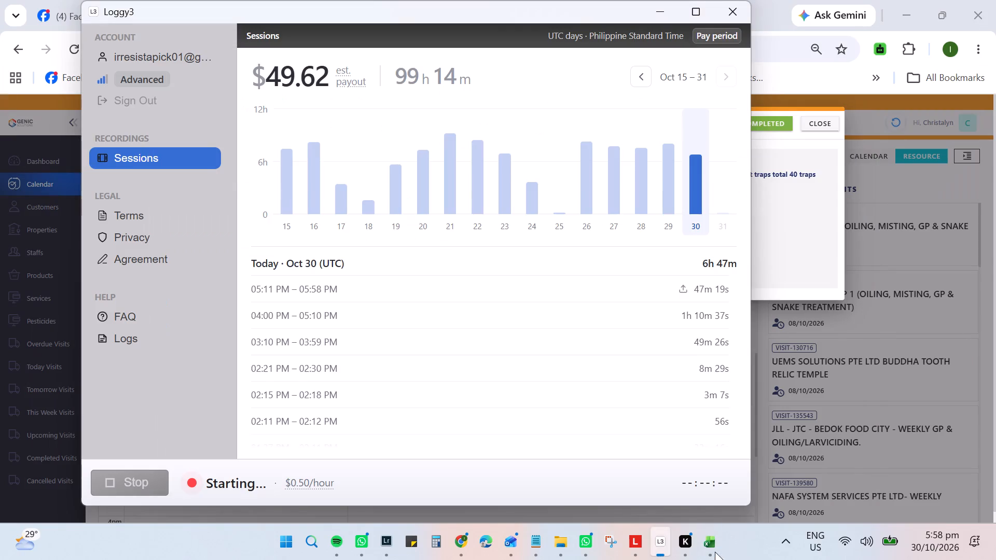
{"action": "left_click", "coordinate": [791, 236]}
{"action": "left_click", "coordinate": [819, 121]}
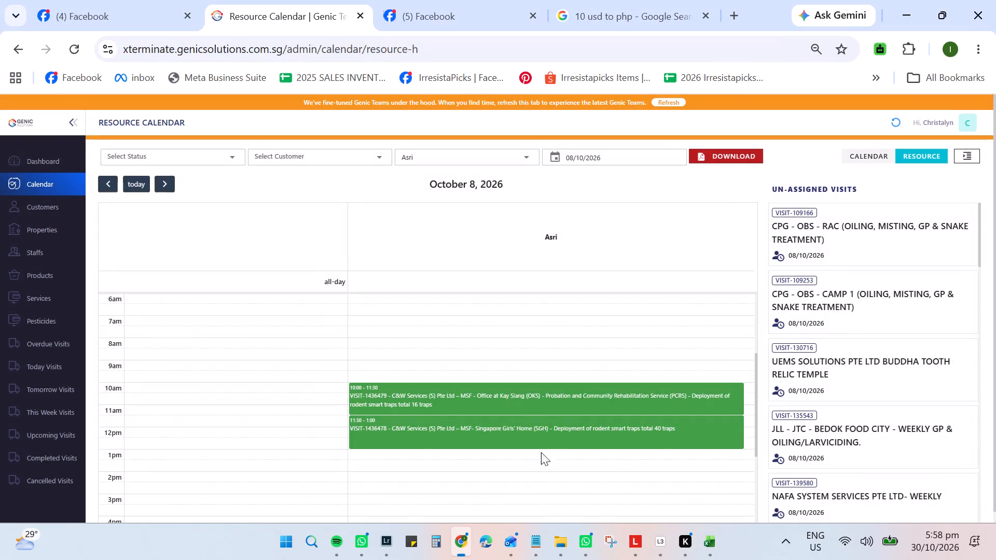
{"action": "scroll", "coordinate": [601, 470], "scroll_direction": "up", "scroll_amount": 1}
{"action": "scroll", "coordinate": [601, 472], "scroll_direction": "down", "scroll_amount": 2}
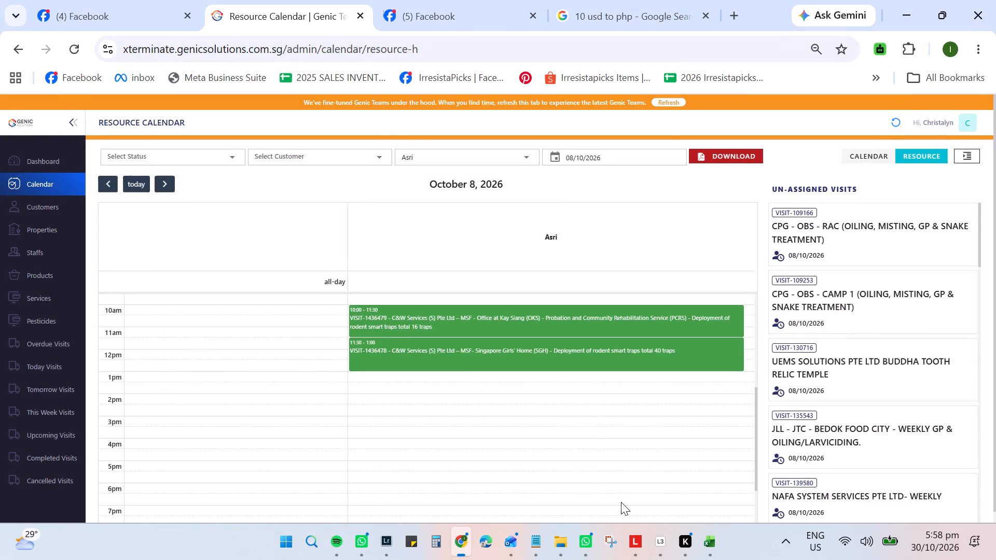
{"action": "scroll", "coordinate": [622, 503], "scroll_direction": "up", "scroll_amount": 1}
{"action": "left_click", "coordinate": [582, 157]}
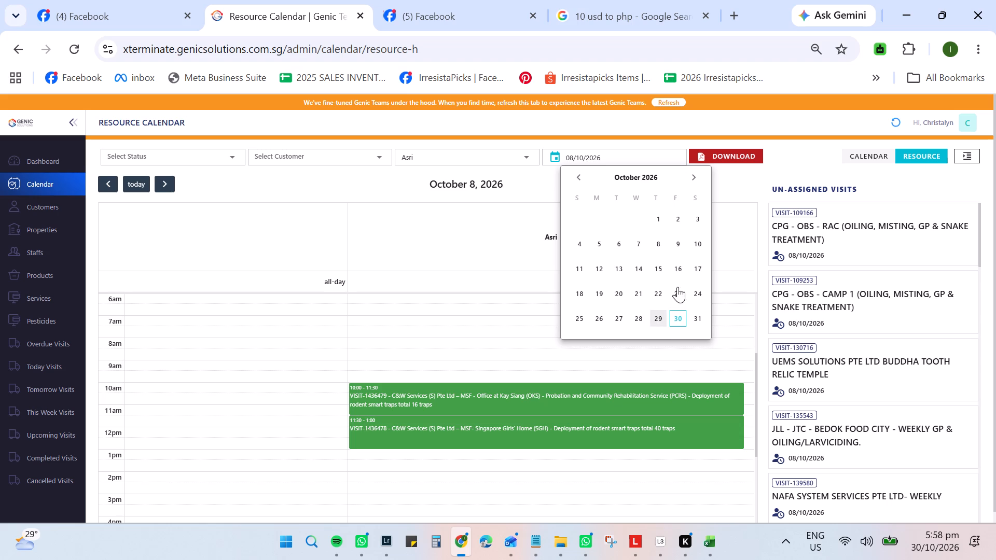
{"action": "left_click", "coordinate": [676, 245]}
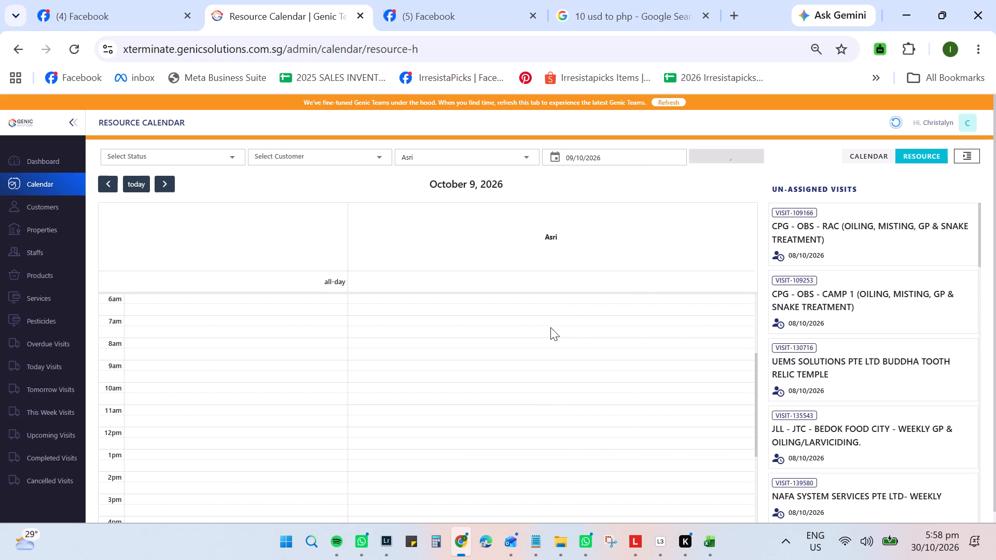
{"action": "scroll", "coordinate": [588, 447], "scroll_direction": "down", "scroll_amount": 3}
{"action": "scroll", "coordinate": [589, 450], "scroll_direction": "up", "scroll_amount": 5}
{"action": "scroll", "coordinate": [589, 450], "scroll_direction": "down", "scroll_amount": 4}
{"action": "left_click", "coordinate": [583, 150]}
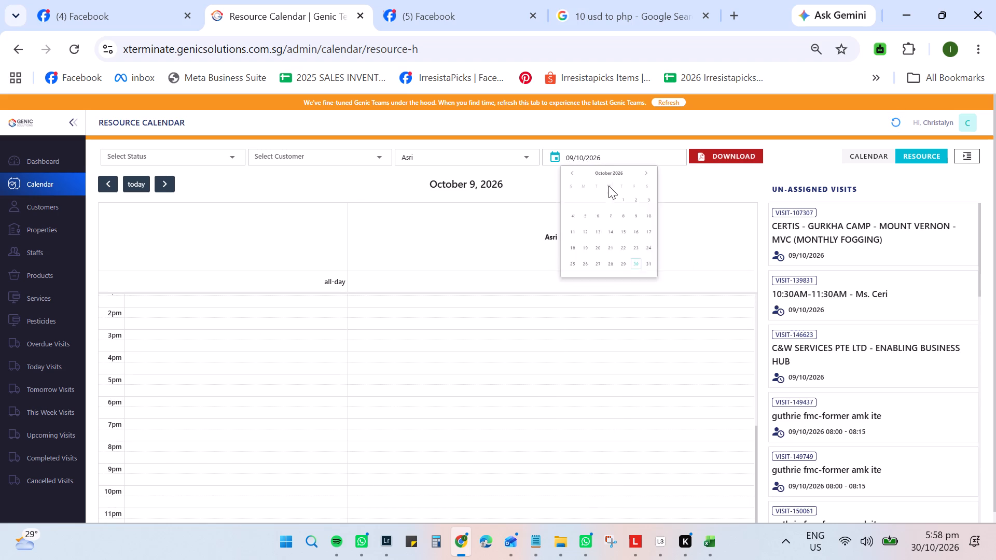
{"action": "left_click", "coordinate": [696, 240]}
{"action": "left_click", "coordinate": [603, 157]}
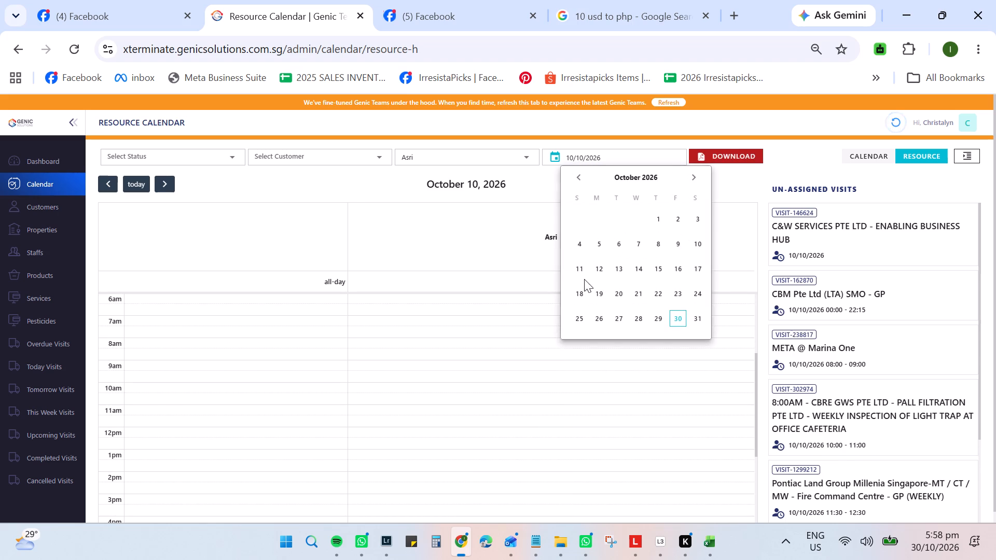
{"action": "left_click", "coordinate": [579, 272]}
Check Asri's schedule for each day from October 12 to October 16, 2026.
{"action": "left_click", "coordinate": [576, 148]}
{"action": "left_click", "coordinate": [576, 157]}
{"action": "left_click", "coordinate": [601, 267]}
{"action": "left_click", "coordinate": [588, 156]}
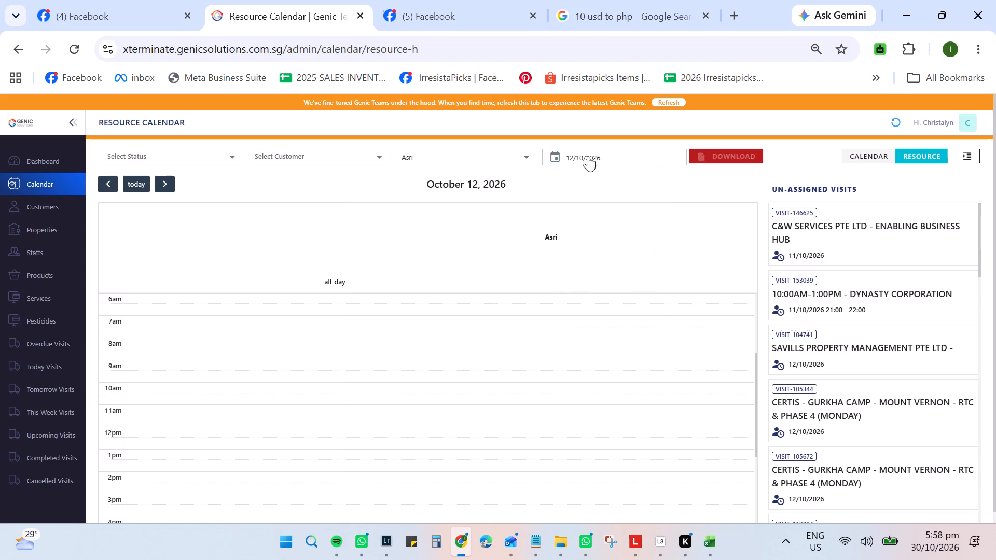
{"action": "left_click", "coordinate": [608, 269]}
{"action": "left_click", "coordinate": [614, 270]}
{"action": "left_click", "coordinate": [600, 155]}
{"action": "left_click", "coordinate": [638, 274]}
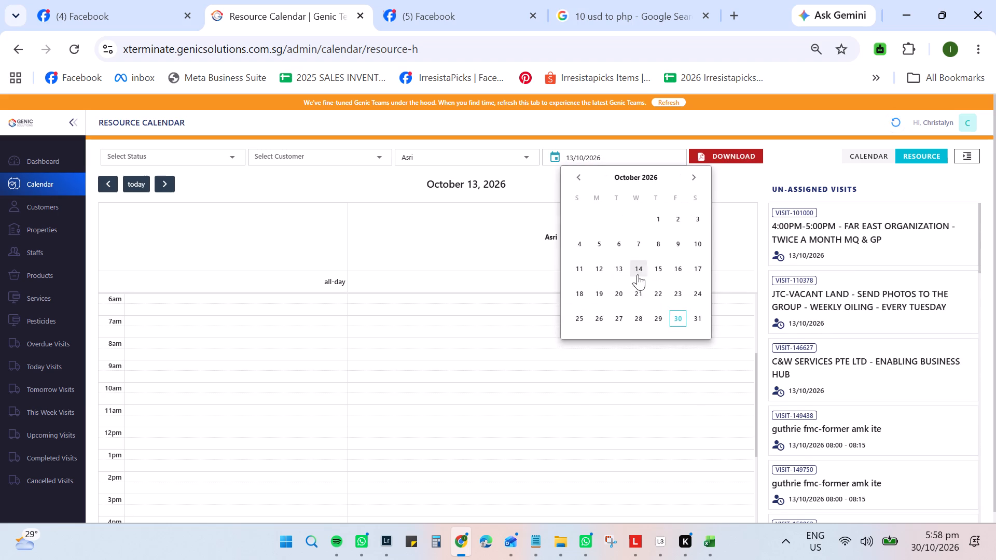
{"action": "left_click", "coordinate": [621, 159]}
{"action": "left_click", "coordinate": [660, 271]}
{"action": "left_click", "coordinate": [613, 148]}
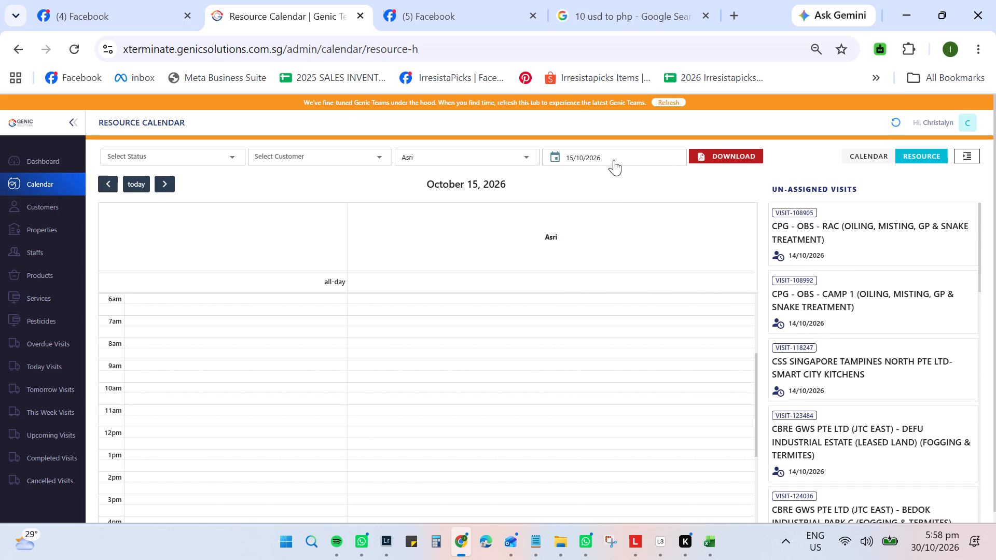
{"action": "left_click", "coordinate": [614, 160]}
{"action": "left_click", "coordinate": [673, 272]}
Check Asri's schedule for each day from October 17 to October 21, 2026.
{"action": "left_click", "coordinate": [623, 155]}
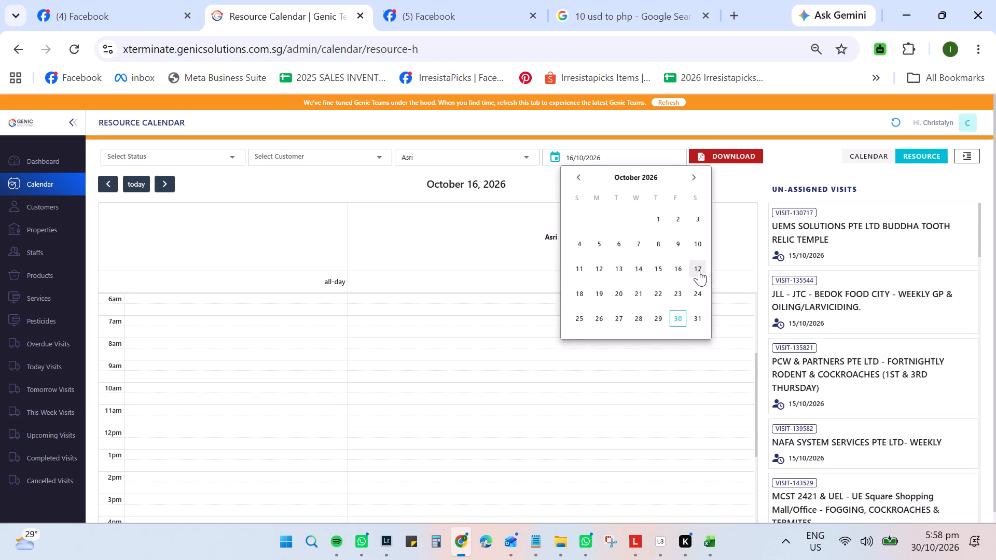
{"action": "left_click", "coordinate": [699, 270]}
{"action": "left_click", "coordinate": [598, 160]}
{"action": "left_click", "coordinate": [586, 298]}
{"action": "left_click", "coordinate": [593, 159]}
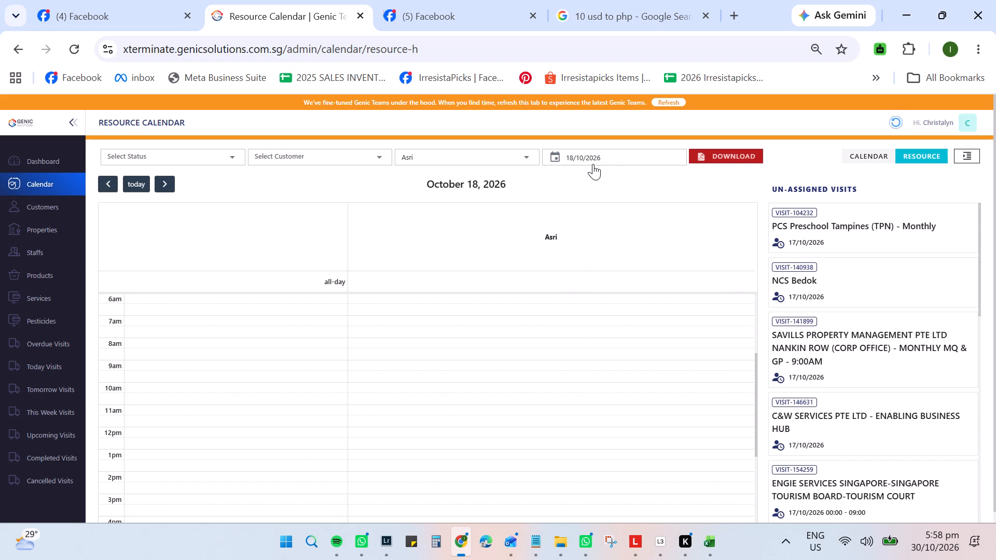
{"action": "left_click", "coordinate": [600, 293]}
{"action": "left_click", "coordinate": [607, 159]}
{"action": "left_click", "coordinate": [627, 292]}
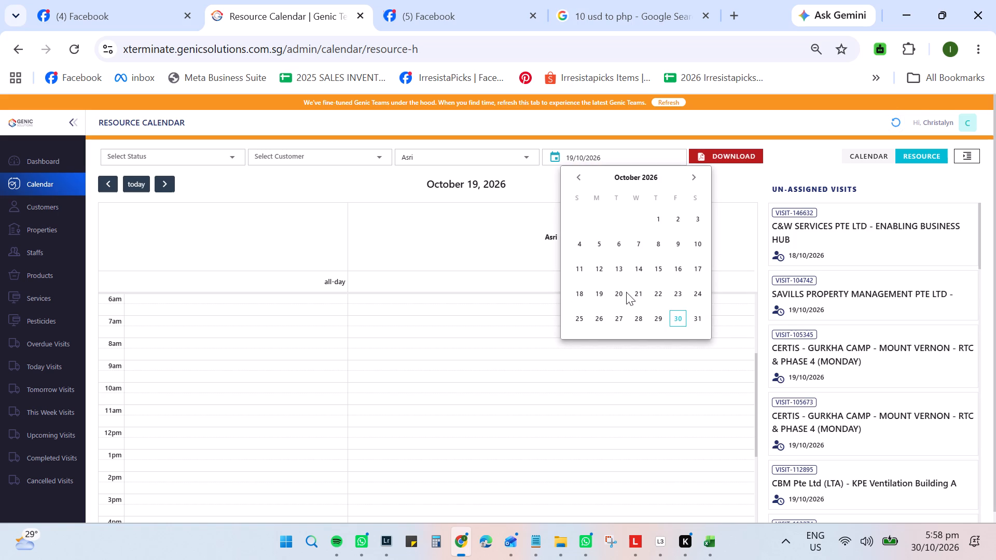
{"action": "left_click", "coordinate": [624, 294]}
{"action": "left_click", "coordinate": [624, 161]}
{"action": "left_click", "coordinate": [634, 295]}
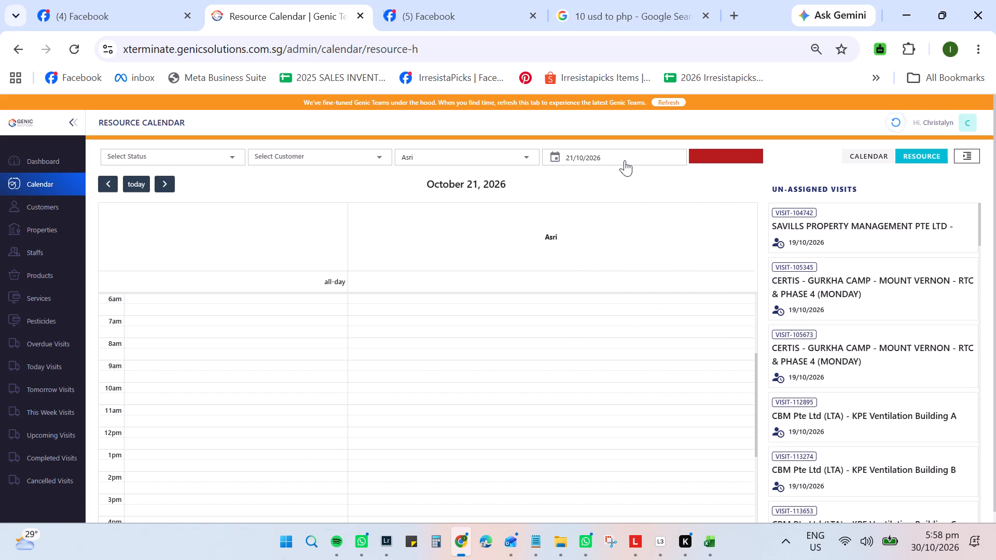
Check Asri's schedule for each day from October 22 to October 25, 2026.
{"action": "left_click", "coordinate": [624, 158]}
{"action": "left_click", "coordinate": [653, 298]}
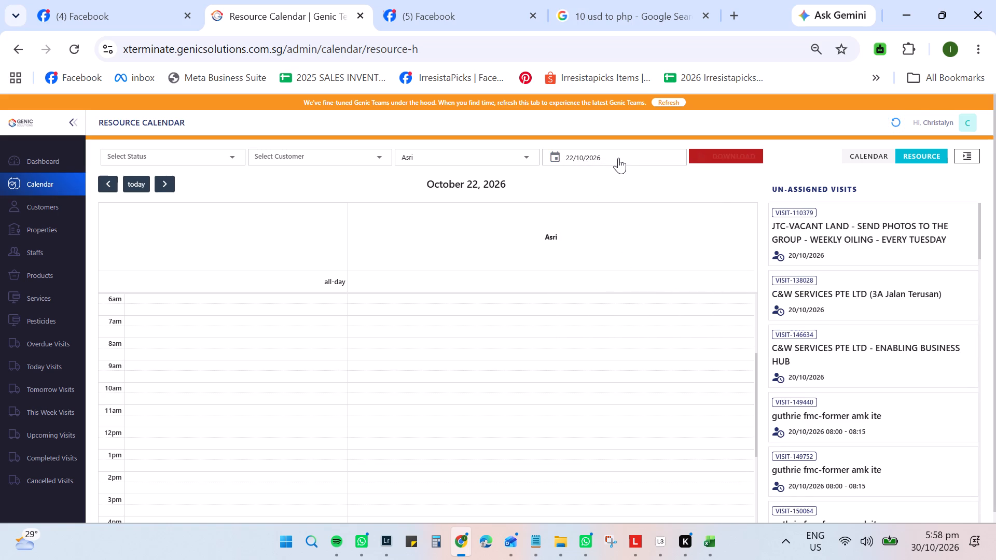
{"action": "left_click", "coordinate": [618, 158]}
{"action": "left_click", "coordinate": [683, 299]}
{"action": "left_click", "coordinate": [607, 155]}
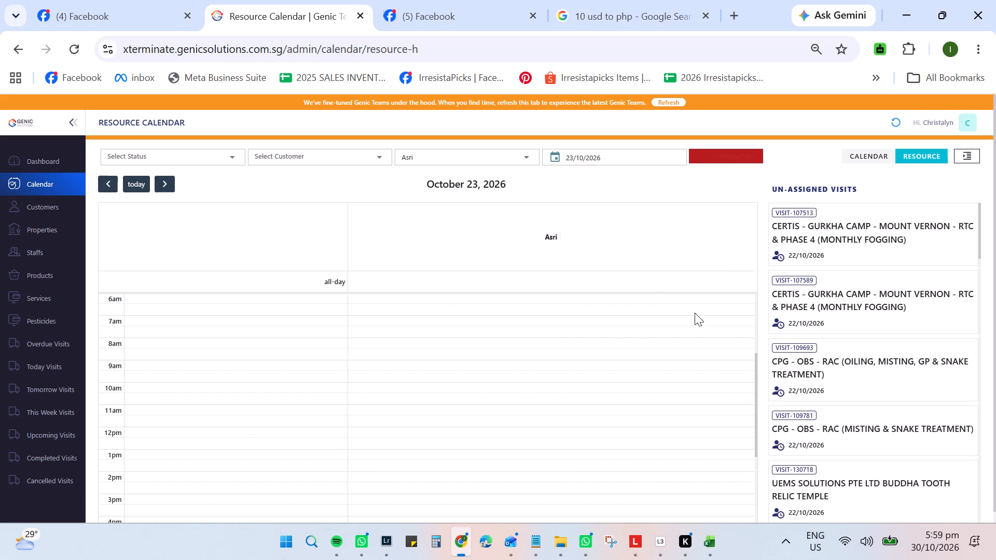
{"action": "left_click", "coordinate": [698, 295]}
{"action": "left_click", "coordinate": [571, 162]}
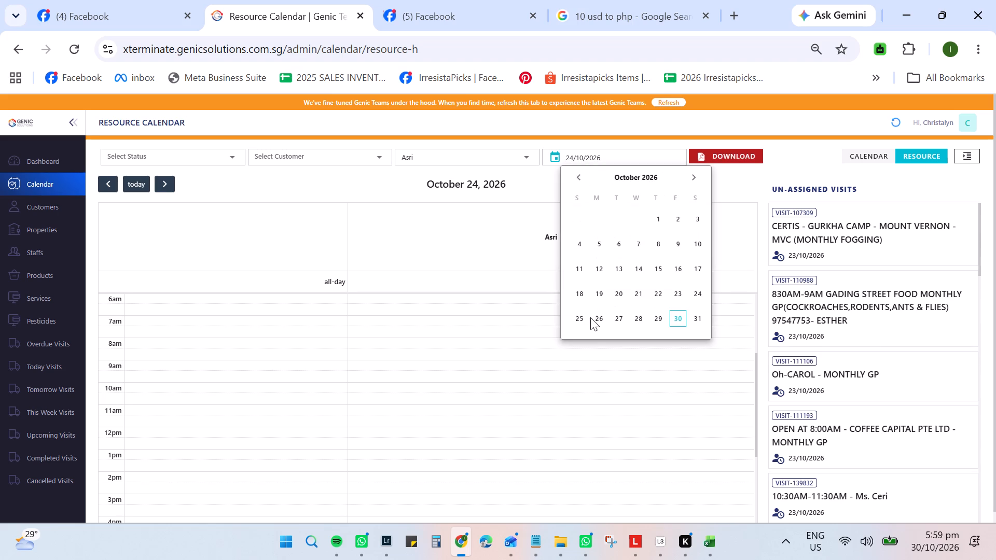
{"action": "left_click", "coordinate": [584, 323]}
Check Asri's schedule for each day from October 26 to October 29, 2026.
{"action": "left_click", "coordinate": [596, 161]}
{"action": "left_click", "coordinate": [602, 315]}
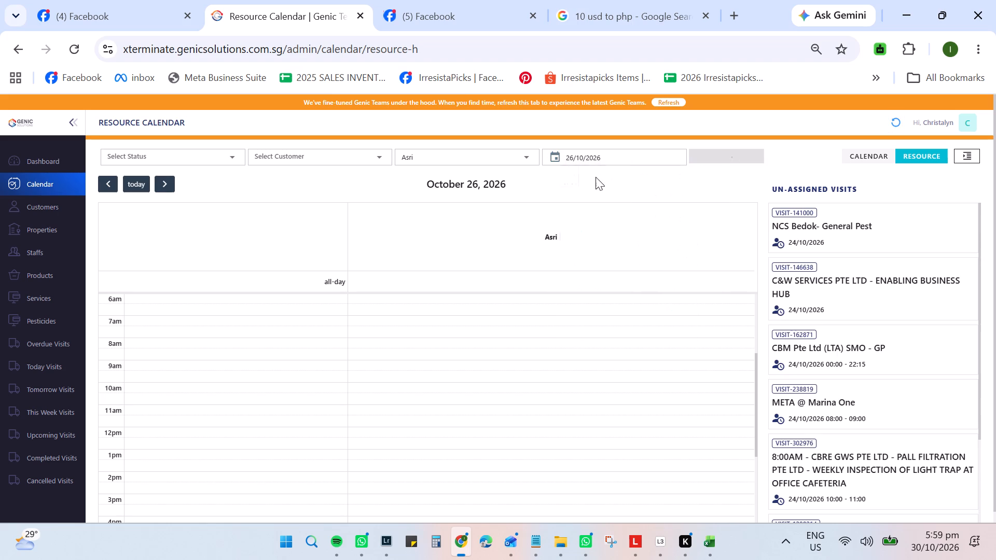
{"action": "left_click", "coordinate": [592, 159]}
{"action": "left_click", "coordinate": [621, 323]}
{"action": "left_click", "coordinate": [602, 149]}
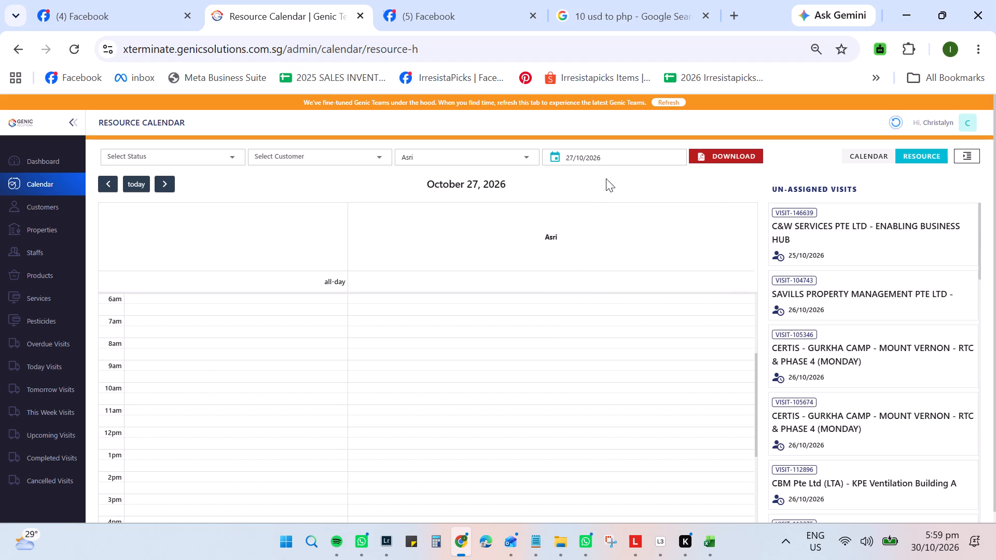
{"action": "left_click", "coordinate": [602, 152]}
{"action": "left_click", "coordinate": [635, 314]}
{"action": "left_click", "coordinate": [620, 160]}
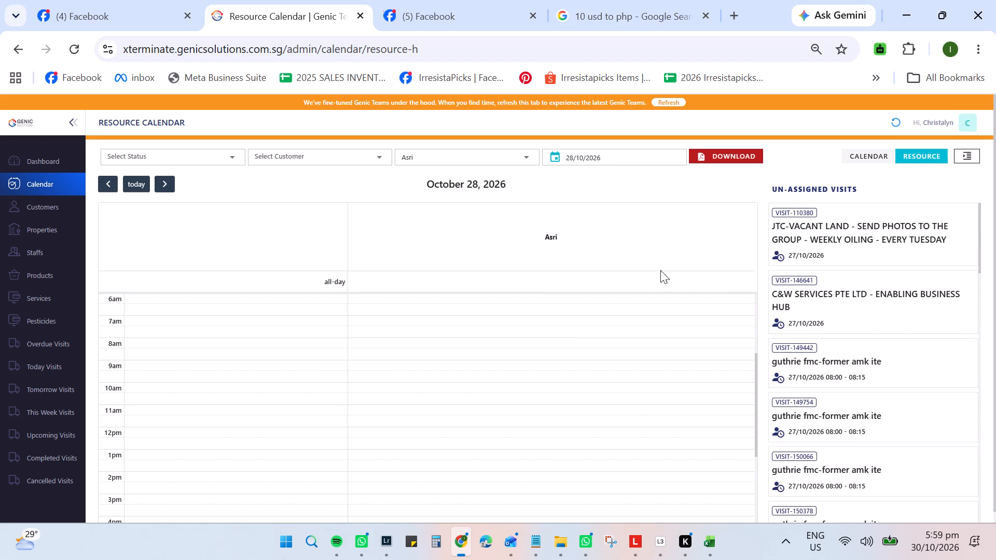
{"action": "left_click", "coordinate": [654, 321]}
{"action": "left_click", "coordinate": [628, 156]}
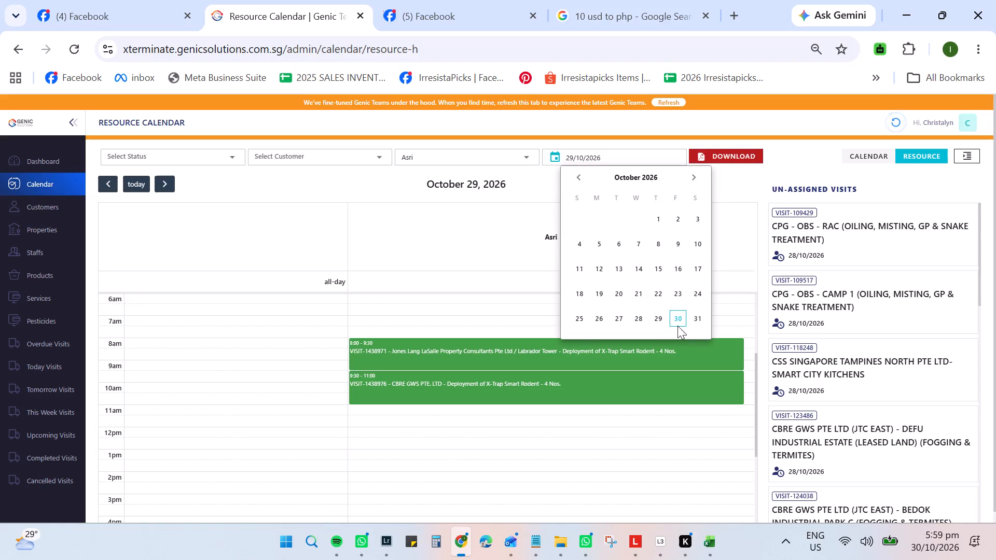
{"action": "left_click", "coordinate": [576, 357]}
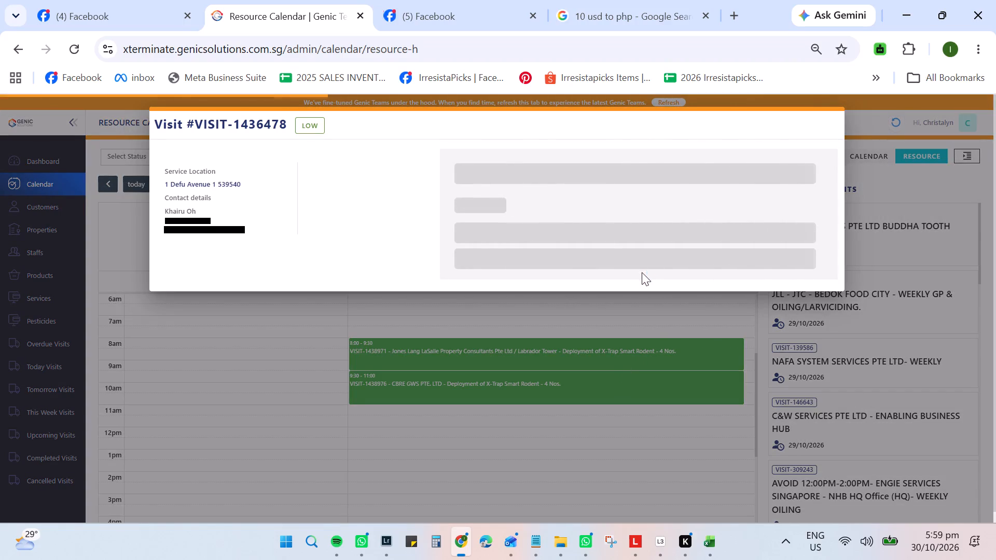
{"action": "left_click", "coordinate": [576, 273]}
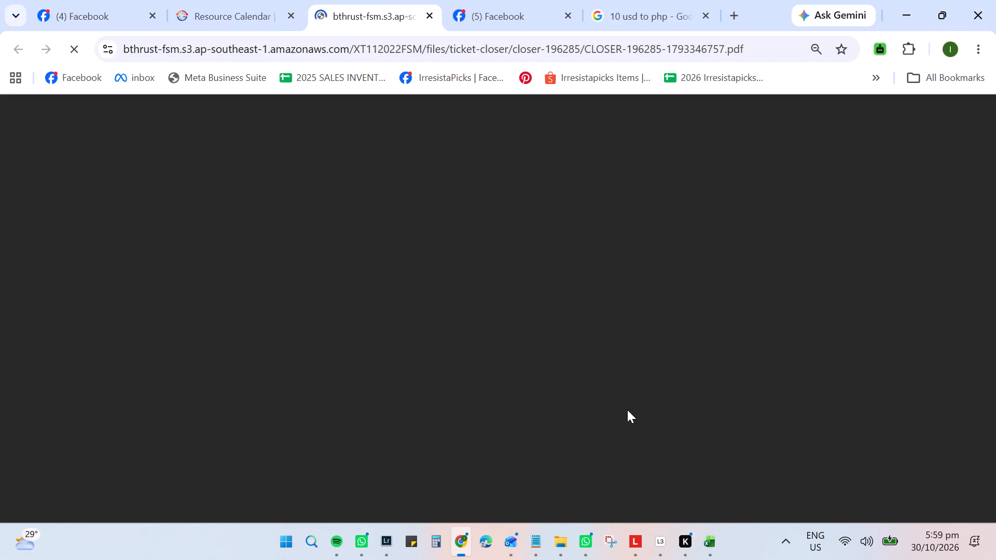
{"action": "scroll", "coordinate": [627, 411], "scroll_direction": "down", "scroll_amount": 5, "text": "ctrl"}
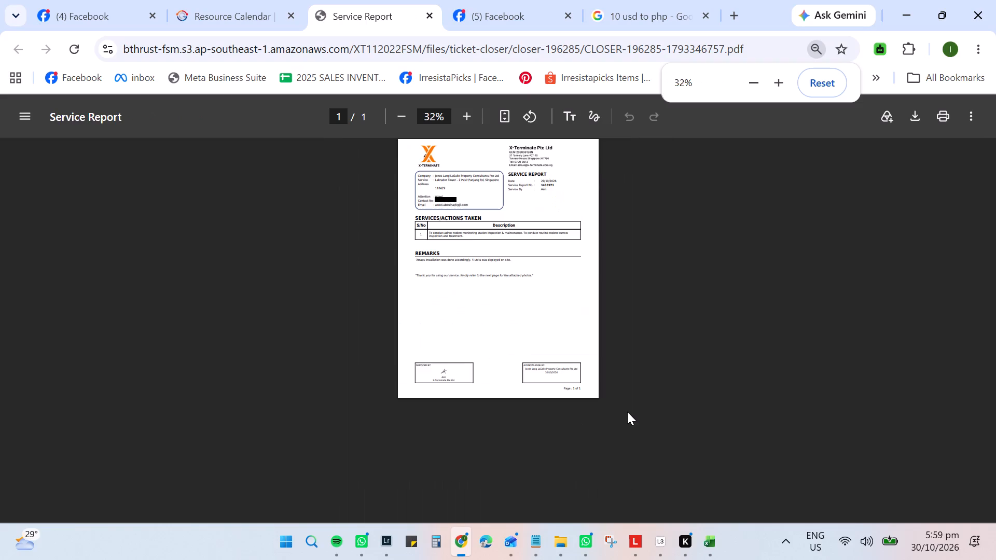
{"action": "scroll", "coordinate": [627, 412], "scroll_direction": "up", "scroll_amount": 2, "text": "ctrl"}
{"action": "left_click", "coordinate": [424, 13]}
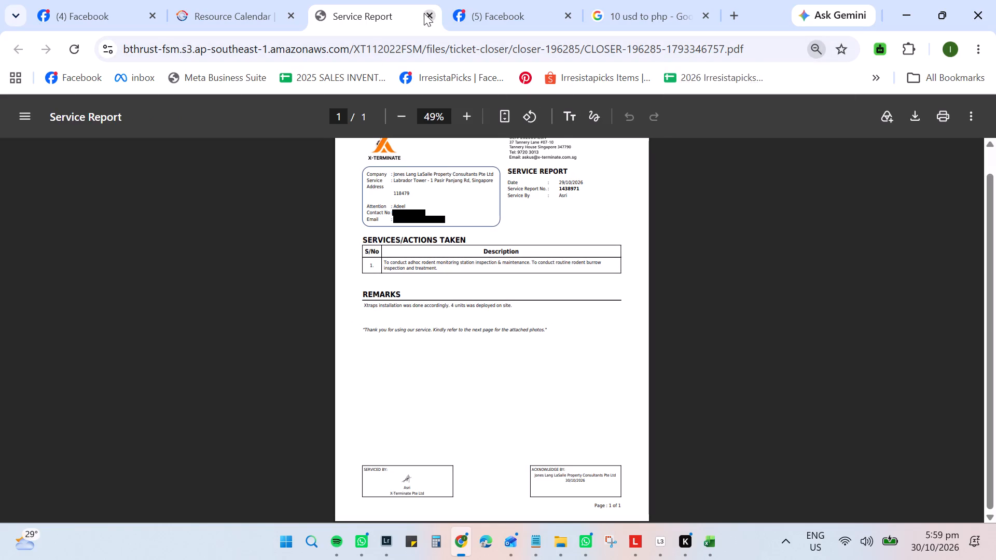
{"action": "left_click", "coordinate": [822, 121]}
{"action": "left_click", "coordinate": [587, 383]}
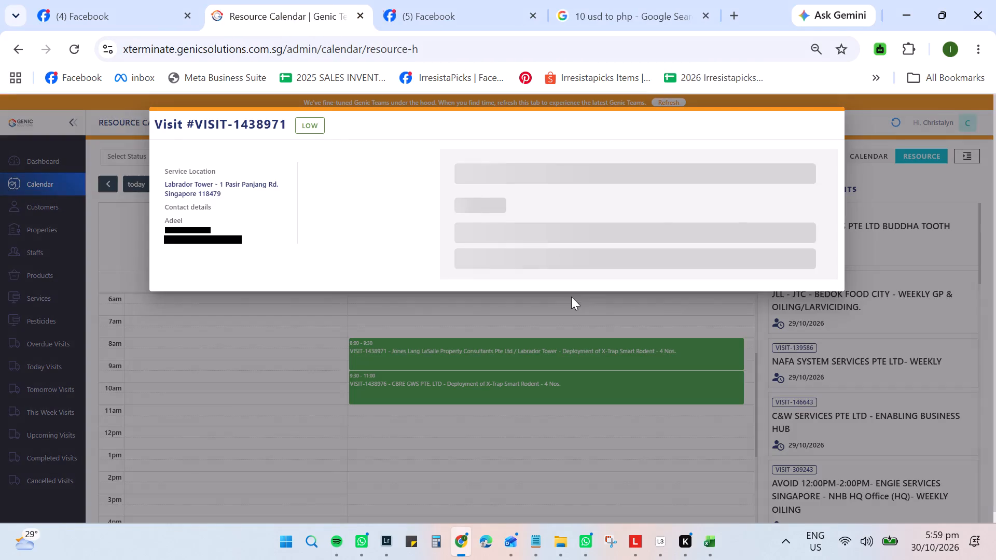
{"action": "left_click", "coordinate": [576, 269]}
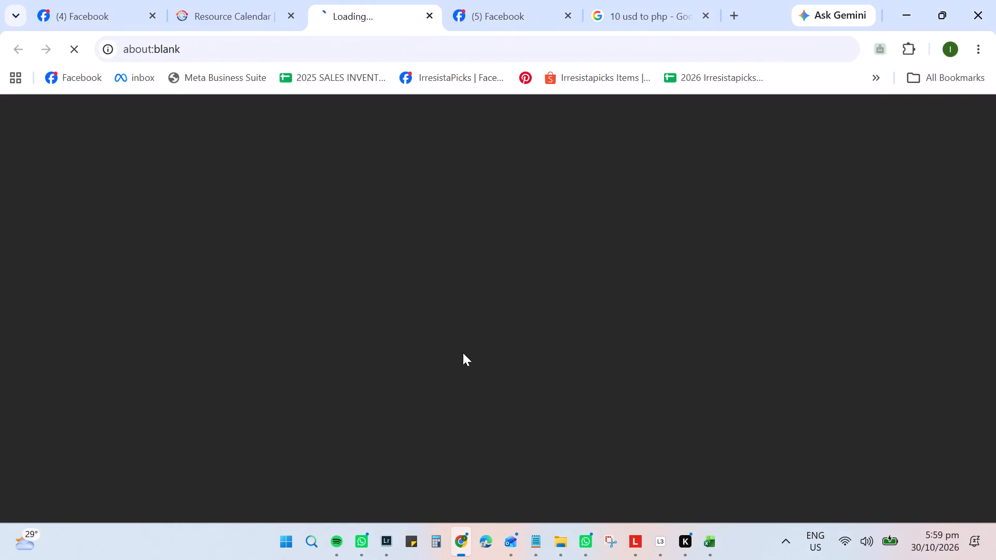
{"action": "scroll", "coordinate": [462, 353], "scroll_direction": "down", "scroll_amount": 6, "text": "ctrl"}
{"action": "scroll", "coordinate": [462, 354], "scroll_direction": "down", "scroll_amount": 1}
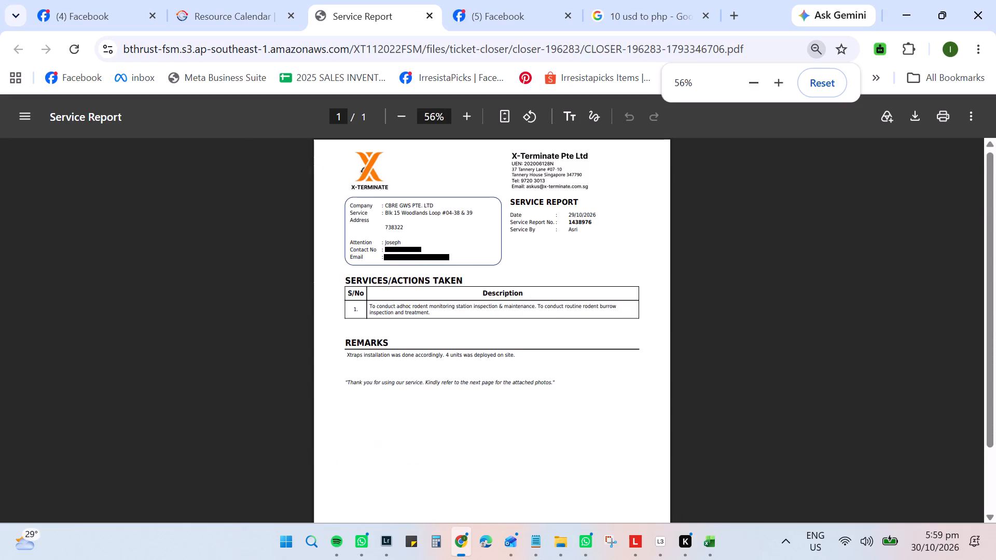
{"action": "scroll", "coordinate": [462, 354], "scroll_direction": "down", "scroll_amount": 5}
{"action": "scroll", "coordinate": [462, 354], "scroll_direction": "up", "scroll_amount": 5}
{"action": "left_click", "coordinate": [432, 15]}
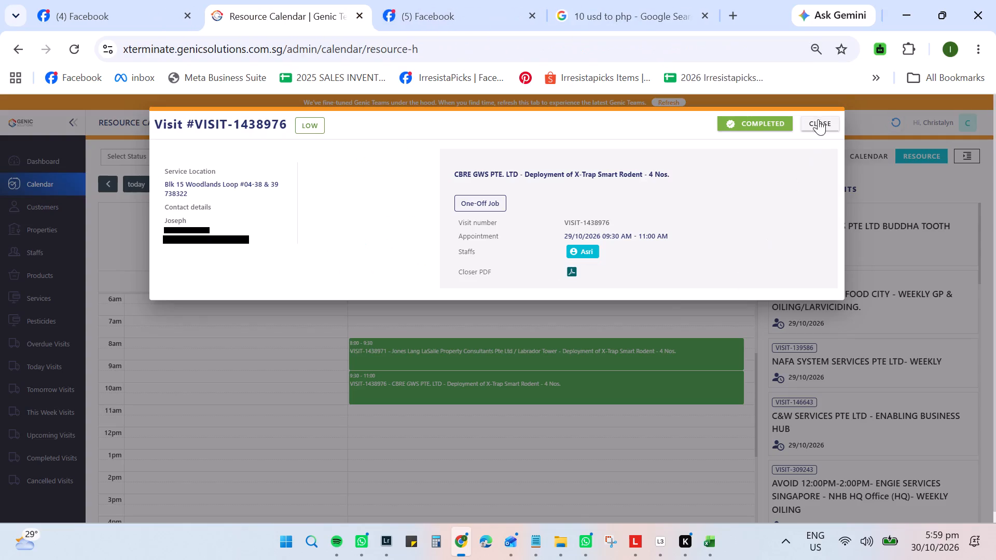
{"action": "left_click", "coordinate": [819, 119]}
Check Asri's schedule for October 30, 2026 through the whole day.
{"action": "left_click", "coordinate": [628, 155]}
{"action": "left_click", "coordinate": [674, 320]}
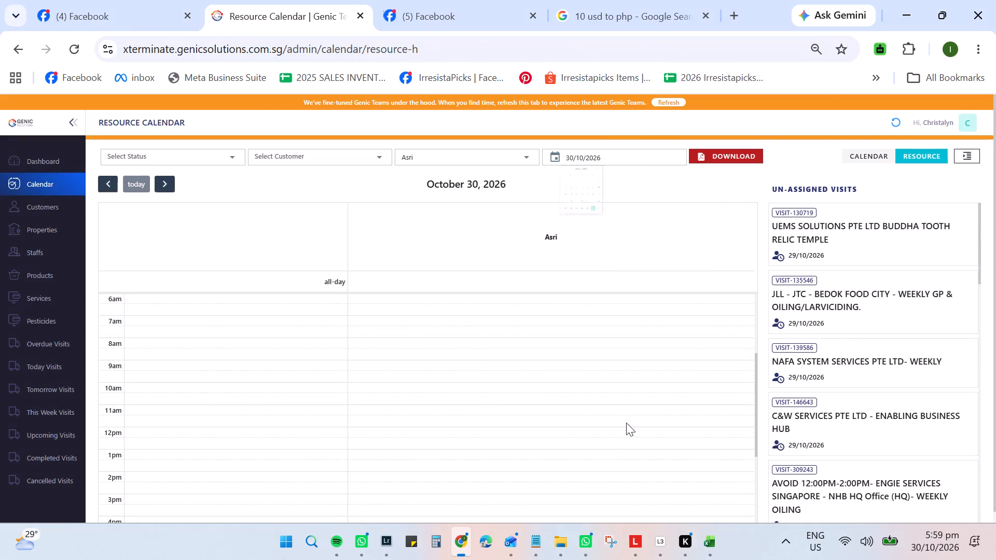
{"action": "scroll", "coordinate": [595, 463], "scroll_direction": "down", "scroll_amount": 4}
{"action": "scroll", "coordinate": [595, 463], "scroll_direction": "up", "scroll_amount": 5}
{"action": "scroll", "coordinate": [595, 463], "scroll_direction": "down", "scroll_amount": 5}
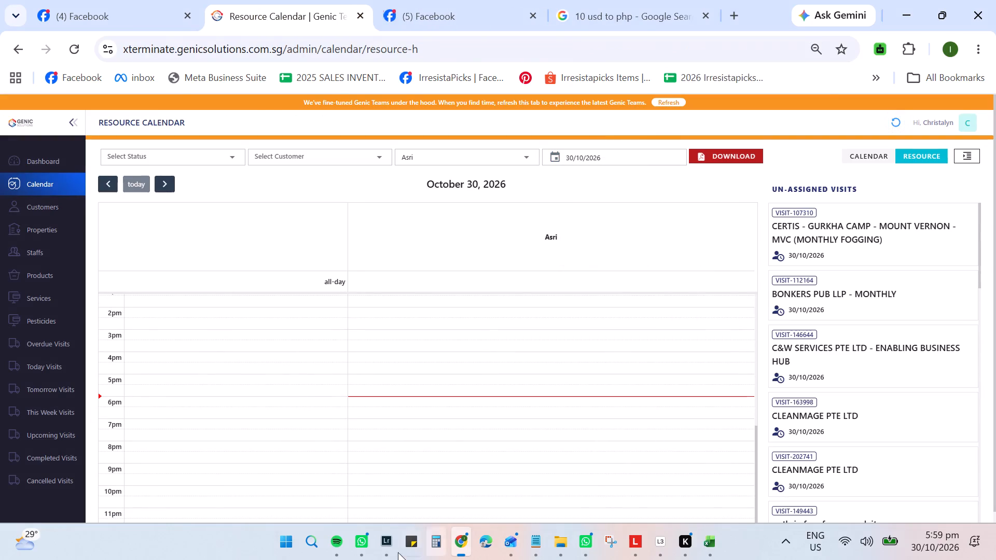
Replace Asri with Joachim as the engineer filtering the resource calendar.
{"action": "left_click", "coordinate": [514, 158]}
{"action": "left_click", "coordinate": [481, 158]}
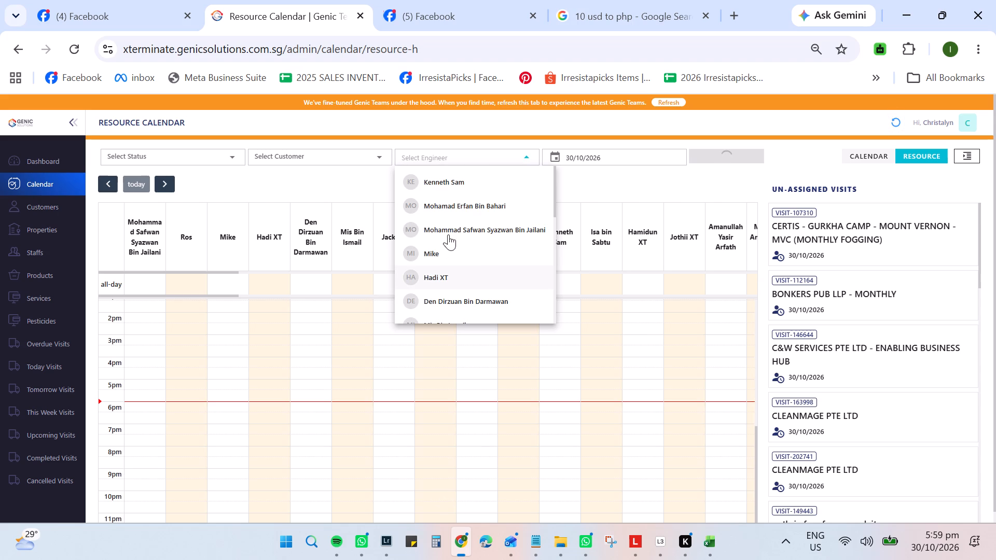
{"action": "left_click", "coordinate": [455, 154]}
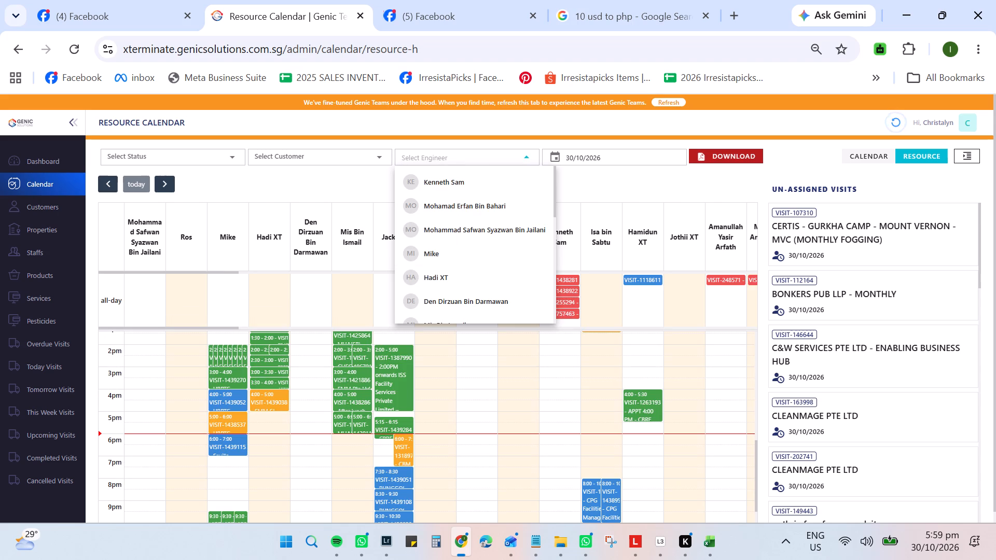
{"action": "type", "text": "joc"}
{"action": "key", "text": "BackSpace"}
{"action": "key", "text": "a"}
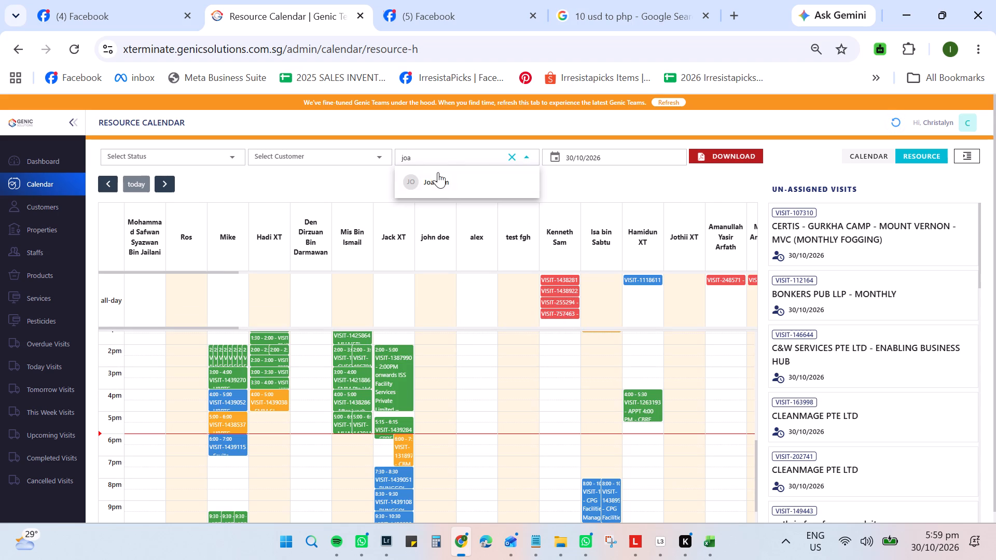
{"action": "left_click", "coordinate": [437, 175]}
{"action": "left_click", "coordinate": [616, 183]}
Check Joachim's schedule for each day from October 1 to October 3, 2026.
{"action": "left_click", "coordinate": [590, 157]}
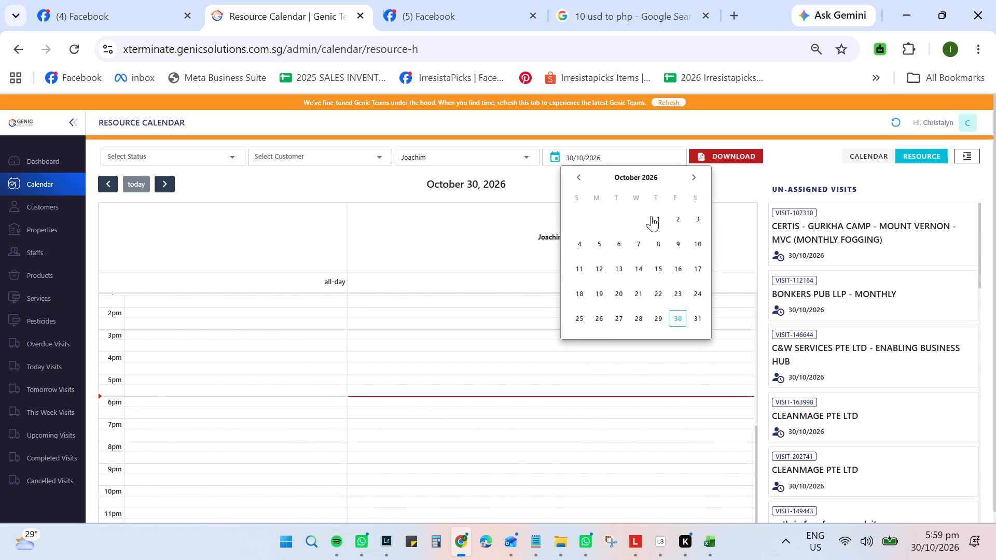
{"action": "left_click", "coordinate": [662, 218]}
{"action": "scroll", "coordinate": [515, 408], "scroll_direction": "up", "scroll_amount": 2}
{"action": "scroll", "coordinate": [515, 410], "scroll_direction": "down", "scroll_amount": 4}
{"action": "scroll", "coordinate": [515, 410], "scroll_direction": "up", "scroll_amount": 2}
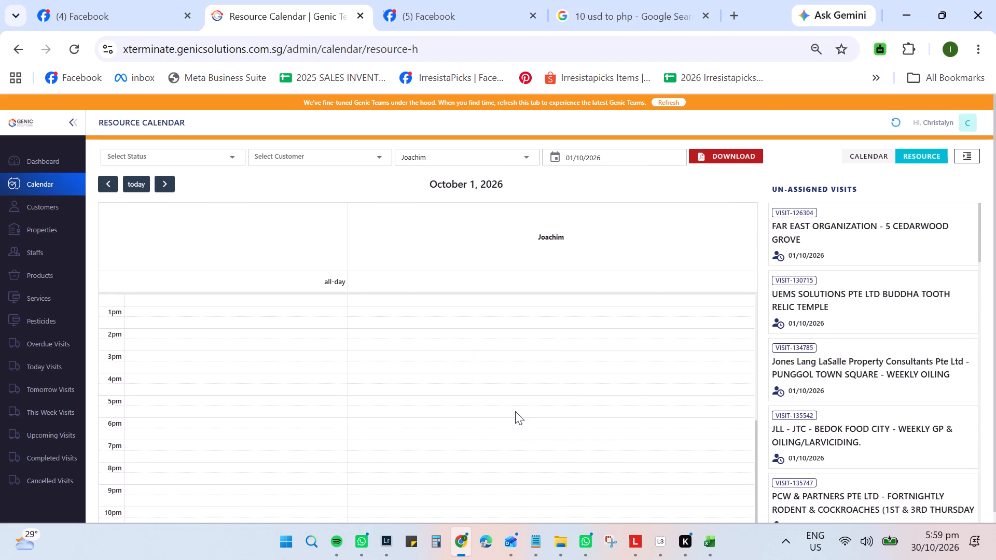
{"action": "scroll", "coordinate": [515, 411], "scroll_direction": "up", "scroll_amount": 5}
{"action": "left_click", "coordinate": [612, 155]}
{"action": "left_click", "coordinate": [674, 218]}
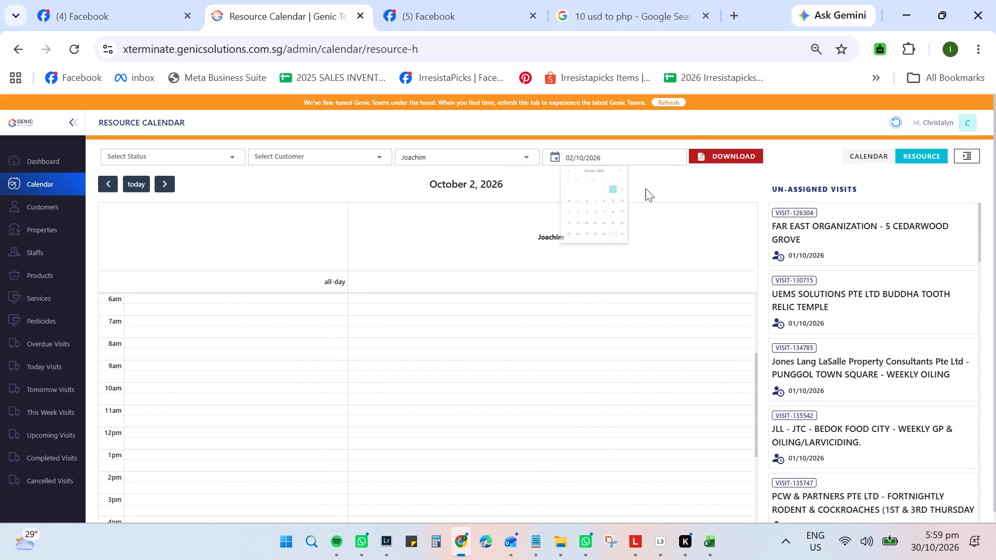
{"action": "left_click", "coordinate": [619, 155]}
{"action": "left_click", "coordinate": [692, 219]}
Check Joachim's schedule for each day from October 4 to October 8, 2026.
{"action": "left_click", "coordinate": [621, 154]}
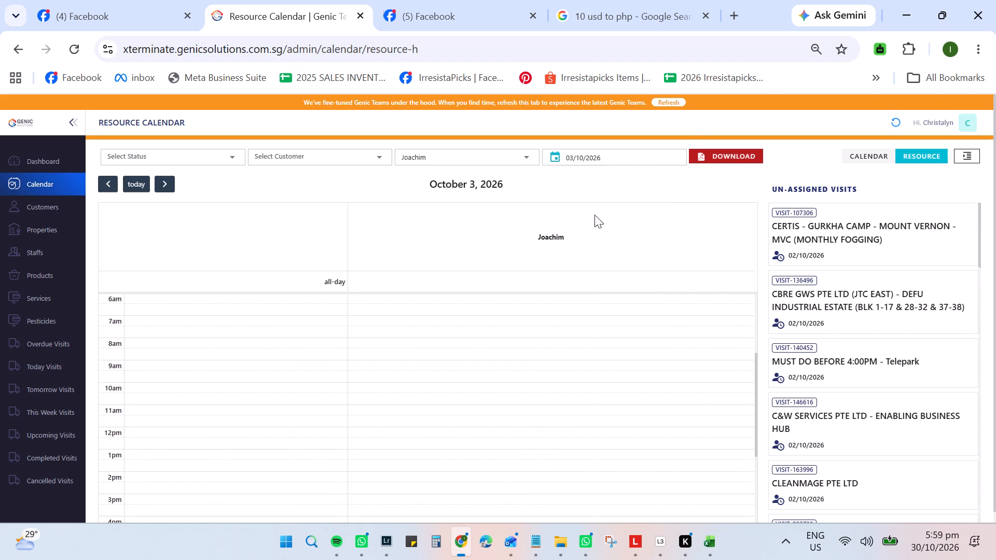
{"action": "left_click", "coordinate": [584, 243]}
{"action": "left_click", "coordinate": [582, 149]}
{"action": "left_click", "coordinate": [596, 153]}
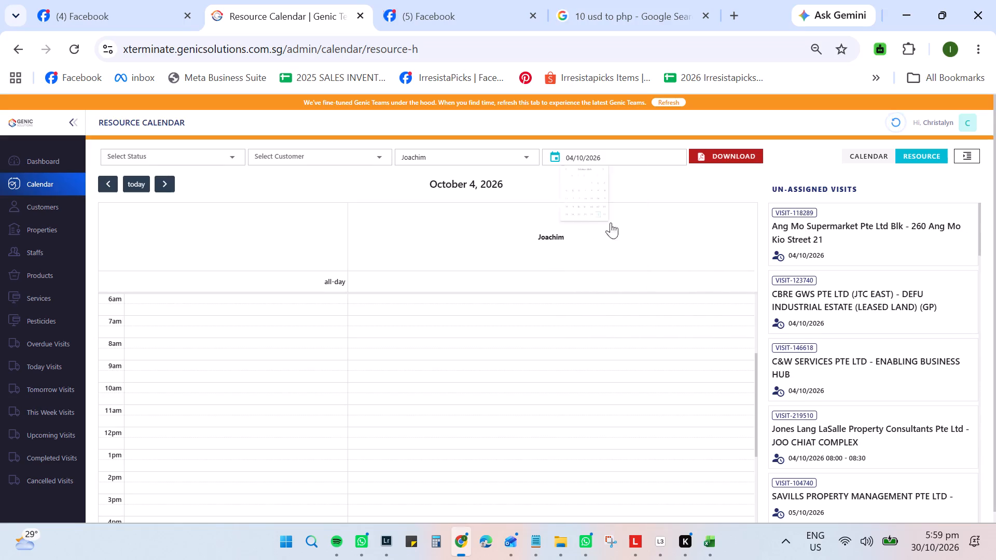
{"action": "left_click", "coordinate": [599, 244]}
{"action": "left_click", "coordinate": [589, 158]}
{"action": "left_click", "coordinate": [616, 248]}
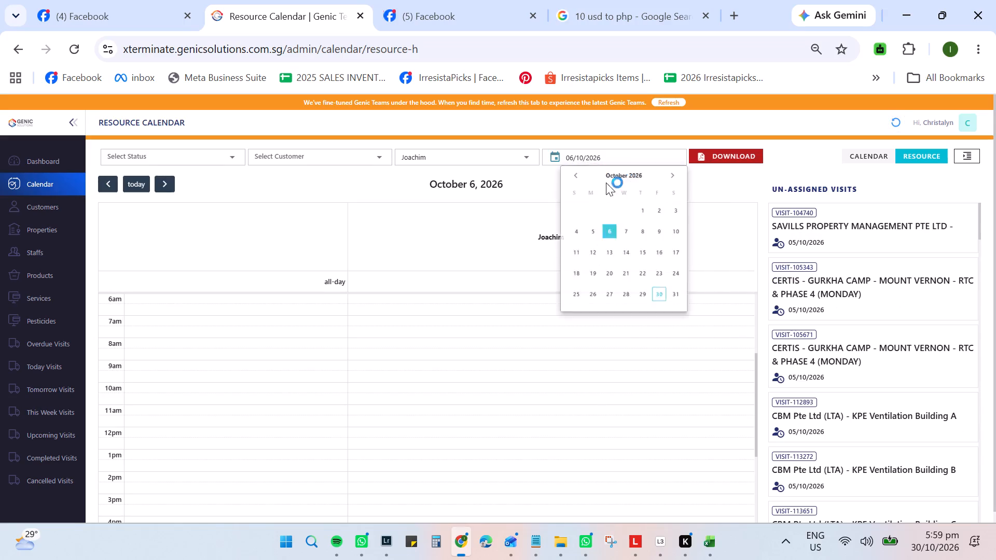
{"action": "left_click", "coordinate": [597, 157]}
{"action": "left_click", "coordinate": [640, 247]}
{"action": "left_click", "coordinate": [614, 153]}
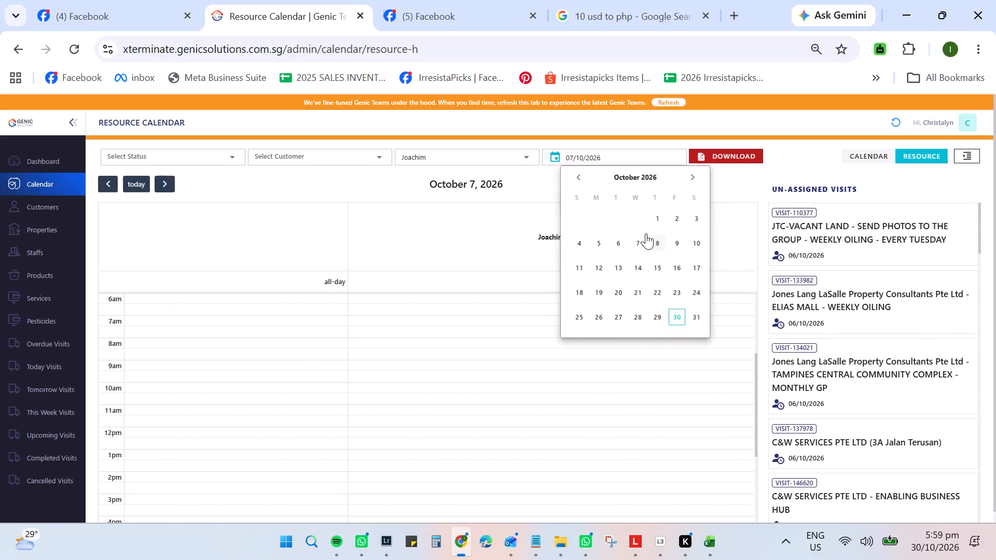
{"action": "left_click", "coordinate": [654, 243]}
Open the details of VISIT-1437134 on October 8 and copy its full ST ENGINEERING SYNTHESIS PTE LTD job title.
{"action": "left_click", "coordinate": [626, 164]}
{"action": "left_click", "coordinate": [572, 458]}
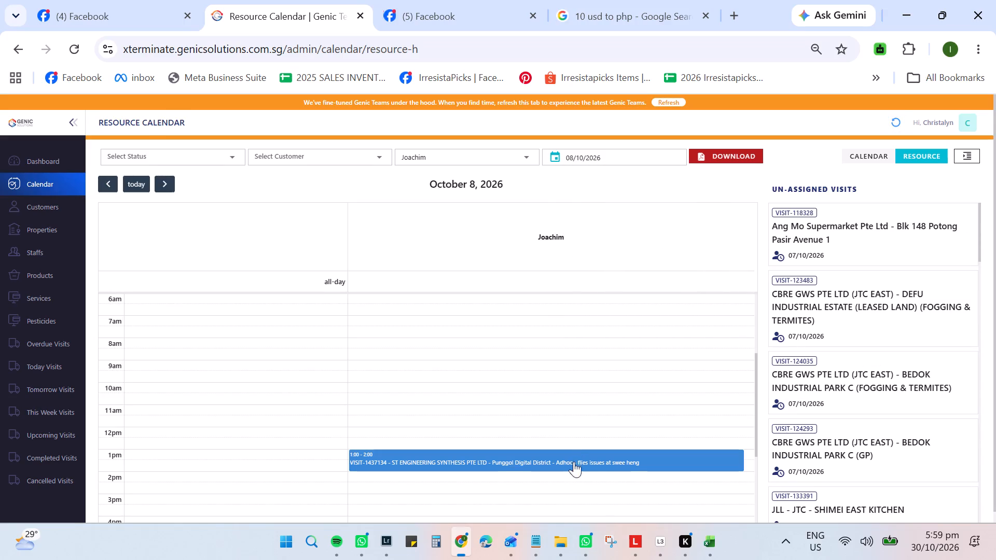
{"action": "triple_click", "coordinate": [580, 177]}
{"action": "key", "text": "ctrl+c"}
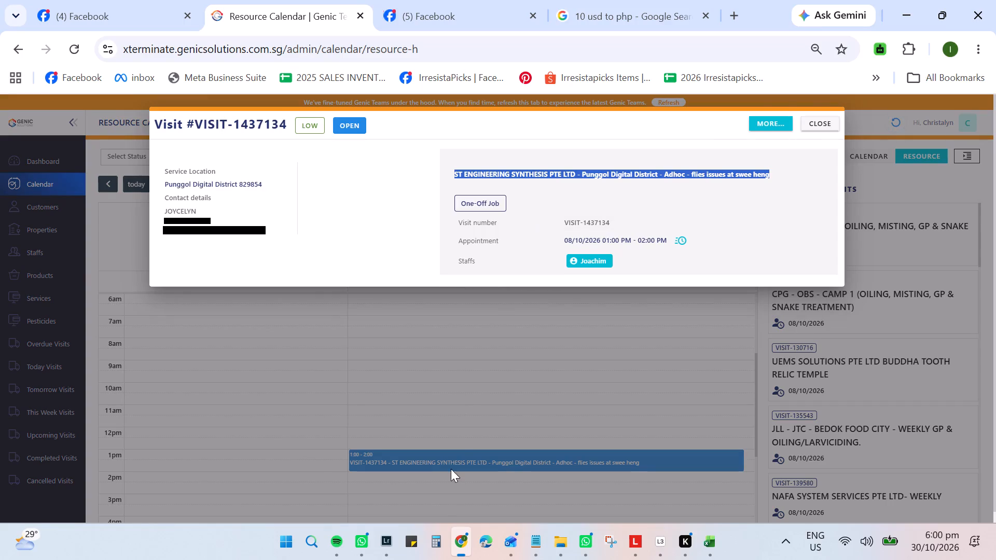
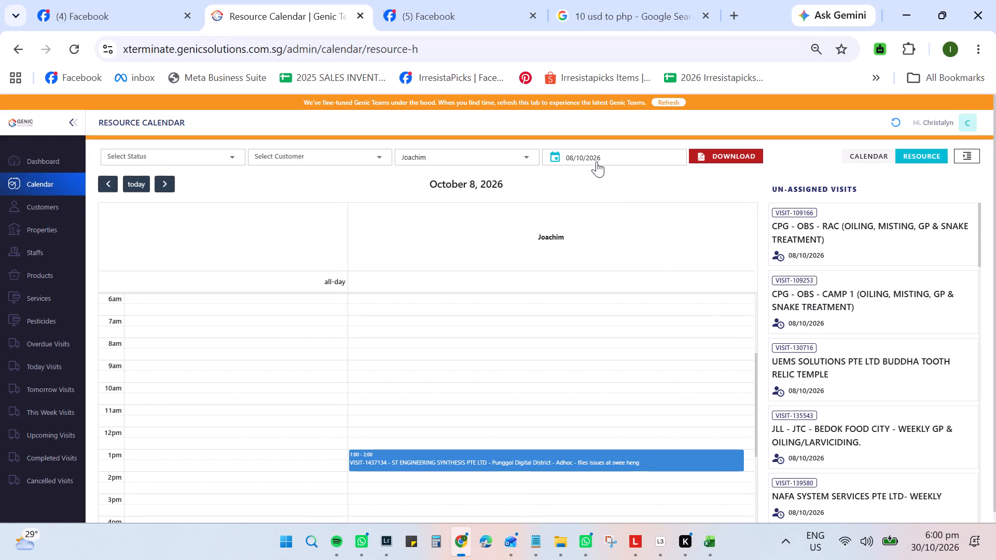
Check Joachim's schedule for each day from October 9 to October 14, 2026.
{"action": "left_click", "coordinate": [597, 161]}
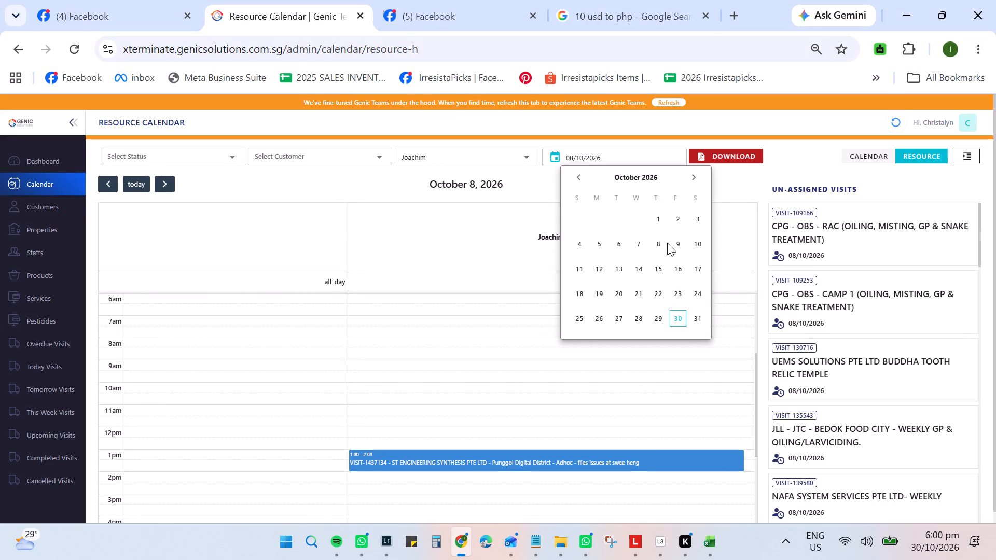
{"action": "left_click", "coordinate": [673, 244]}
{"action": "left_click", "coordinate": [607, 158]}
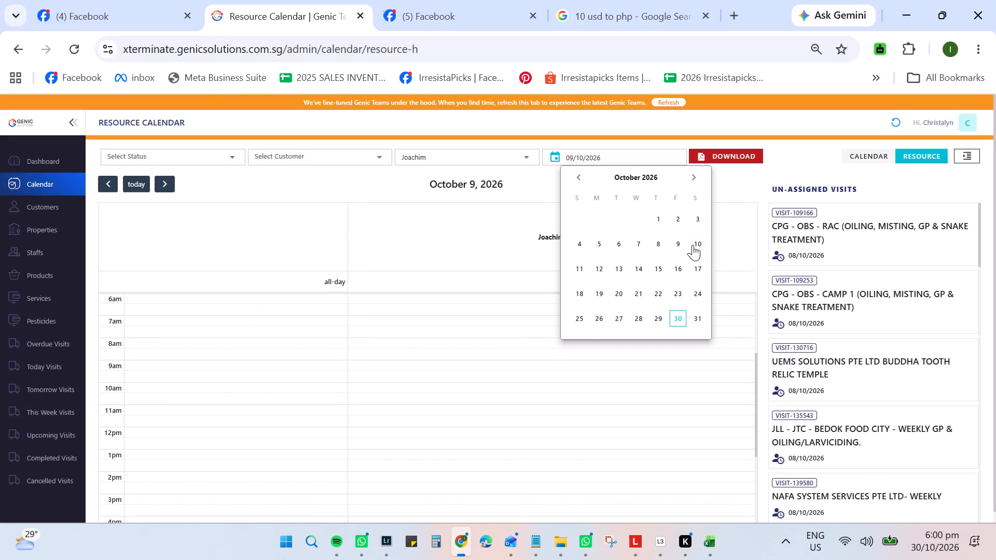
{"action": "left_click", "coordinate": [693, 245]}
{"action": "left_click", "coordinate": [599, 158]}
{"action": "left_click", "coordinate": [580, 272]}
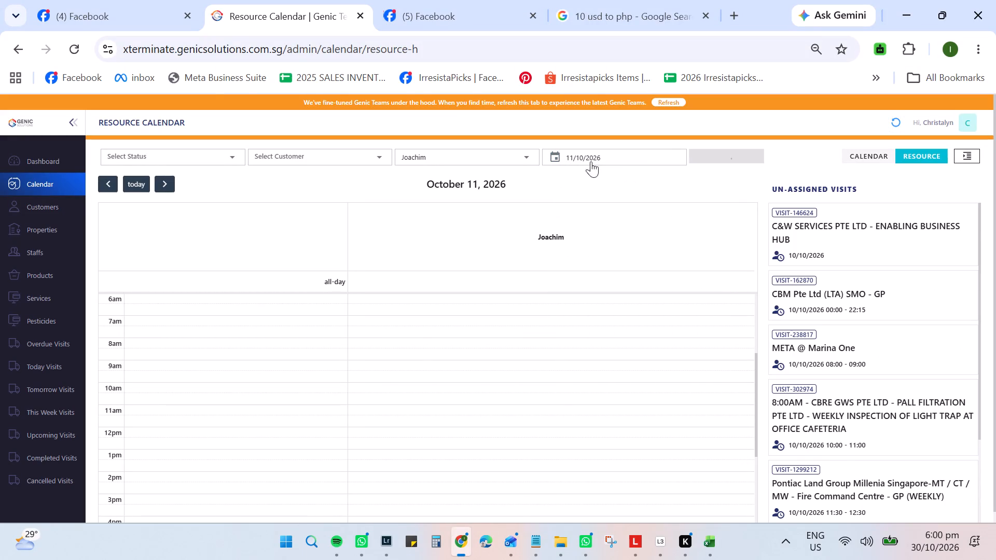
{"action": "left_click", "coordinate": [589, 153]}
{"action": "left_click", "coordinate": [602, 267]}
{"action": "left_click", "coordinate": [585, 153]}
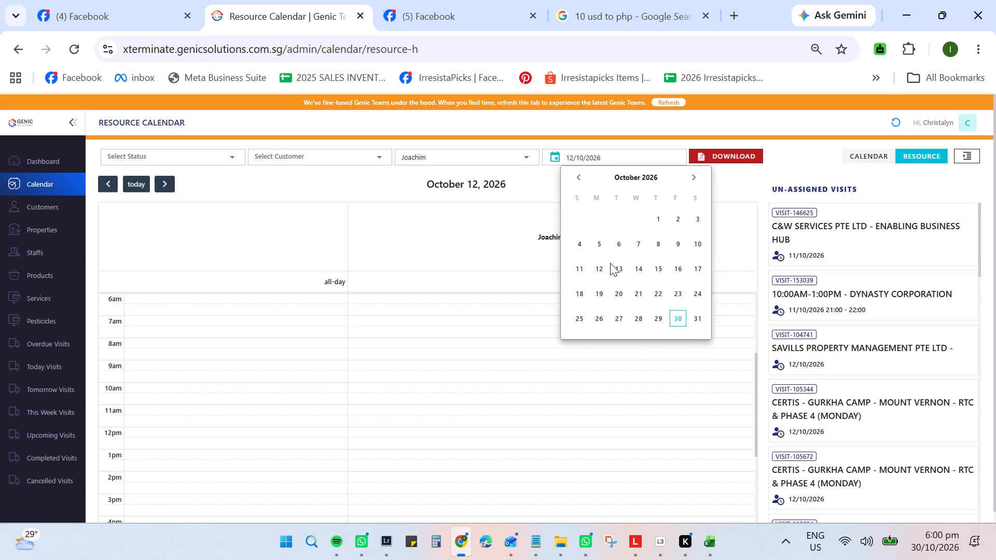
{"action": "left_click", "coordinate": [614, 268]}
{"action": "left_click", "coordinate": [602, 161]}
{"action": "left_click", "coordinate": [643, 270]}
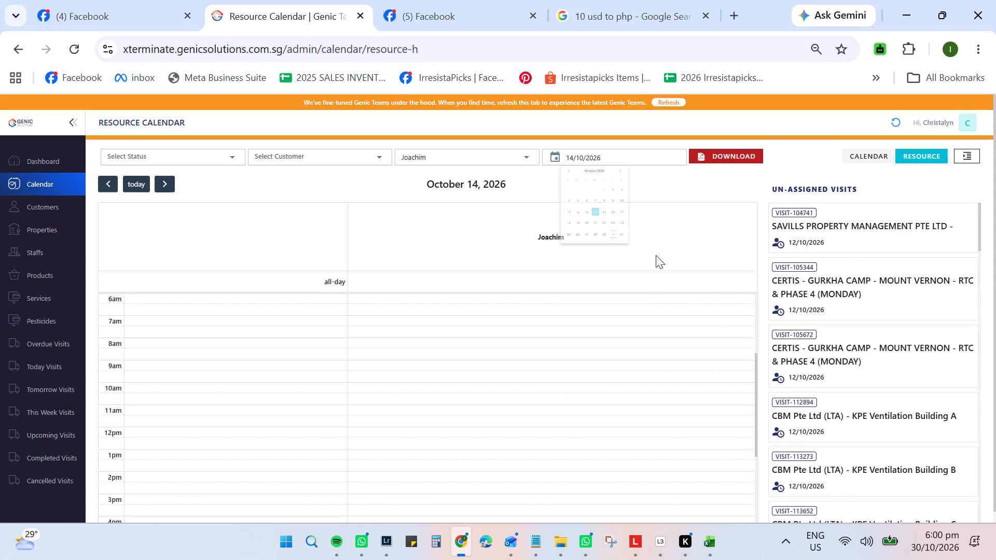
Check Joachim's schedule for each day from October 15 to October 19, 2026.
{"action": "left_click", "coordinate": [595, 162]}
{"action": "left_click", "coordinate": [656, 273]}
{"action": "left_click", "coordinate": [624, 157]}
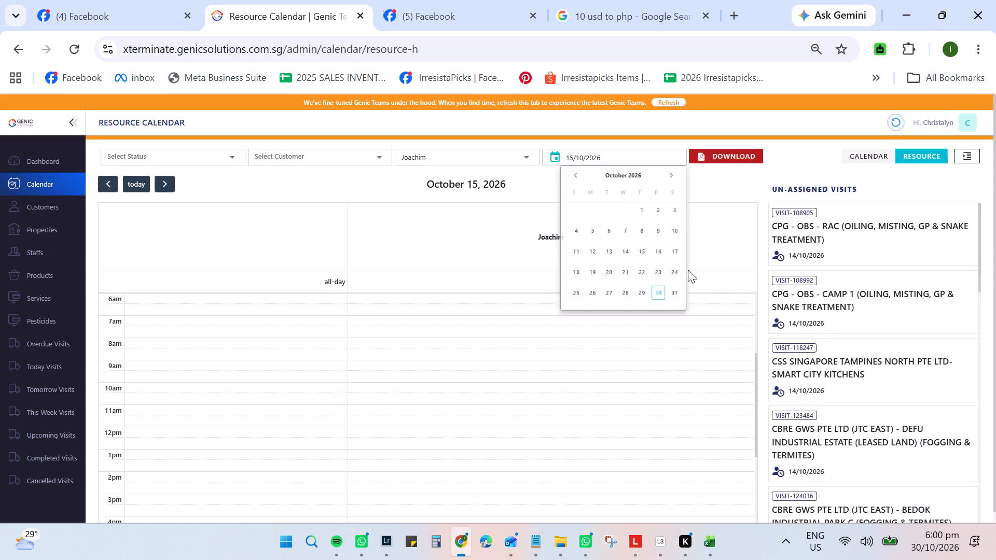
{"action": "left_click", "coordinate": [681, 269]}
{"action": "left_click", "coordinate": [625, 157]}
{"action": "left_click", "coordinate": [698, 276]}
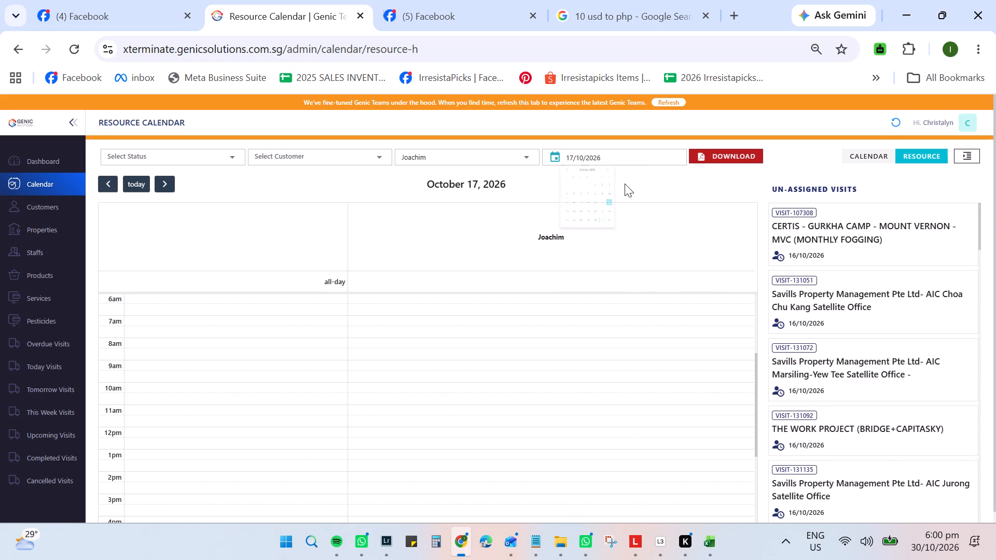
{"action": "left_click", "coordinate": [602, 154]}
{"action": "left_click", "coordinate": [584, 295]}
{"action": "left_click", "coordinate": [585, 159]}
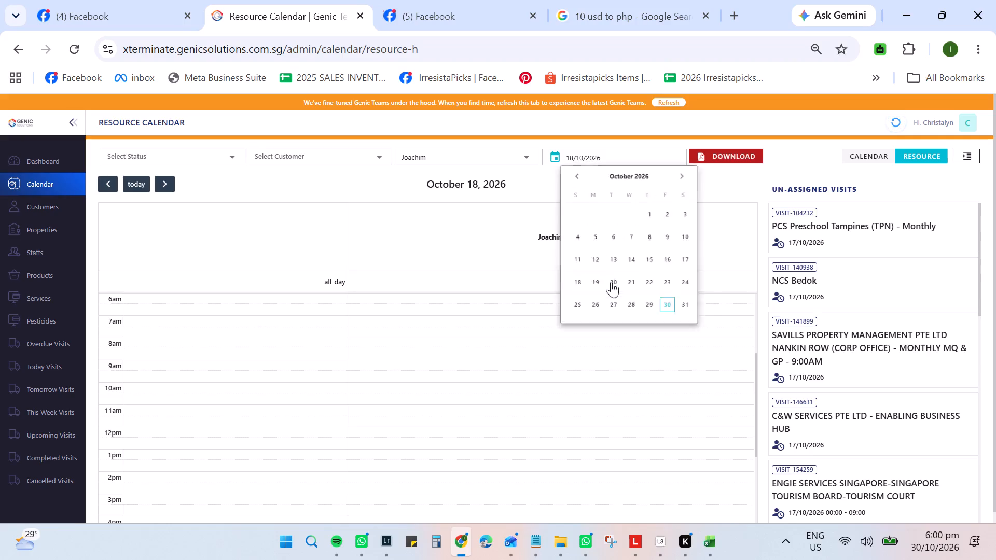
{"action": "left_click", "coordinate": [600, 299]}
Open the details of VISIT-1437895 on October 19 and select its full YISHUN PARK SCHOOL job title.
{"action": "left_click", "coordinate": [598, 152]}
{"action": "left_click", "coordinate": [528, 378]}
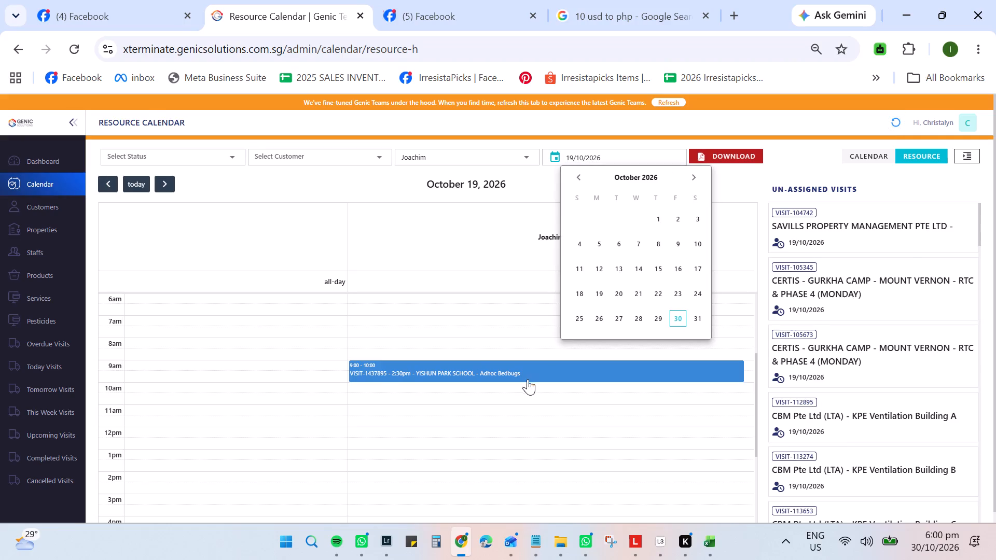
{"action": "triple_click", "coordinate": [647, 187]}
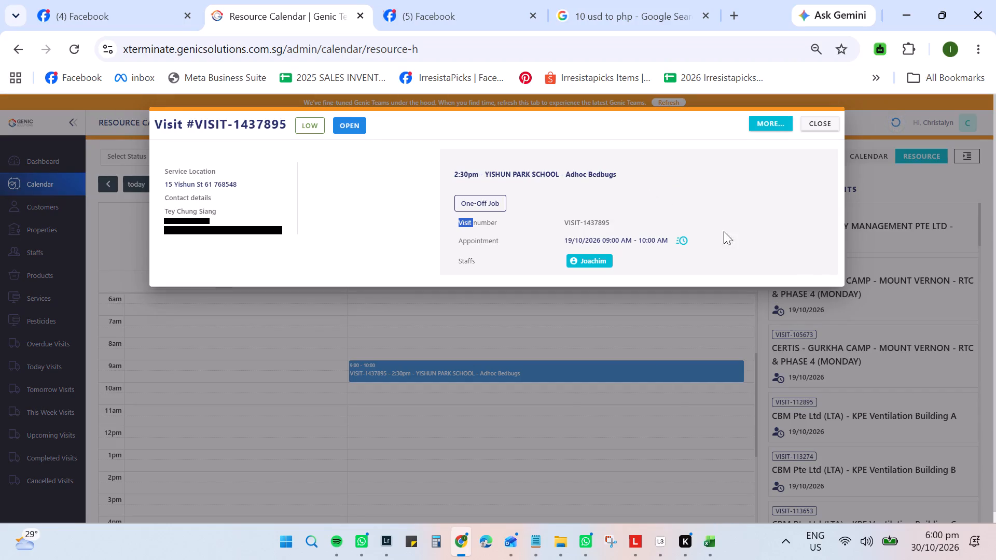
{"action": "left_click", "coordinate": [734, 231]}
{"action": "triple_click", "coordinate": [594, 175]}
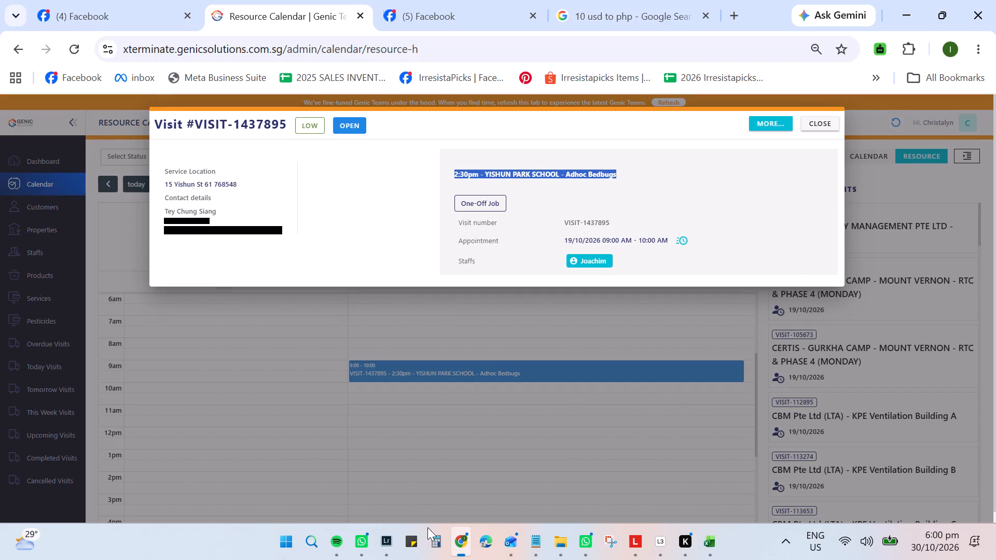
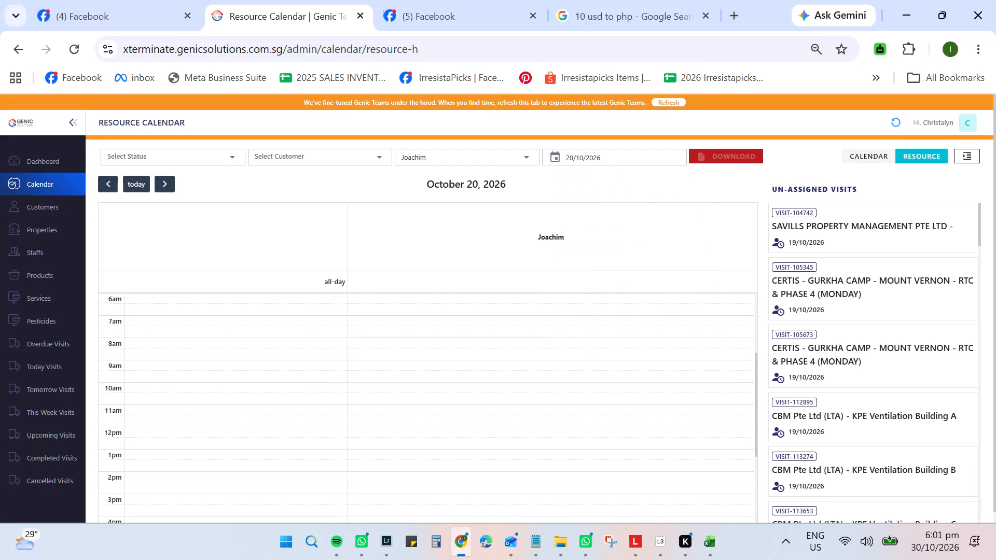
Check Joachim's schedule for each day from October 21 to October 24, 2026.
{"action": "left_click", "coordinate": [596, 163]}
{"action": "left_click", "coordinate": [645, 296]}
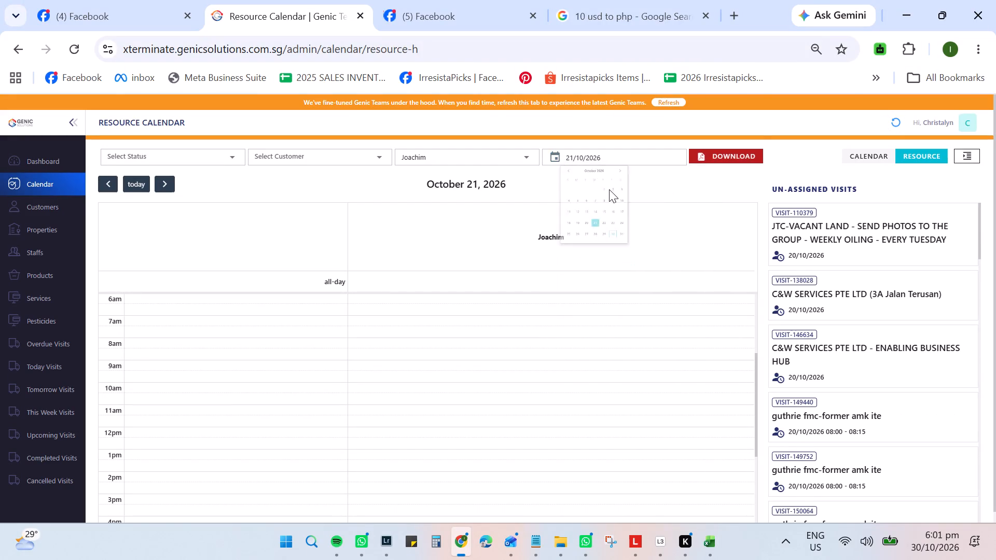
{"action": "left_click", "coordinate": [598, 151]}
{"action": "left_click", "coordinate": [656, 290]}
{"action": "left_click", "coordinate": [617, 158]}
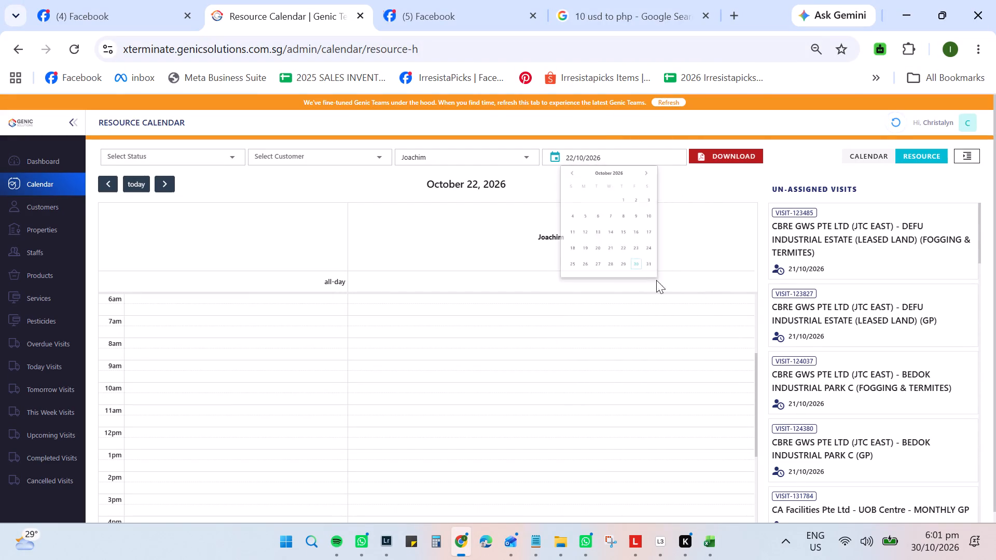
{"action": "left_click", "coordinate": [675, 295]}
{"action": "left_click", "coordinate": [613, 150]}
{"action": "left_click", "coordinate": [700, 297]}
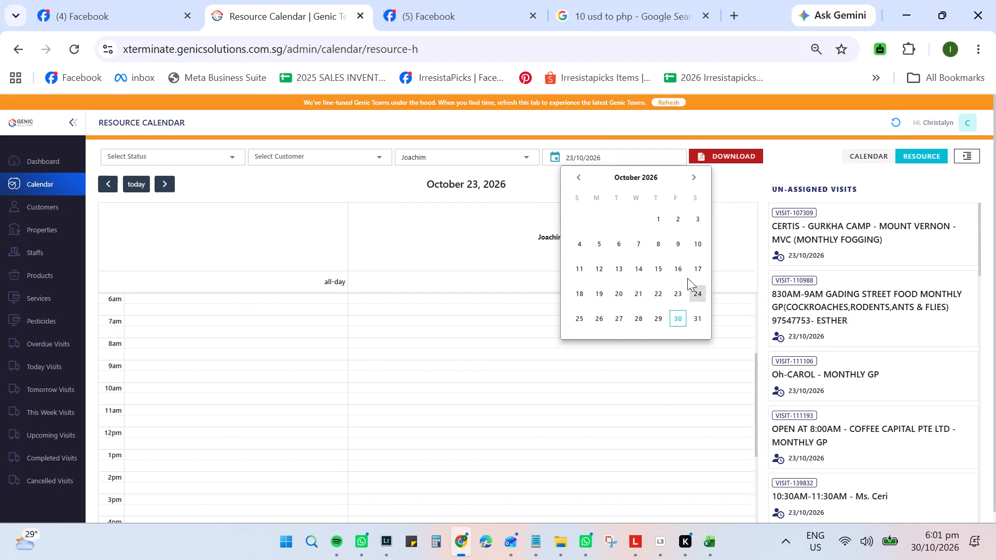
Check Joachim's schedule for each day from October 25 to October 27, 2026.
{"action": "left_click", "coordinate": [613, 161]}
{"action": "left_click", "coordinate": [576, 319]}
{"action": "left_click", "coordinate": [584, 160]}
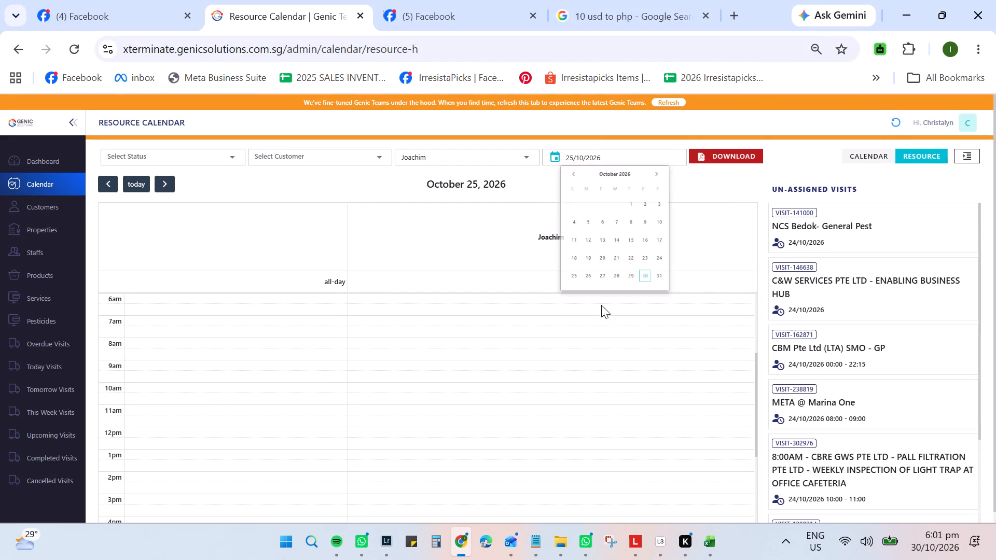
{"action": "left_click", "coordinate": [601, 317]}
{"action": "left_click", "coordinate": [585, 153]}
{"action": "left_click", "coordinate": [620, 319]}
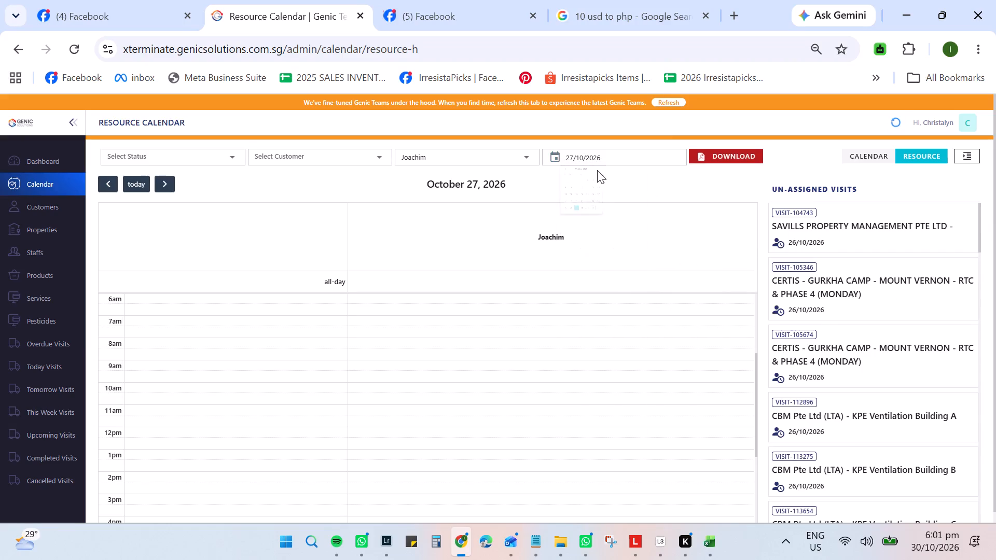
{"action": "left_click", "coordinate": [593, 150]}
Open the details of VISIT-1438365 on October 27 and copy its full Kim Yew Integrated ALEXANDRA DHQ termite inspection job title.
{"action": "left_click", "coordinate": [546, 467]}
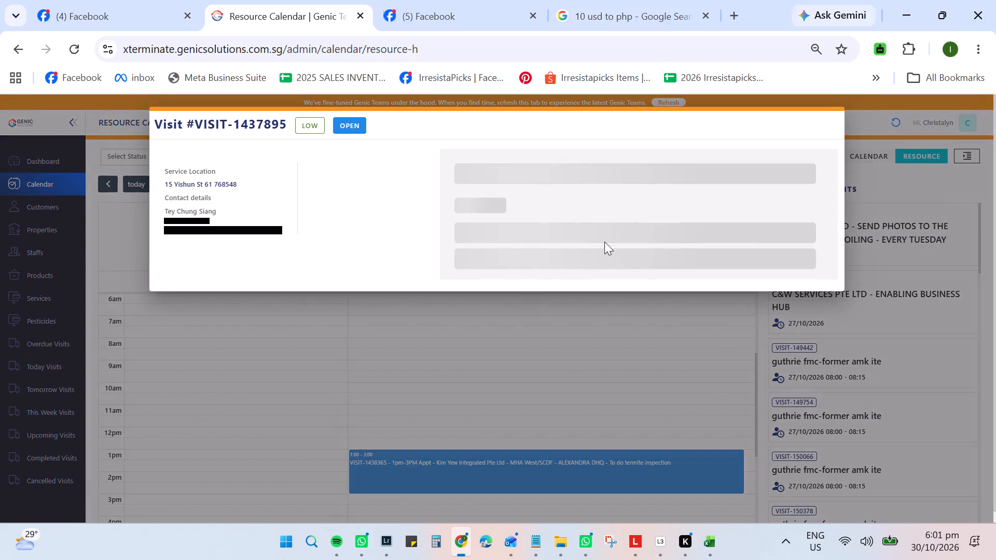
{"action": "triple_click", "coordinate": [599, 174]}
{"action": "key", "text": "ctrl+c"}
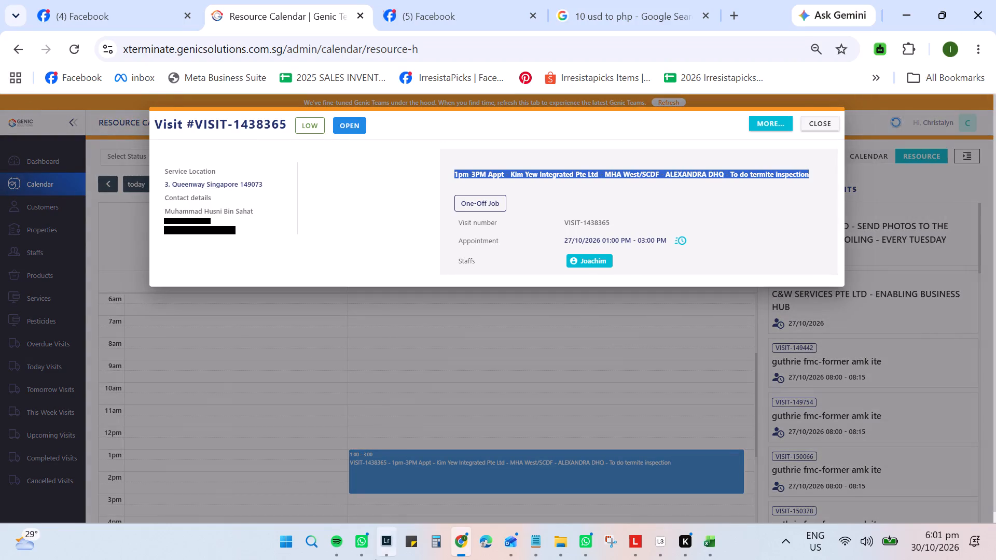
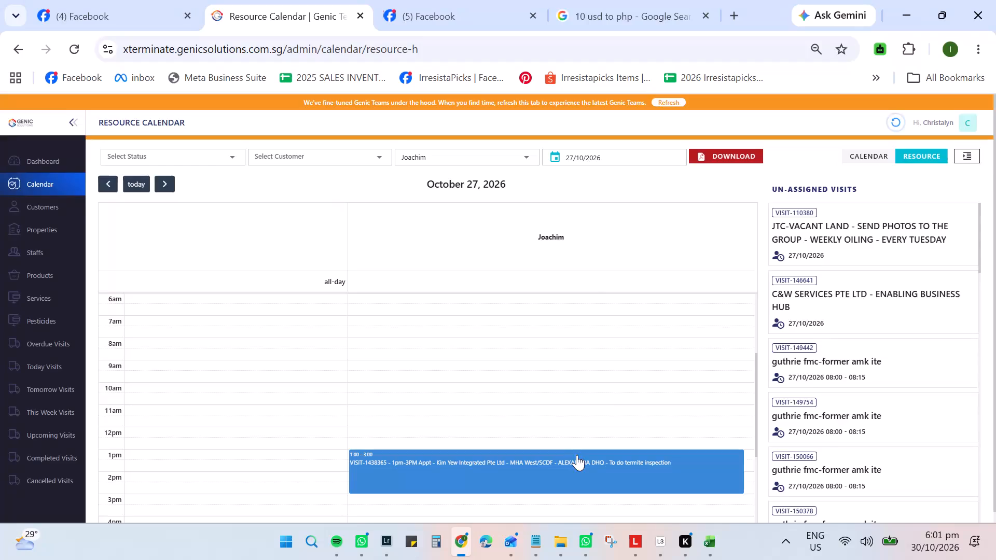
Check Joachim's schedule for October 28 and October 29, 2026.
{"action": "left_click", "coordinate": [600, 163]}
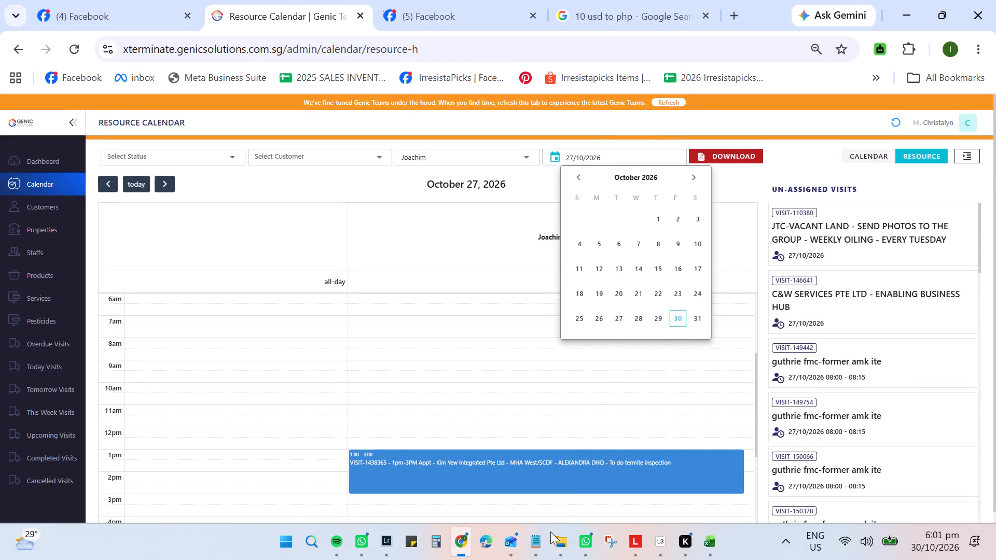
{"action": "left_click", "coordinate": [639, 319]}
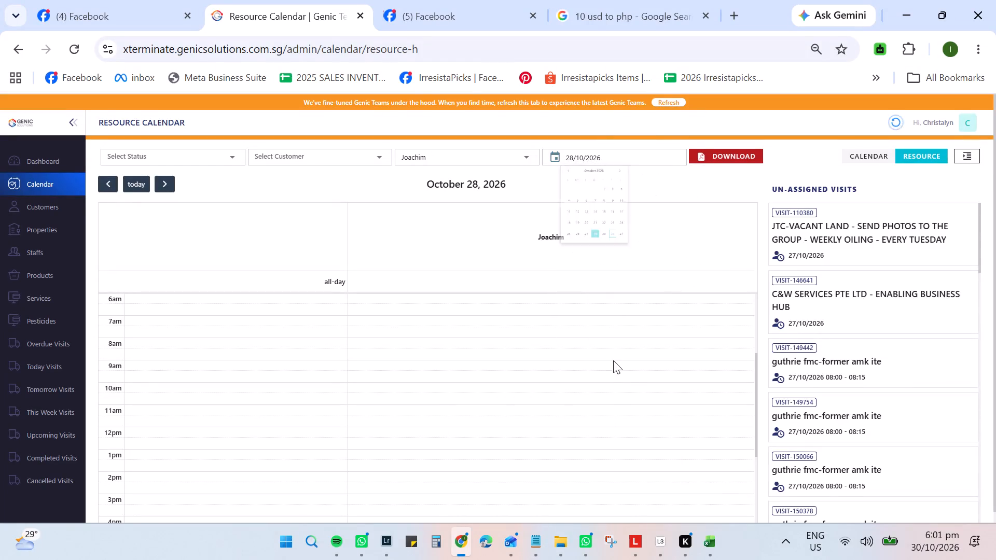
{"action": "left_click", "coordinate": [597, 163]}
{"action": "left_click", "coordinate": [660, 319]}
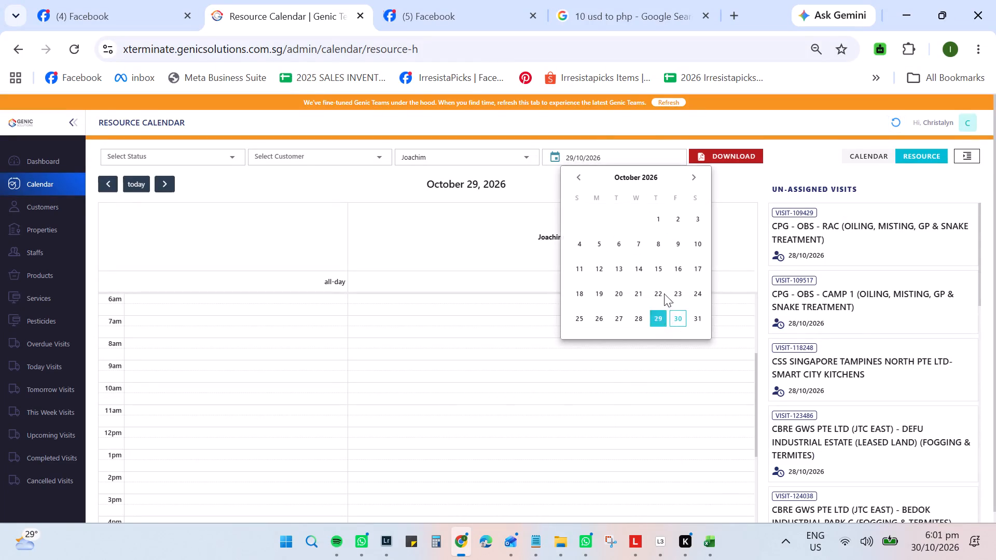
{"action": "left_click", "coordinate": [615, 163]}
Open the details of VISIT-1438970 on October 29 and copy its full ST Engineering Synthesis Punggol Digital District job title.
{"action": "left_click", "coordinate": [522, 348]}
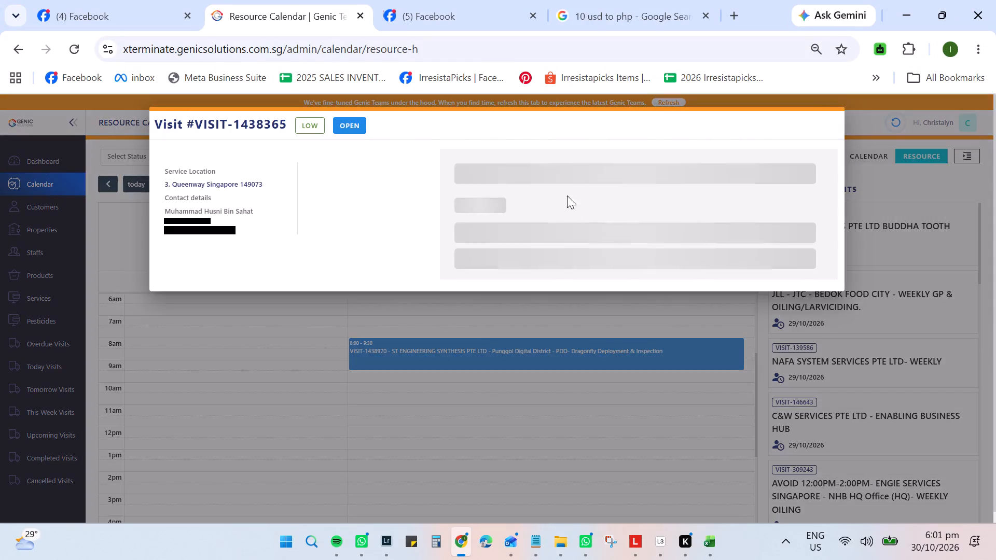
{"action": "triple_click", "coordinate": [586, 172]}
{"action": "key", "text": "ctrl+c"}
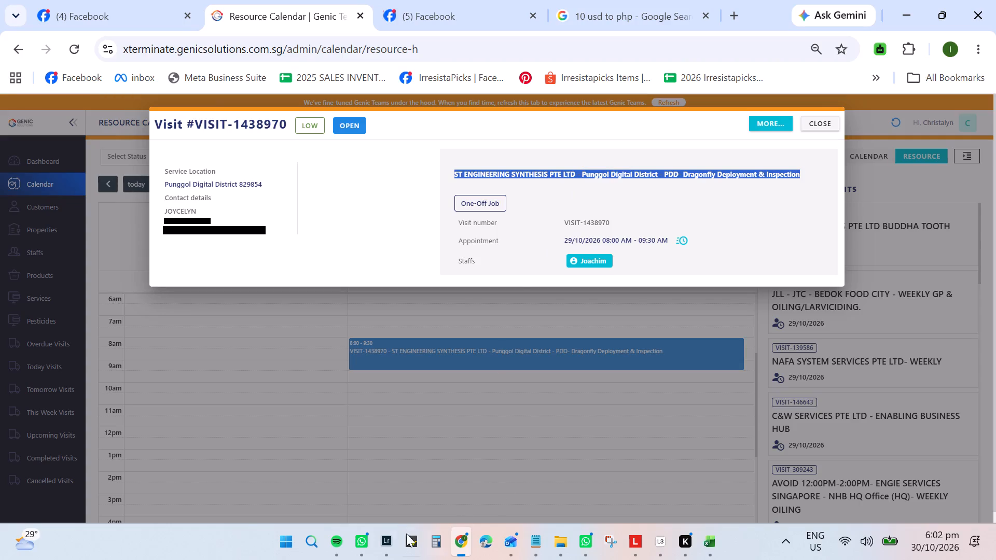
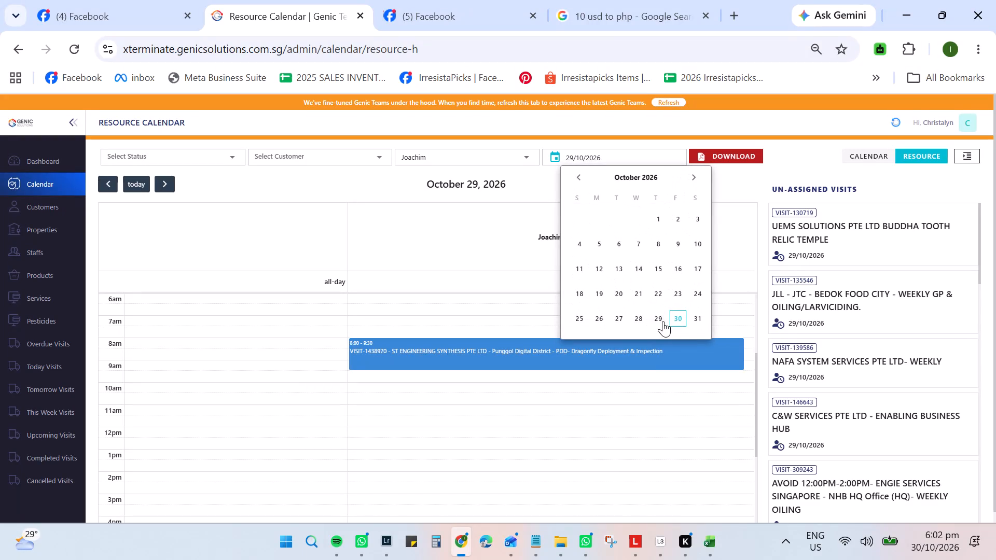
Check Joachim's schedule for October 30, 2026.
{"action": "left_click", "coordinate": [675, 320]}
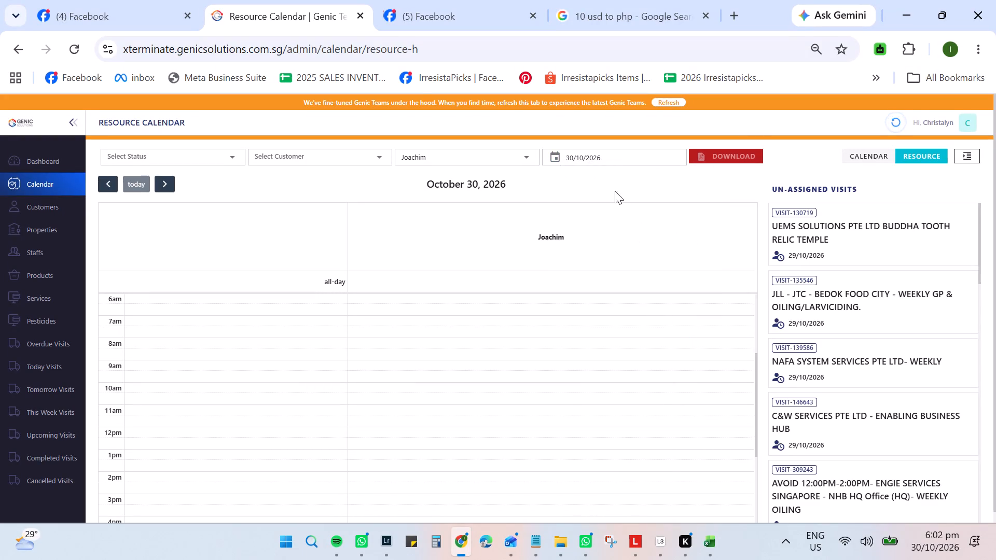
{"action": "scroll", "coordinate": [573, 506], "scroll_direction": "down", "scroll_amount": 1}
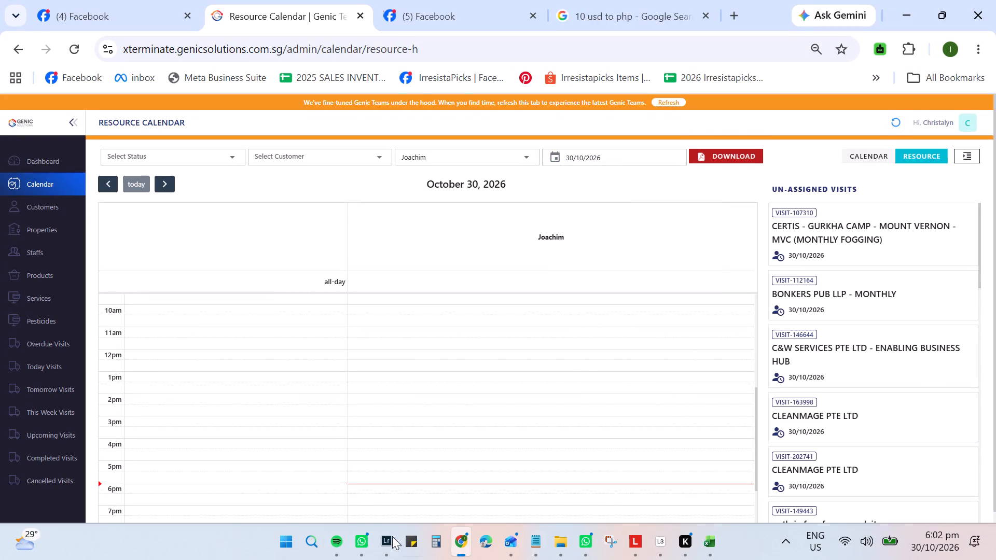